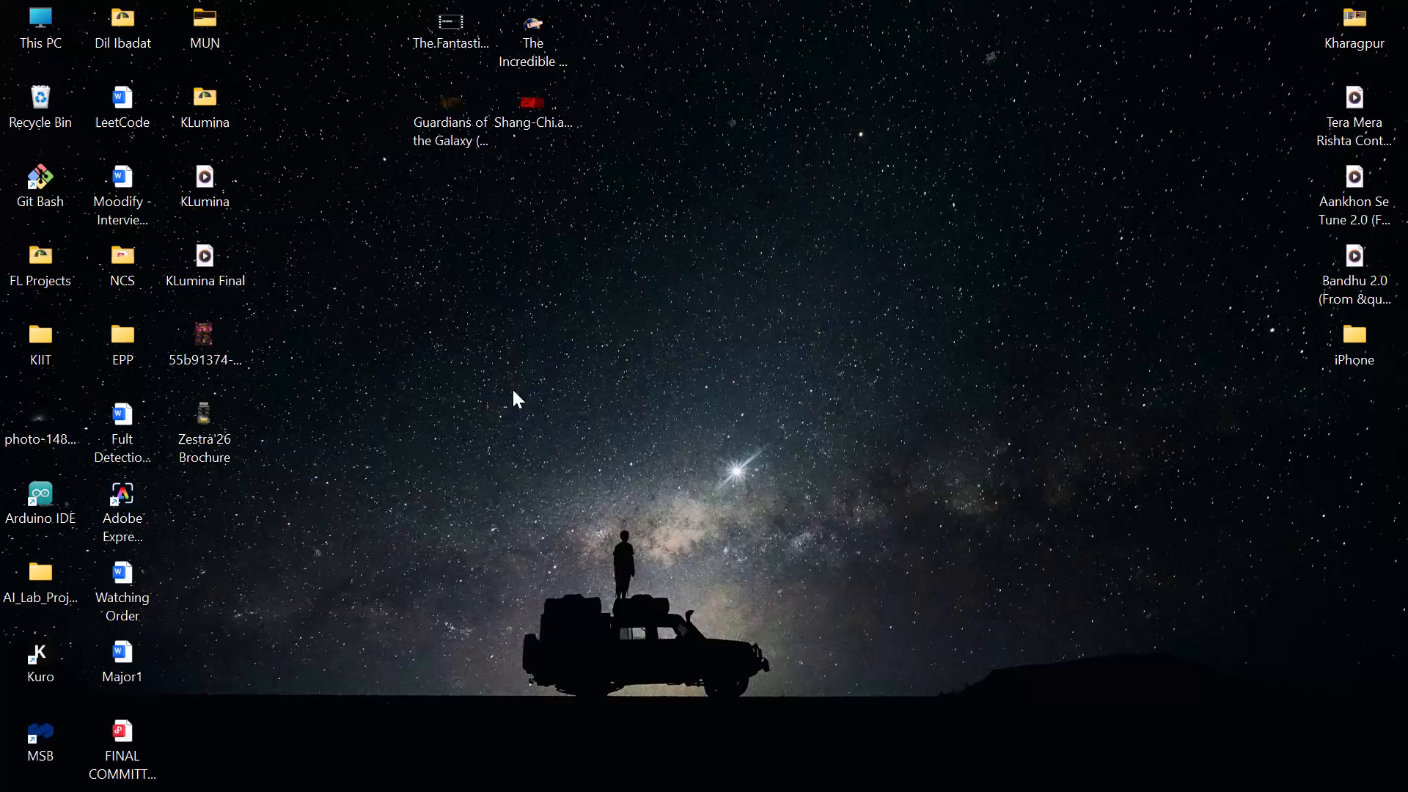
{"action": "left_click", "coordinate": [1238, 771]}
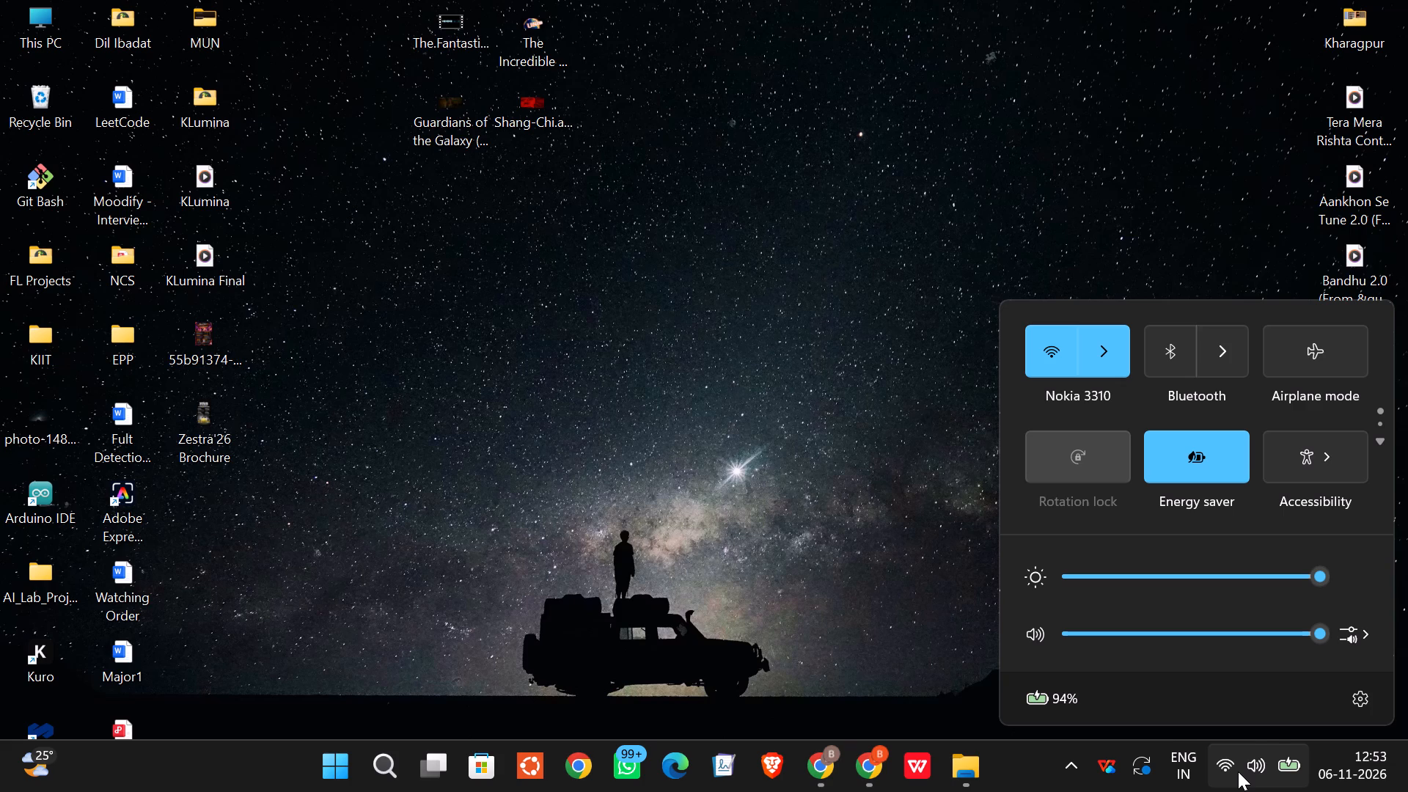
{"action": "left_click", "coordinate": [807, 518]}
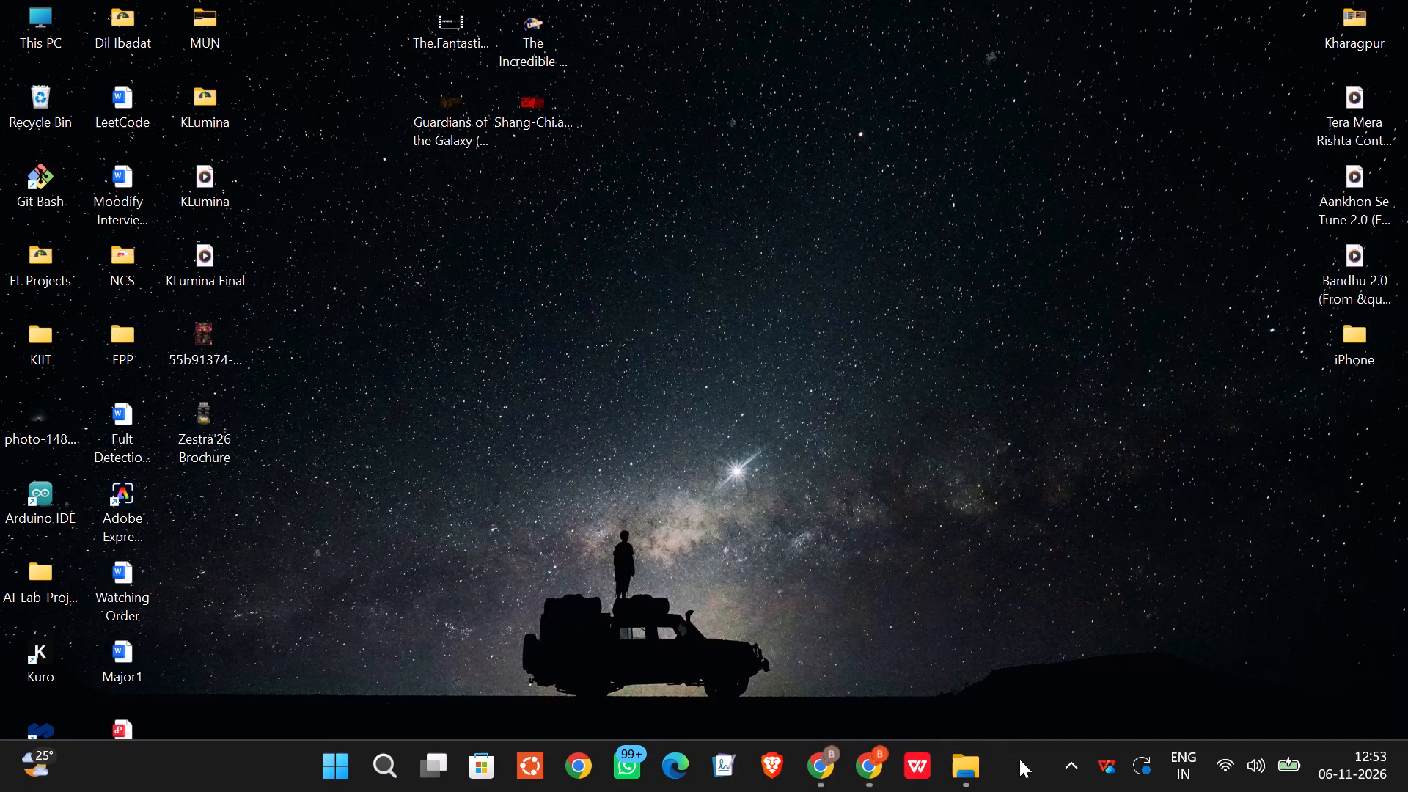
Switch to the Chrome window showing the Paid MUN spreadsheet in Google Sheets.
{"action": "left_click", "coordinate": [870, 777]}
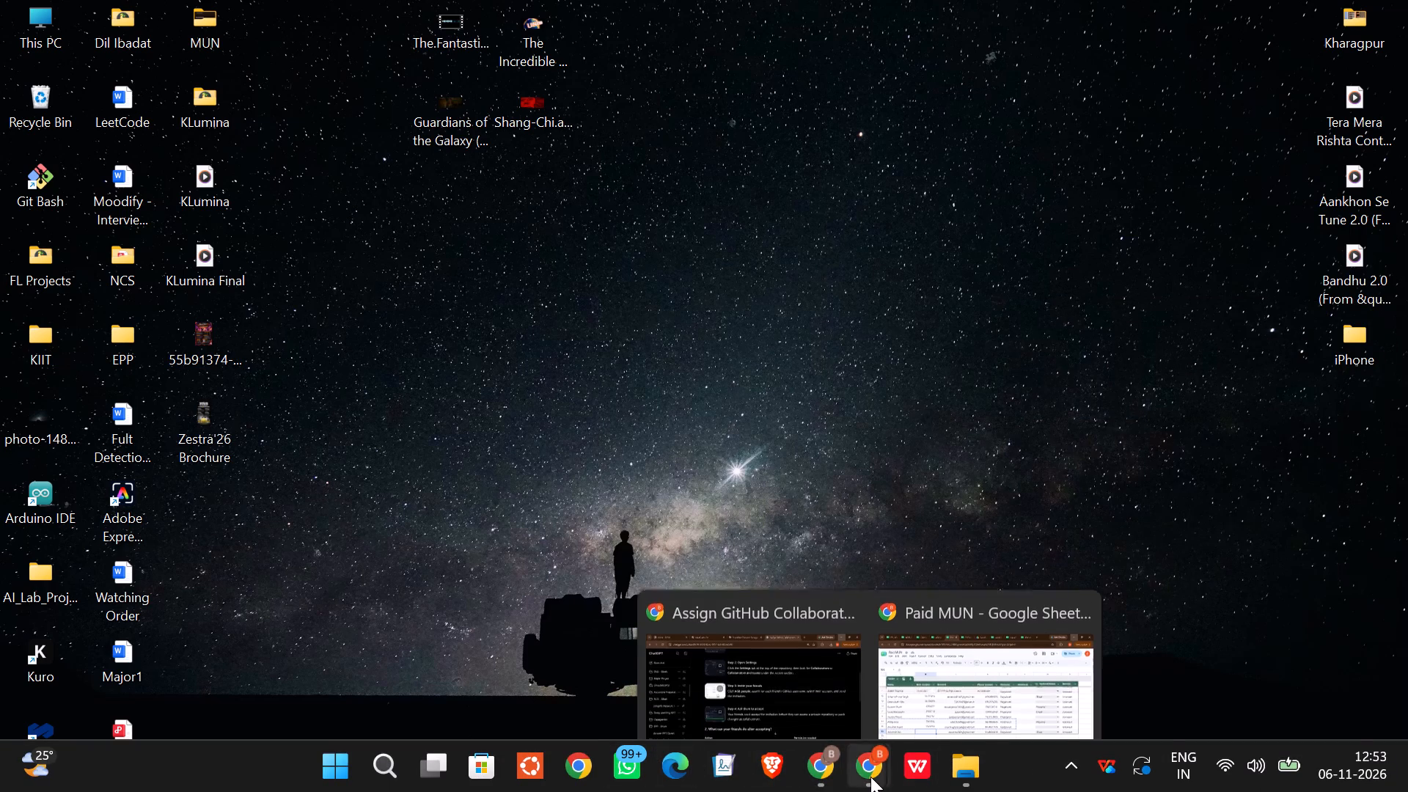
{"action": "left_click", "coordinate": [965, 684]}
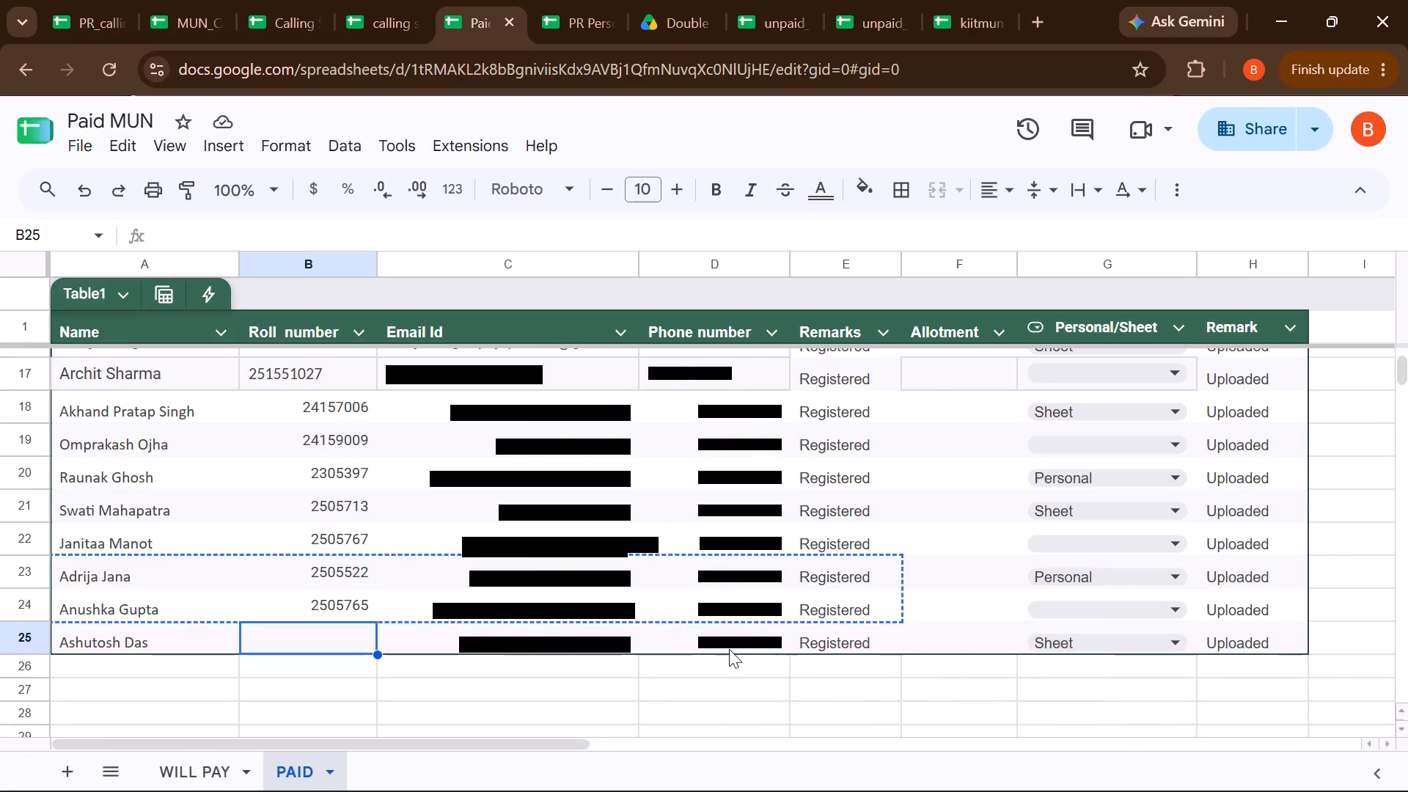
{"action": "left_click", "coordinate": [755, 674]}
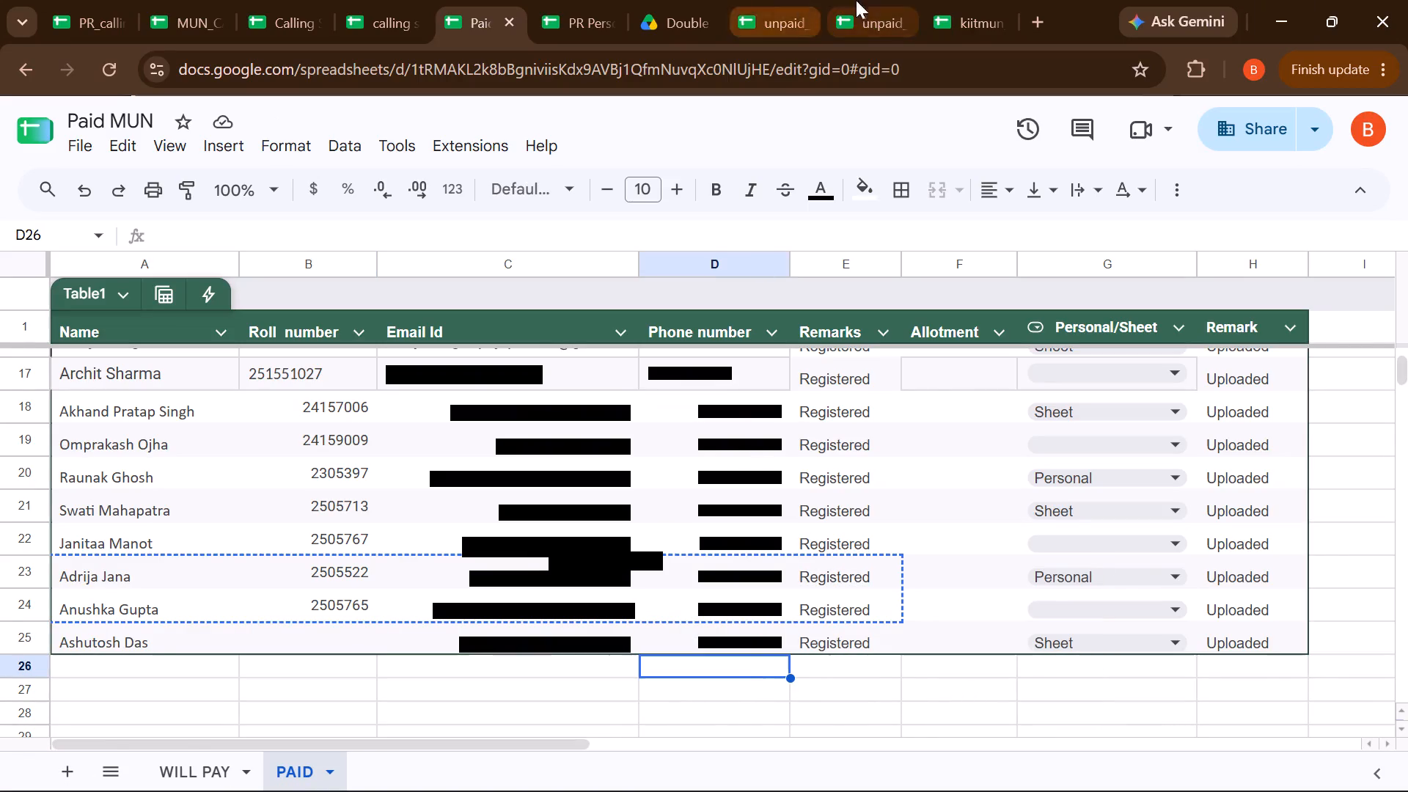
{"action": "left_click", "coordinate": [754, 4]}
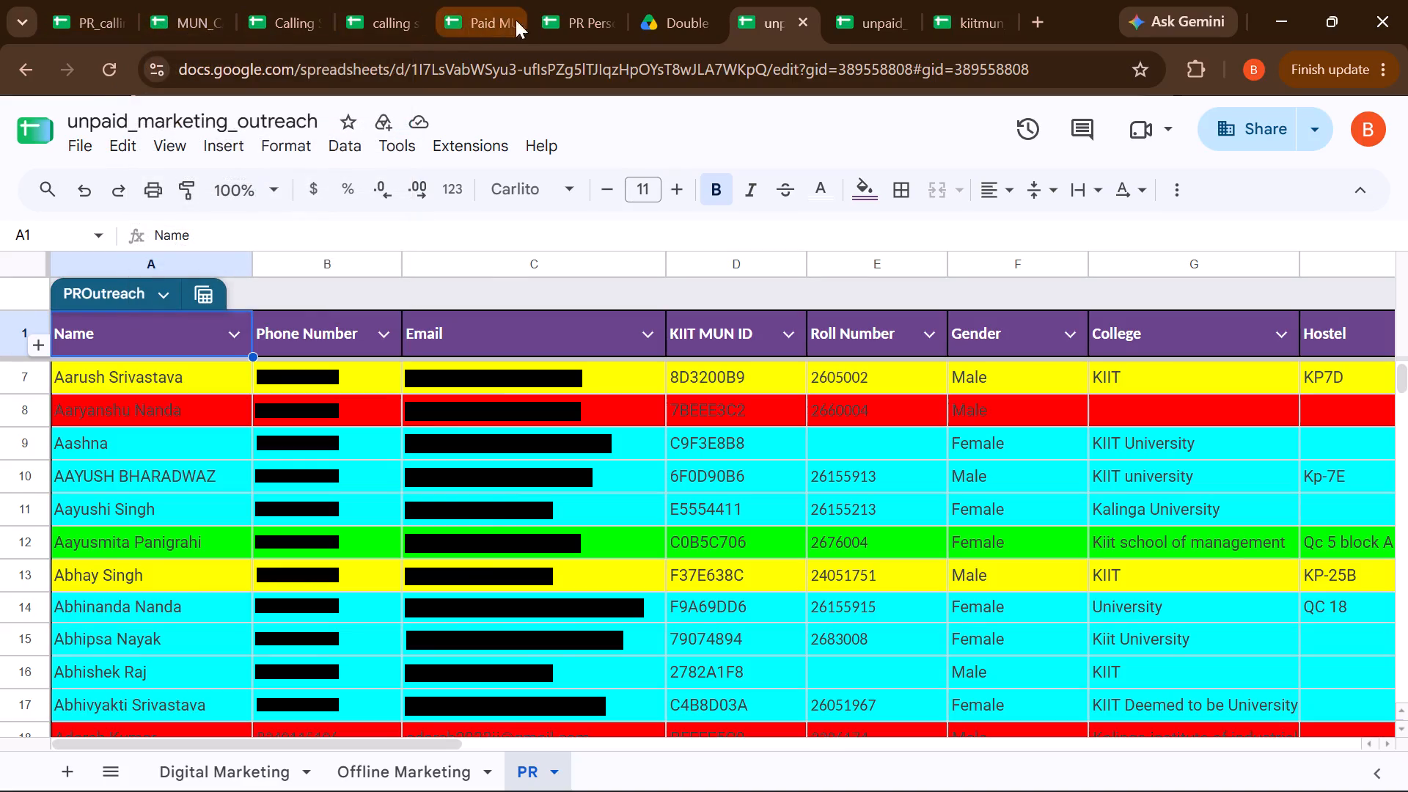
Move the PR Personal Reg '26 spreadsheet to the first position among the open browser tabs.
{"action": "left_click_drag", "start_coordinate": [582, 25], "coordinate": [106, 5]}
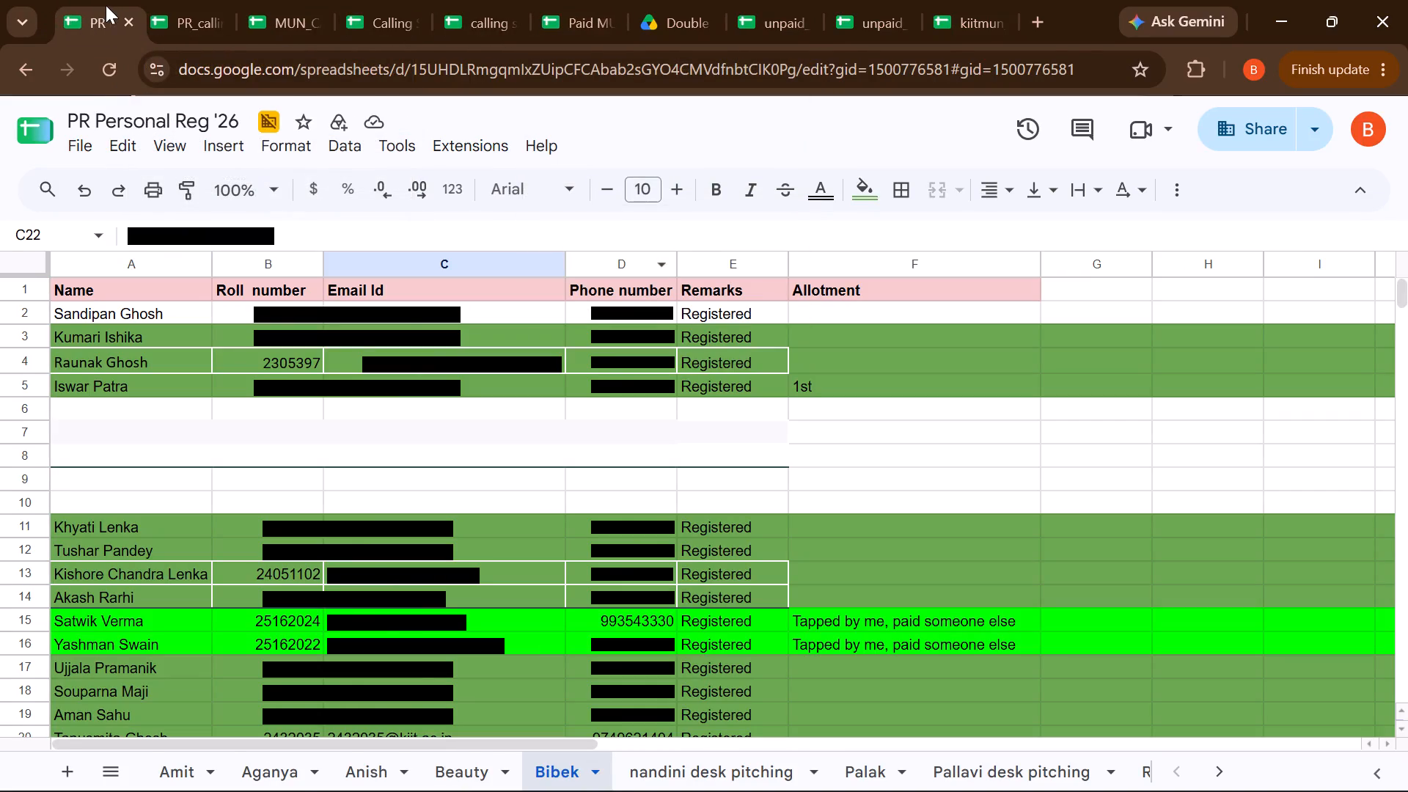
Look through the registrations listed on the Bibek sheet of PR Personal Reg '26.
{"action": "scroll", "coordinate": [693, 549], "scroll_direction": "down", "scroll_amount": 1}
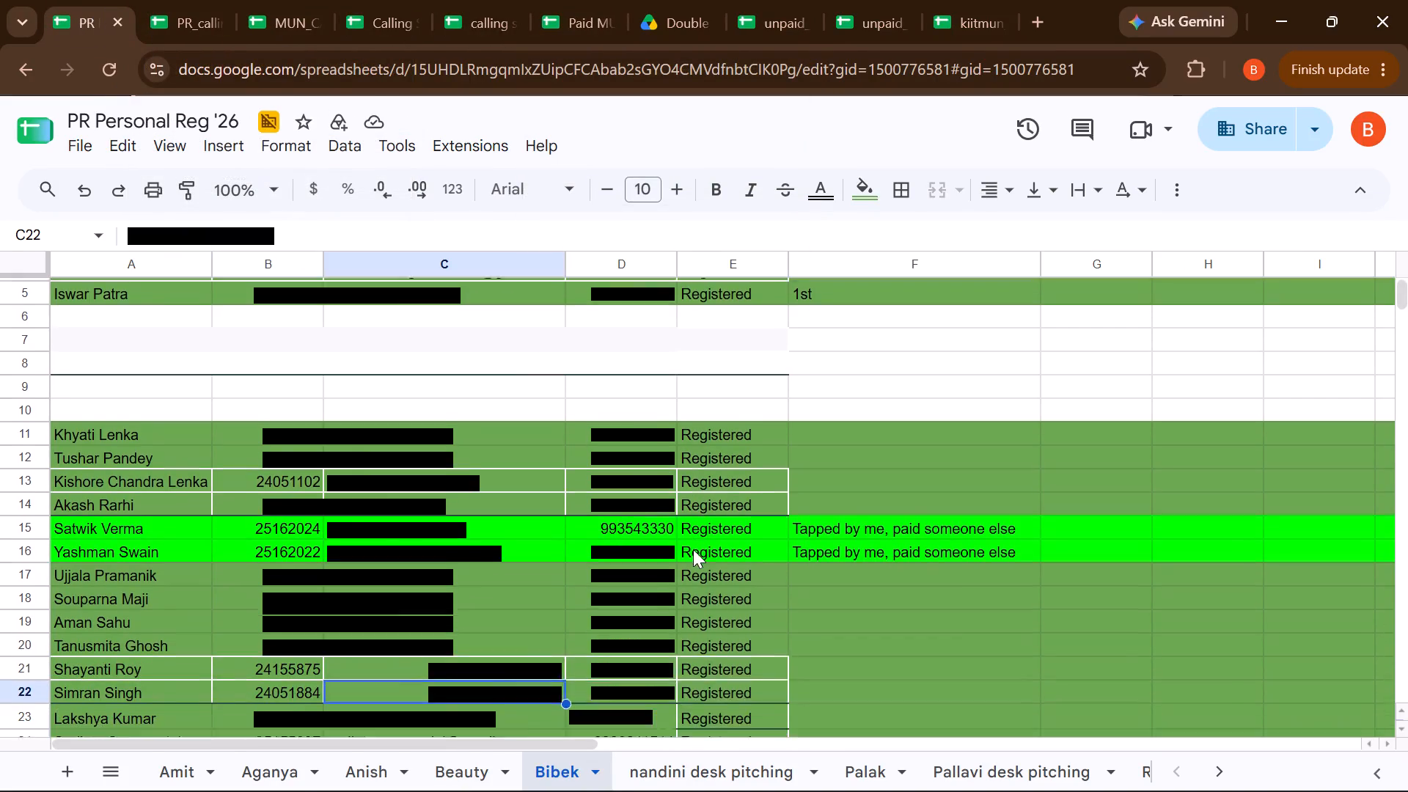
{"action": "scroll", "coordinate": [693, 549], "scroll_direction": "down", "scroll_amount": 3}
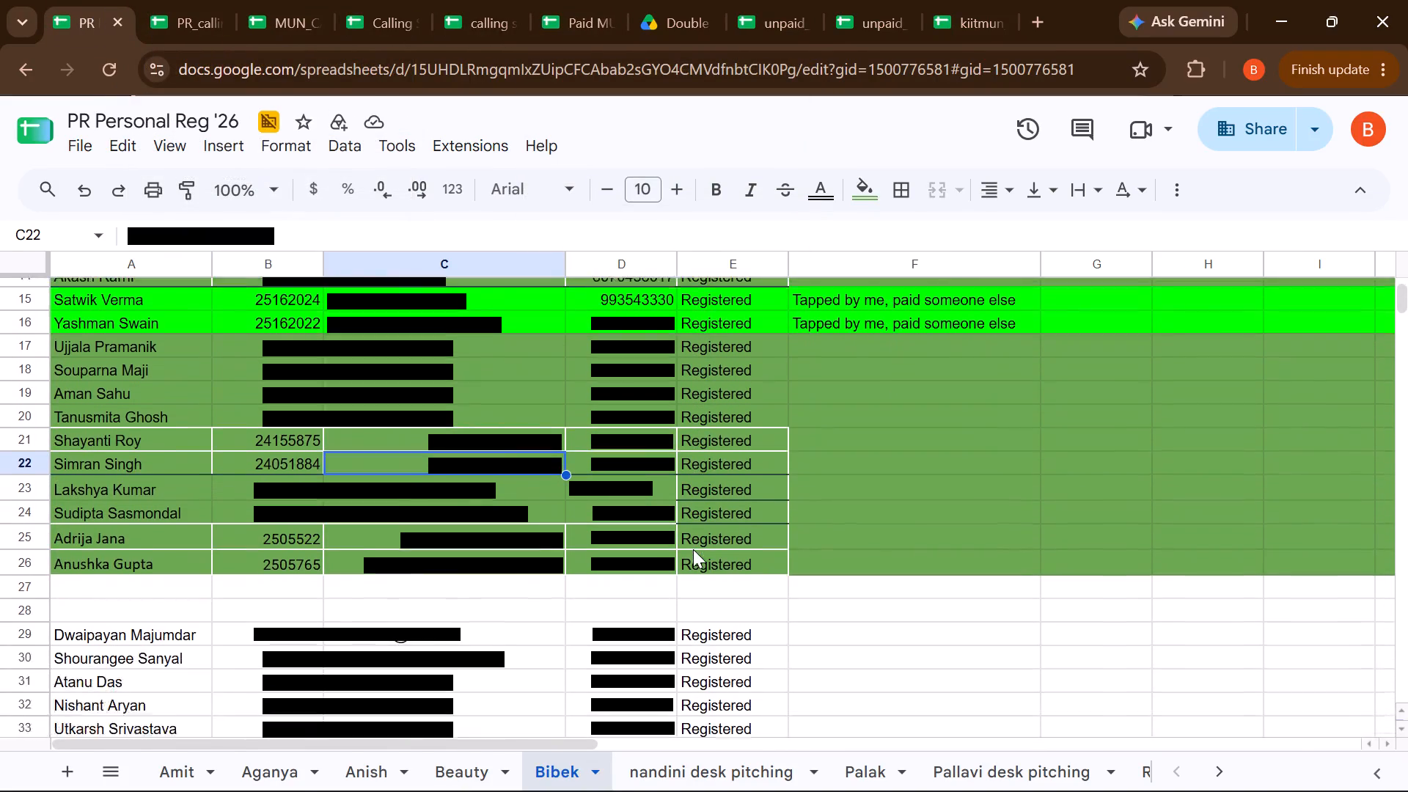
{"action": "scroll", "coordinate": [693, 549], "scroll_direction": "down", "scroll_amount": 2}
{"action": "scroll", "coordinate": [693, 549], "scroll_direction": "up", "scroll_amount": 1}
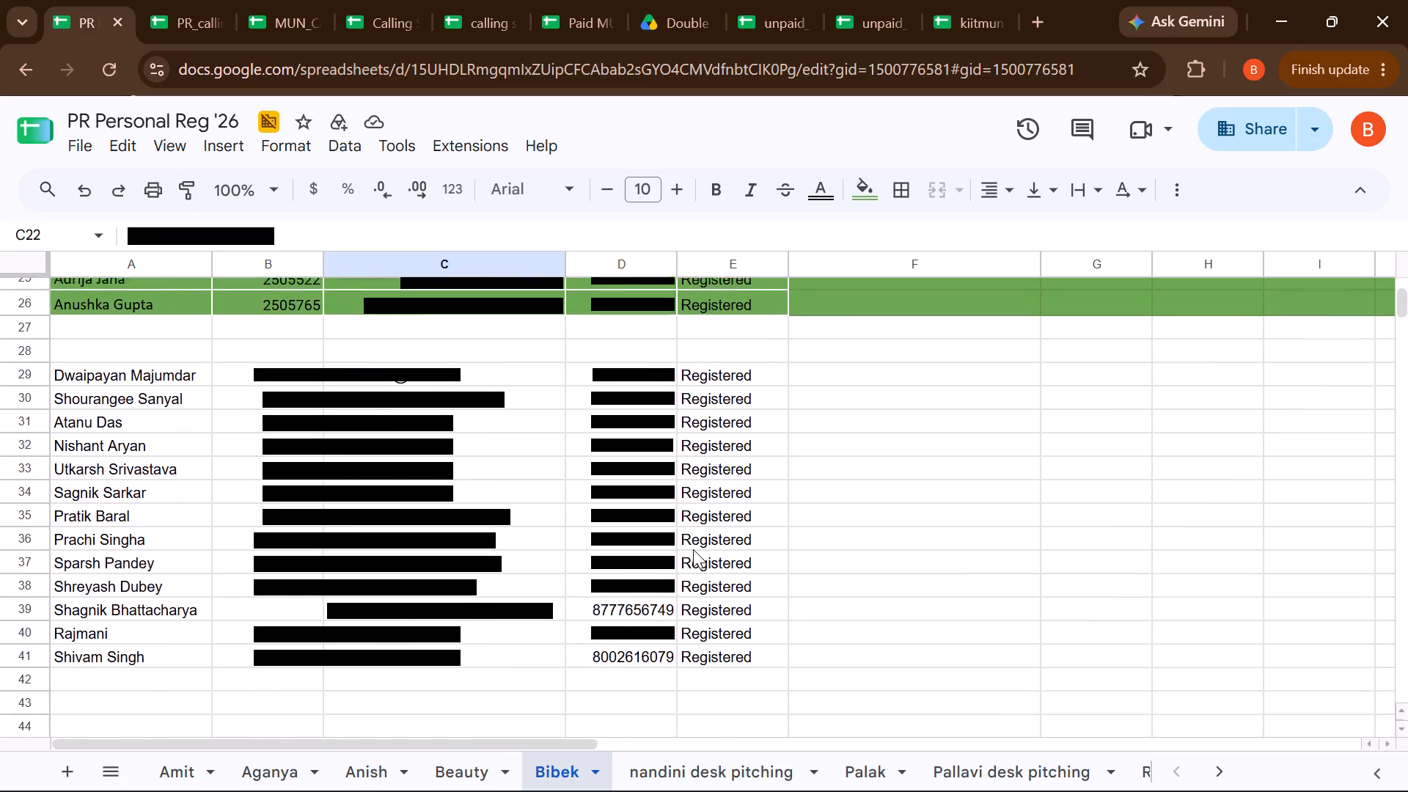
{"action": "scroll", "coordinate": [693, 549], "scroll_direction": "up", "scroll_amount": 3}
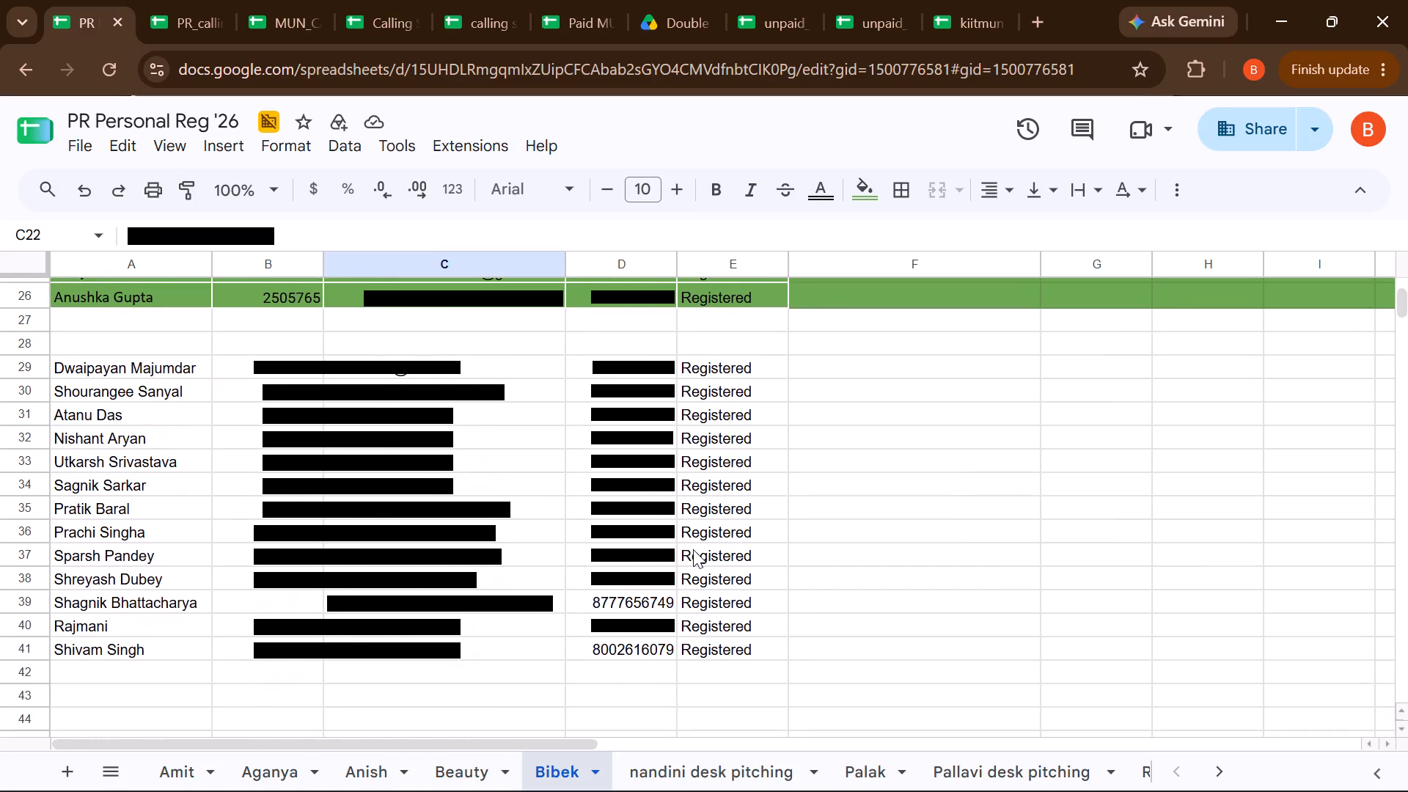
{"action": "scroll", "coordinate": [693, 549], "scroll_direction": "up", "scroll_amount": 2}
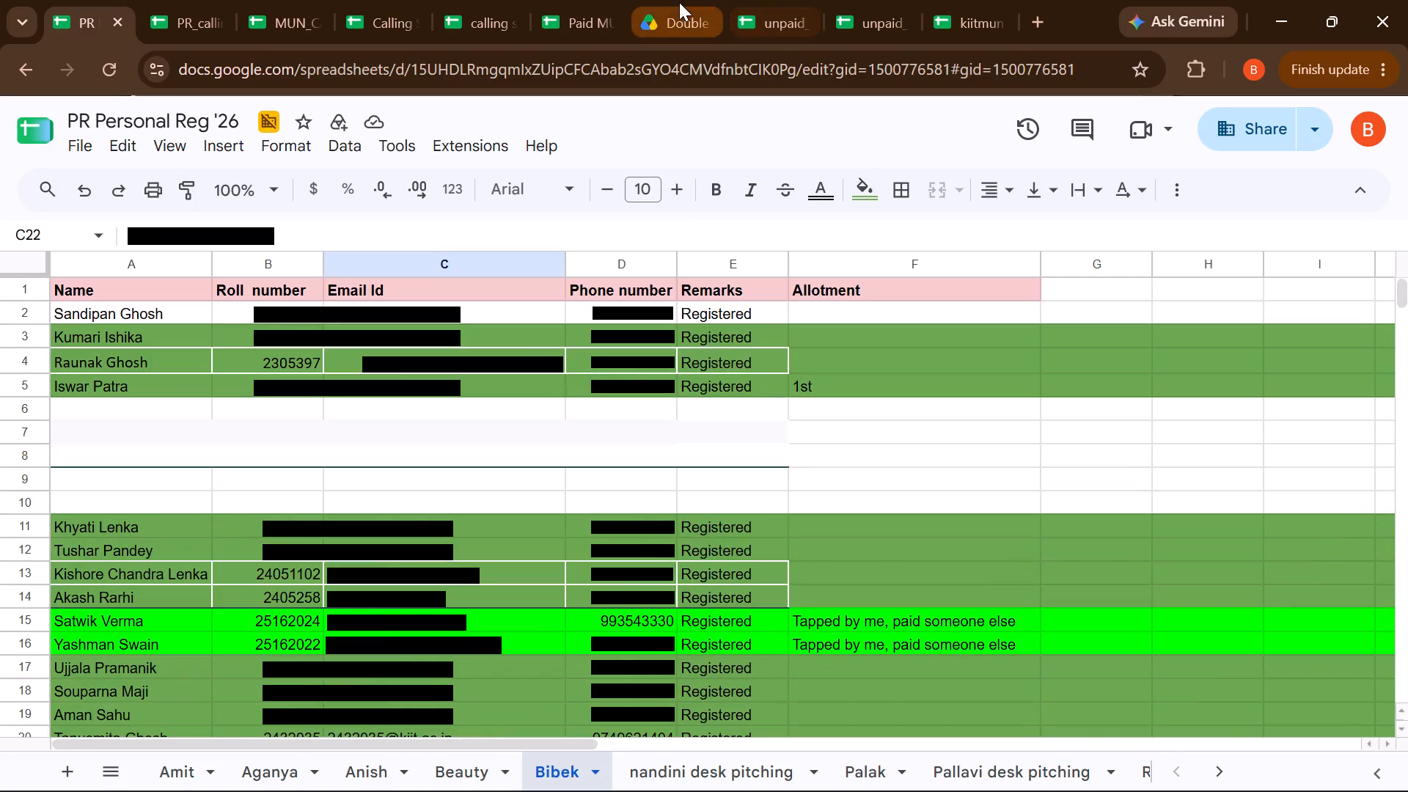
Switch to unpaid_marketing_outreach and examine the PR sheet's outreach status, allotment, follow-up and remarks columns down to the rows allotted to Bibek.
{"action": "left_click", "coordinate": [679, 2]}
{"action": "left_click", "coordinate": [590, 5]}
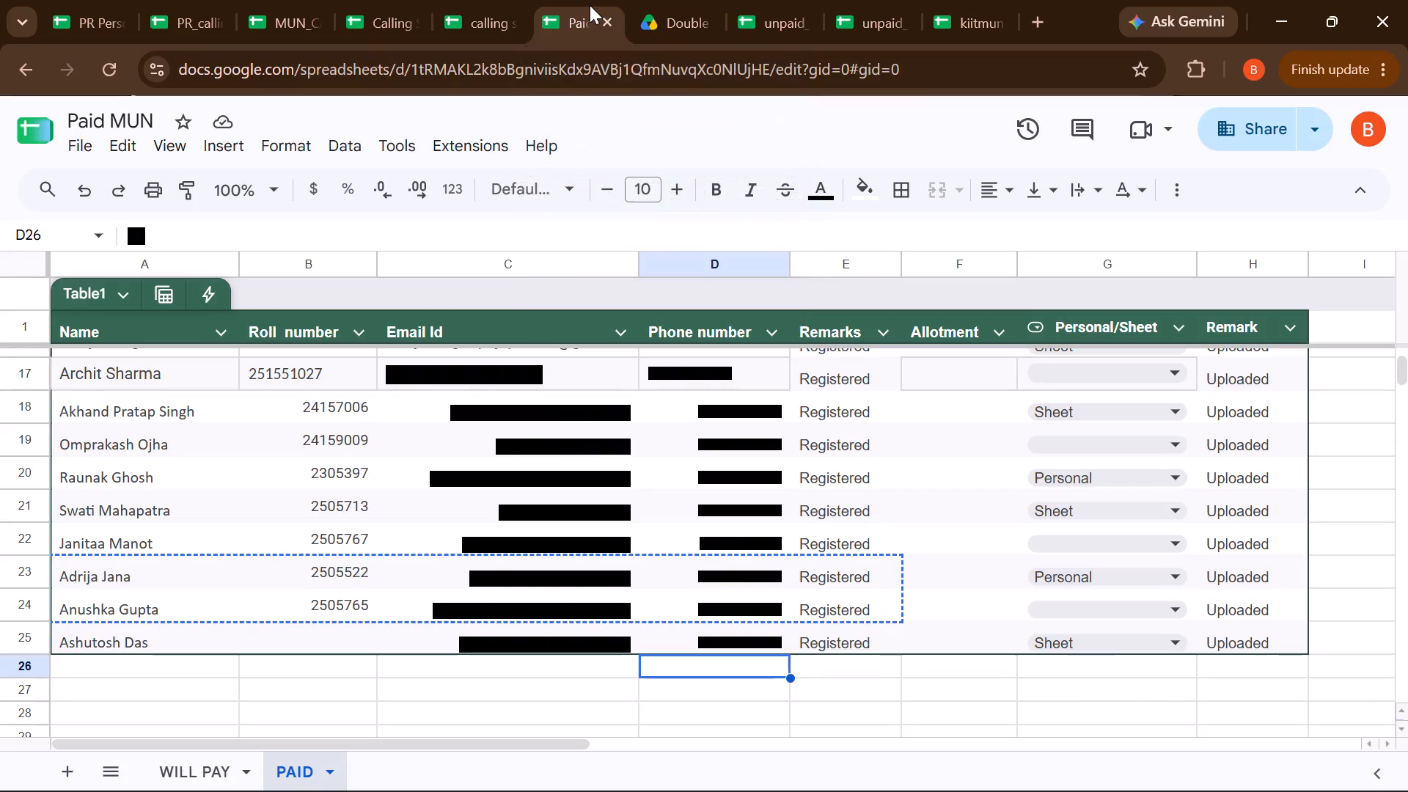
{"action": "left_click", "coordinate": [783, 1]}
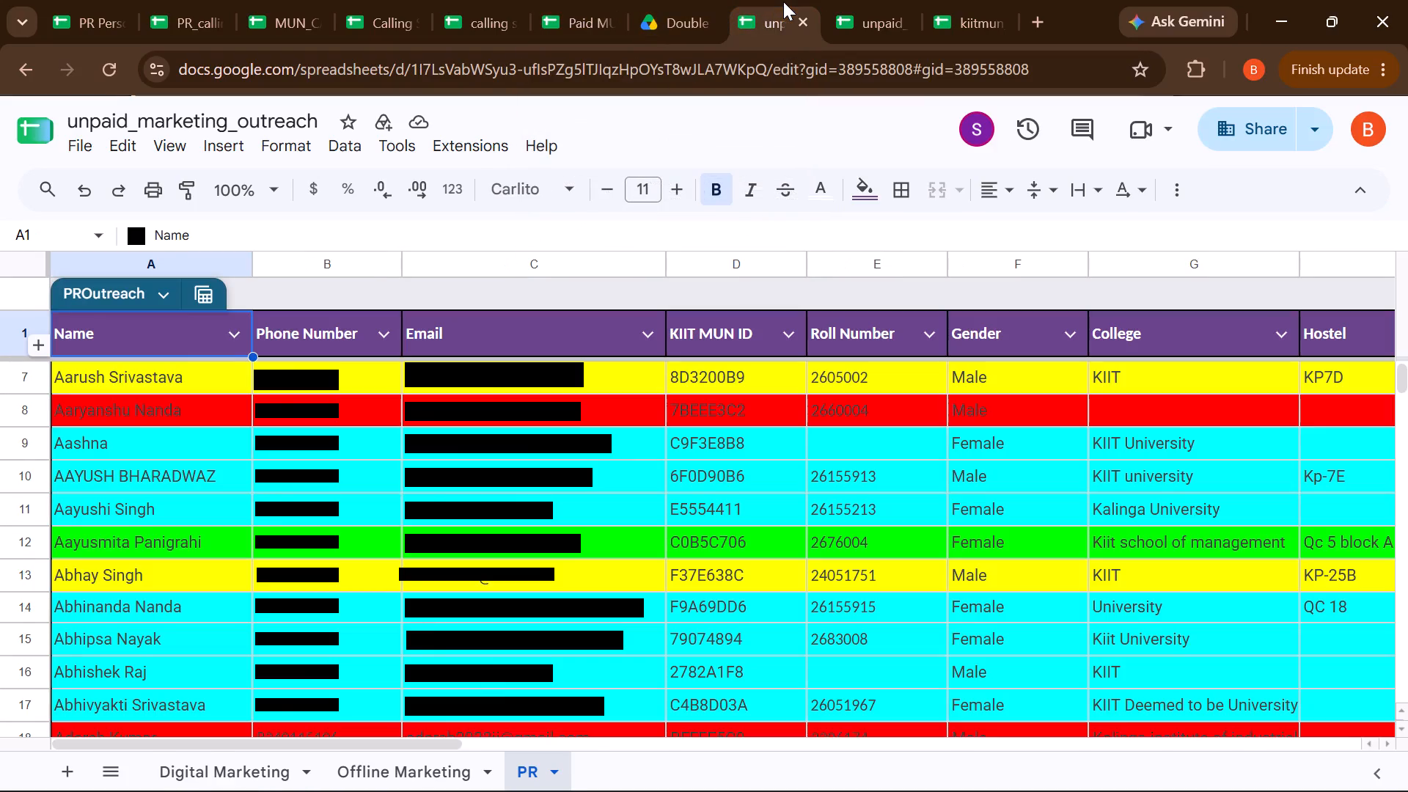
{"action": "scroll", "coordinate": [549, 593], "scroll_direction": "up", "scroll_amount": 4}
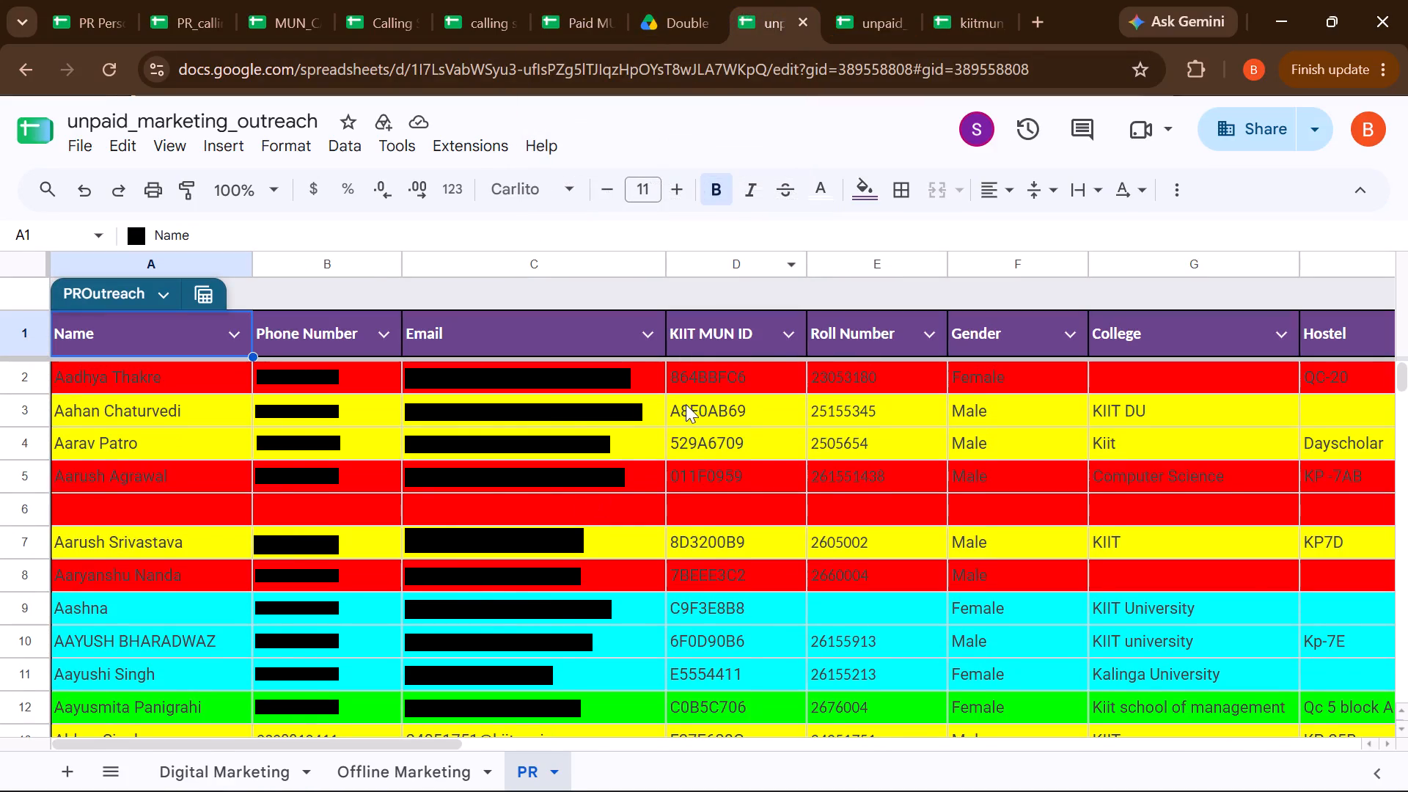
{"action": "scroll", "coordinate": [685, 404], "scroll_direction": "left", "scroll_amount": 10}
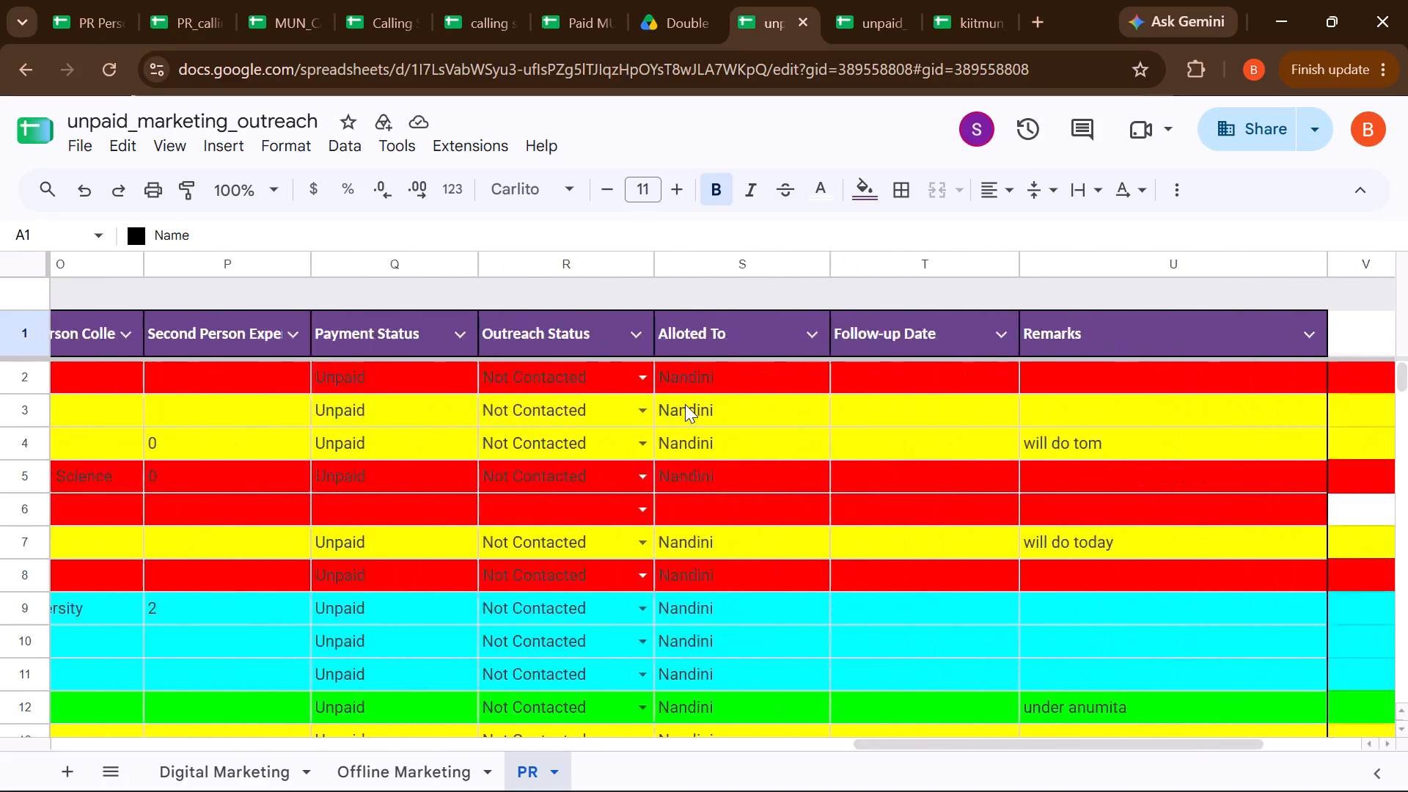
{"action": "scroll", "coordinate": [685, 404], "scroll_direction": "left", "scroll_amount": 1}
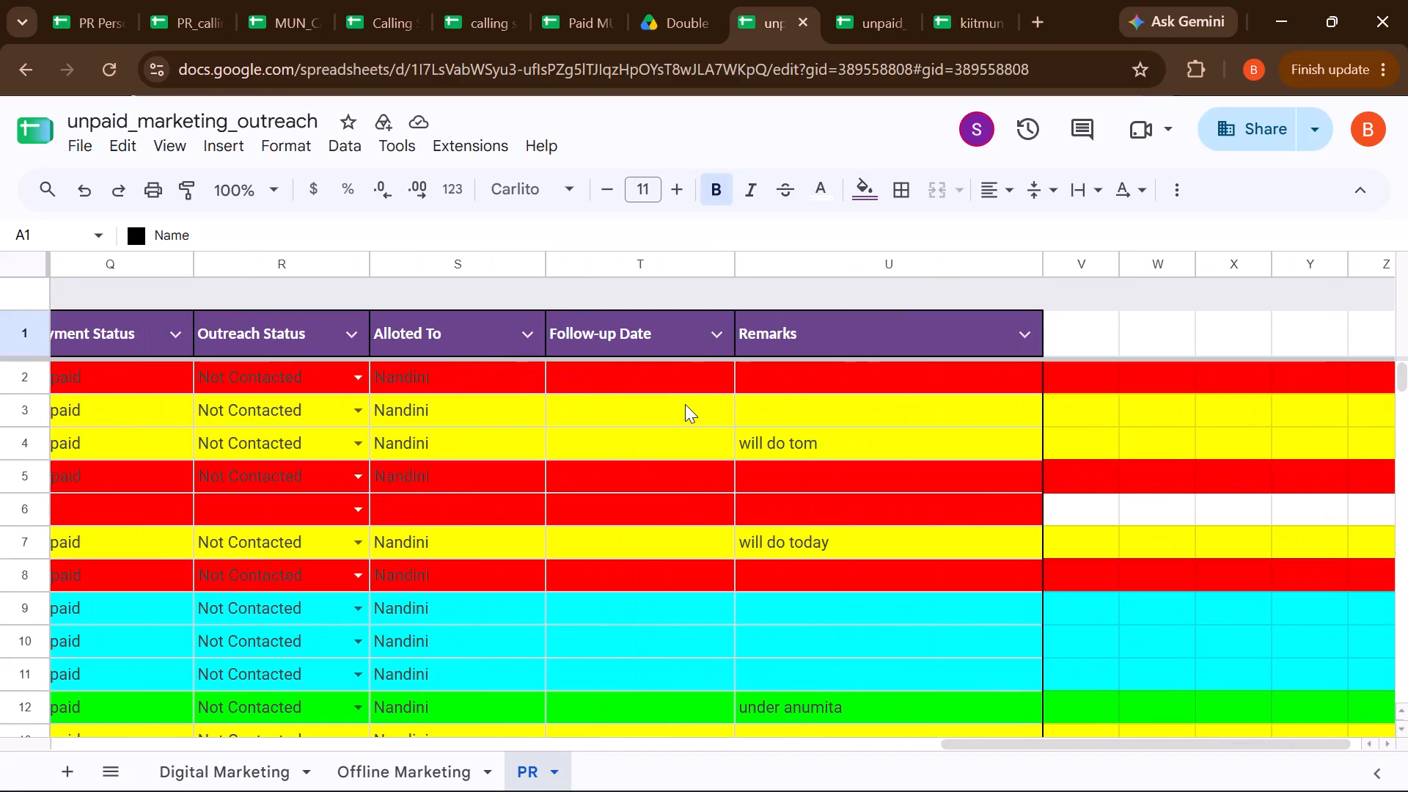
{"action": "scroll", "coordinate": [685, 404], "scroll_direction": "right", "scroll_amount": 1}
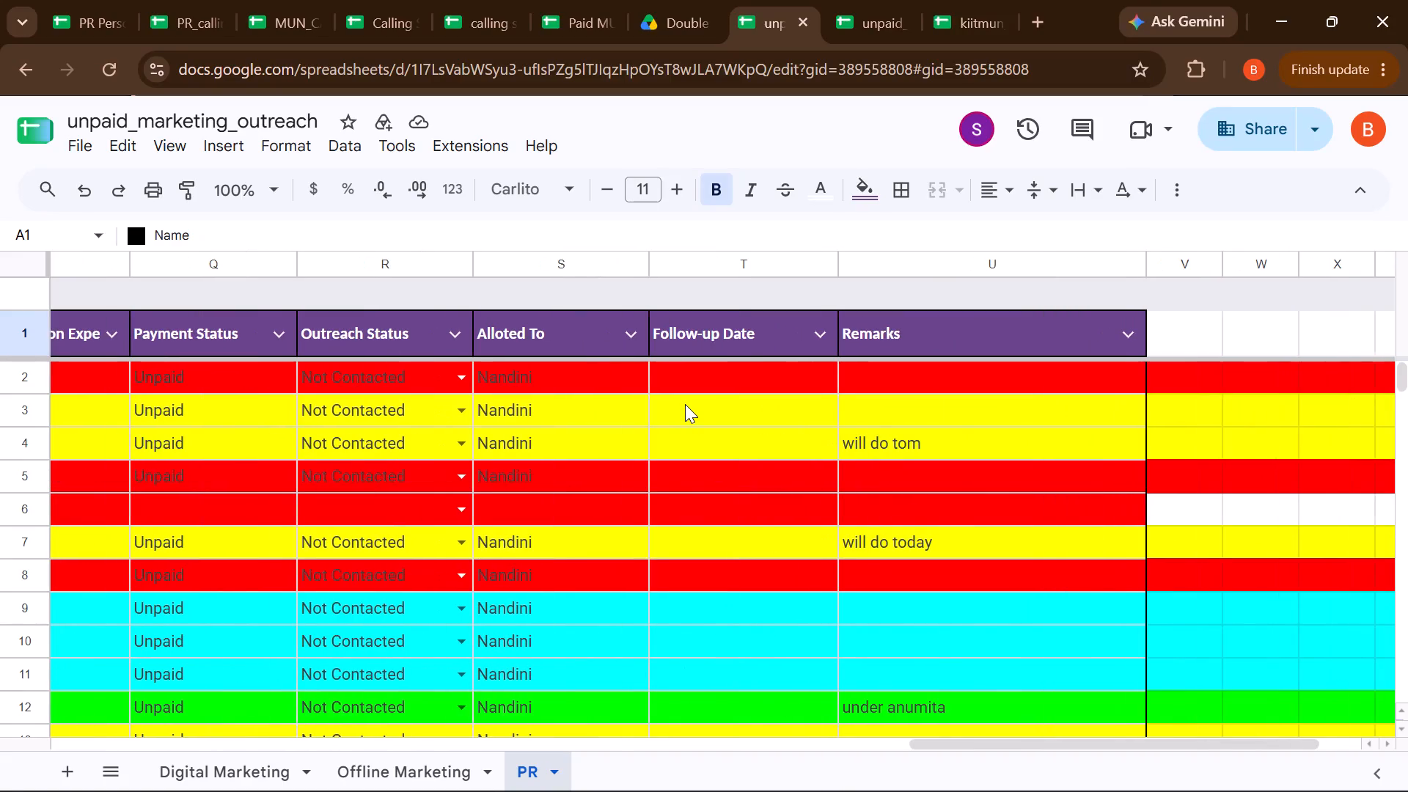
{"action": "scroll", "coordinate": [685, 404], "scroll_direction": "right", "scroll_amount": 1}
{"action": "scroll", "coordinate": [568, 401], "scroll_direction": "down", "scroll_amount": 4}
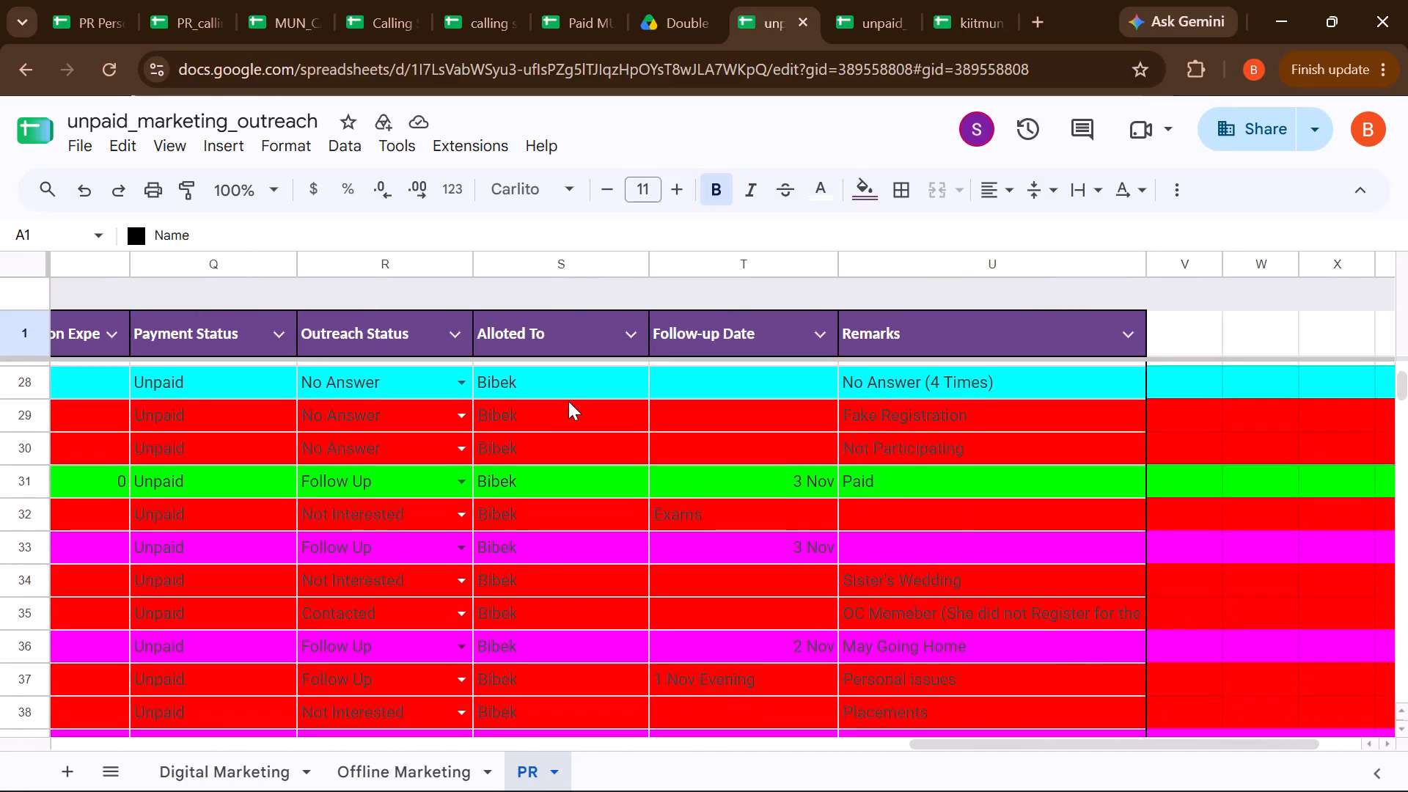
{"action": "scroll", "coordinate": [568, 401], "scroll_direction": "down", "scroll_amount": 2}
Go to the magenta follow-up entry in row 33 and view the contact's name and phone number.
{"action": "left_click", "coordinate": [538, 474]}
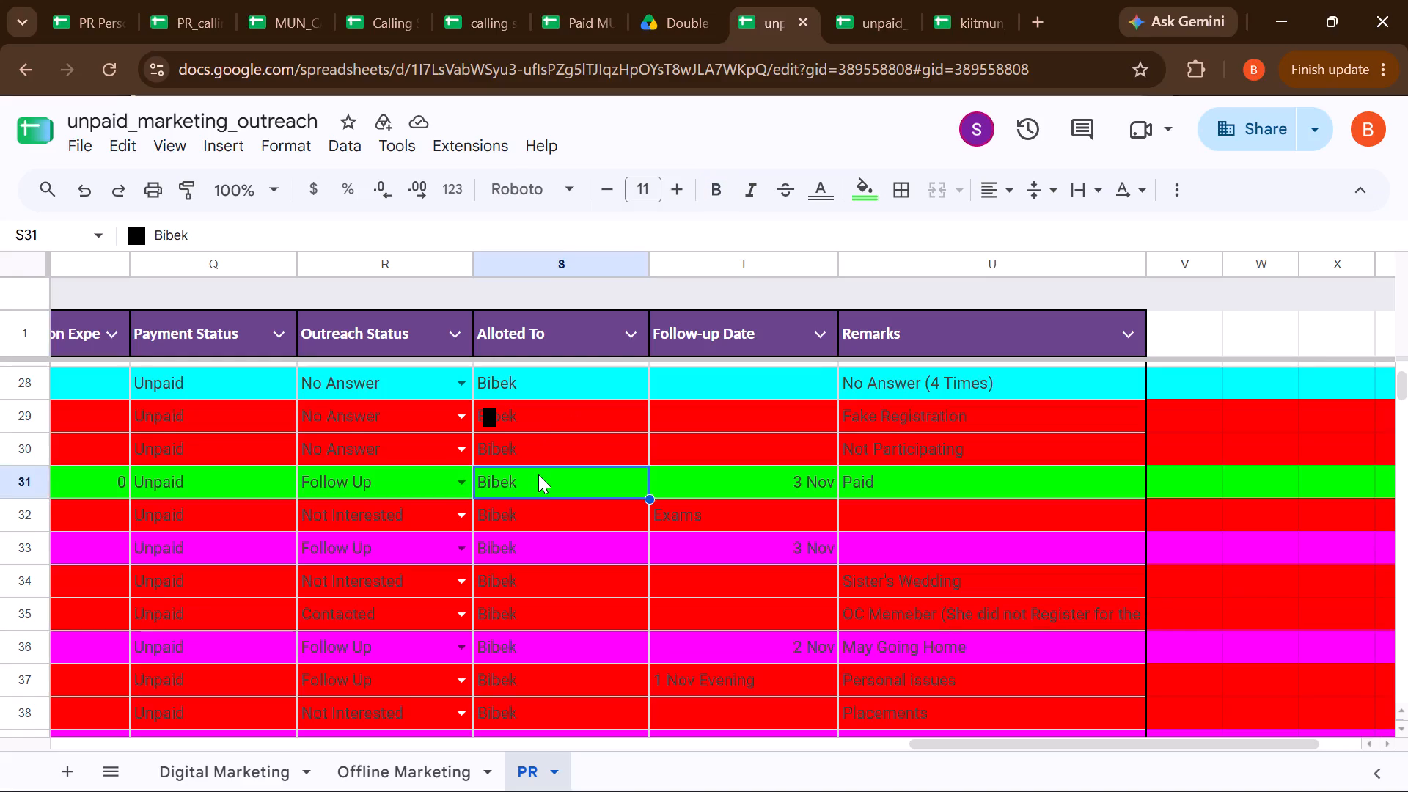
{"action": "key", "text": "Down"}
{"action": "key", "text": "Down"}
{"action": "key", "text": "Left"}
{"action": "key", "text": "Left"}
{"action": "key", "text": "Left"}
{"action": "key", "text": "Left"}
{"action": "key", "text": "Left"}
{"action": "key", "text": "Left"}
{"action": "key", "text": "Left"}
{"action": "key", "text": "Left"}
{"action": "key", "text": "Left"}
{"action": "key", "text": "Left"}
{"action": "key", "text": "Left"}
{"action": "key", "text": "Left"}
{"action": "key", "text": "Left"}
{"action": "key", "text": "Left"}
{"action": "key", "text": "Left"}
{"action": "key", "text": "Left"}
{"action": "key", "text": "Left"}
{"action": "key", "text": "Left"}
{"action": "key", "text": "Left"}
{"action": "key", "text": "Left"}
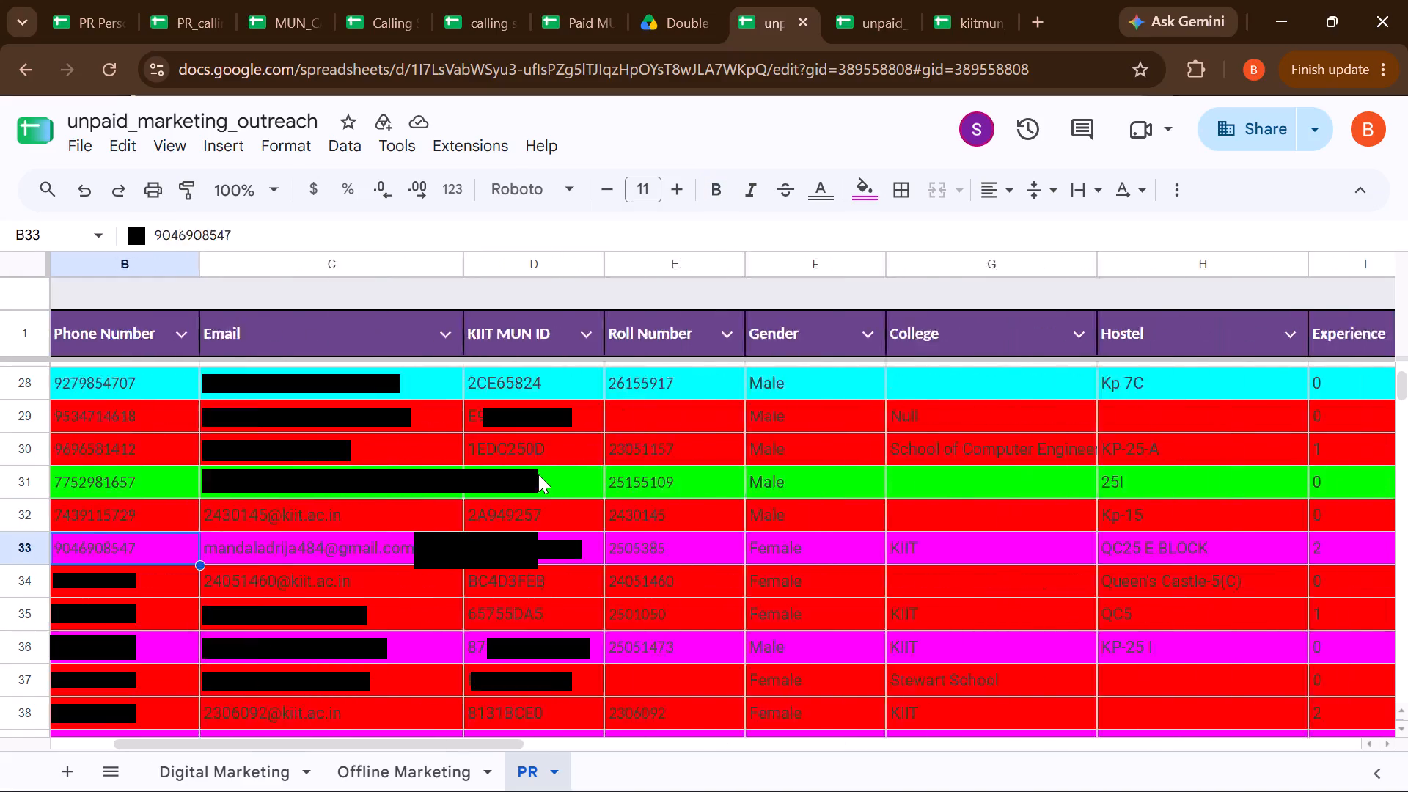
{"action": "key", "text": "Left"}
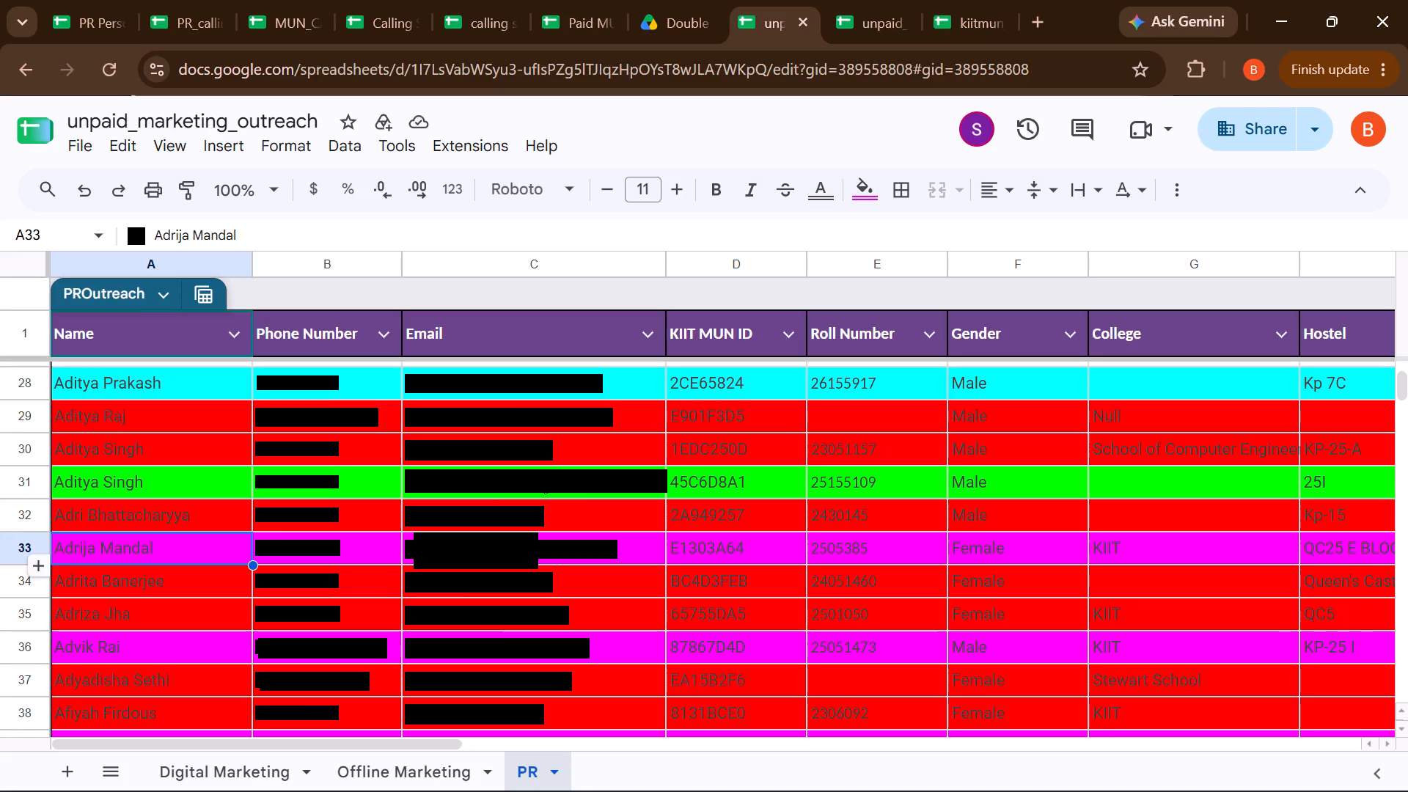
Examine row 33 across all its columns, including the second-person details, outreach status and follow-up date.
{"action": "key", "text": "Right"}
{"action": "key", "text": "Right"}
{"action": "key", "text": "Right"}
{"action": "key", "text": "Right"}
{"action": "key", "text": "Right"}
{"action": "key", "text": "Right"}
{"action": "key", "text": "Right"}
{"action": "key", "text": "Right"}
{"action": "key", "text": "Right"}
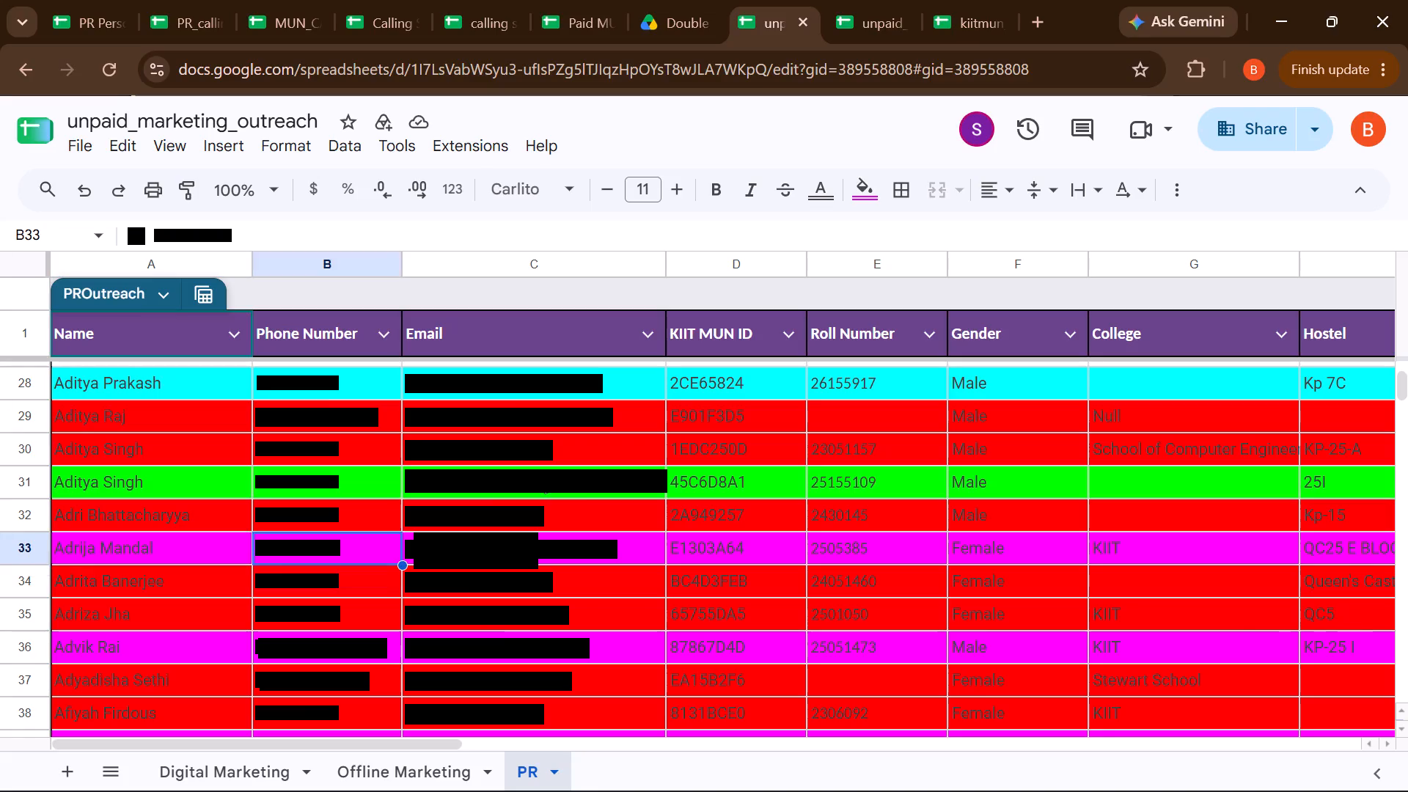
{"action": "key", "text": "Right"}
{"action": "key", "text": "Right"}
{"action": "key", "text": "Right"}
{"action": "key", "text": "Right"}
{"action": "key", "text": "Right"}
{"action": "key", "text": "Right"}
{"action": "key", "text": "Right"}
{"action": "key", "text": "Right"}
{"action": "key", "text": "Right"}
{"action": "key", "text": "Right"}
{"action": "key", "text": "Right"}
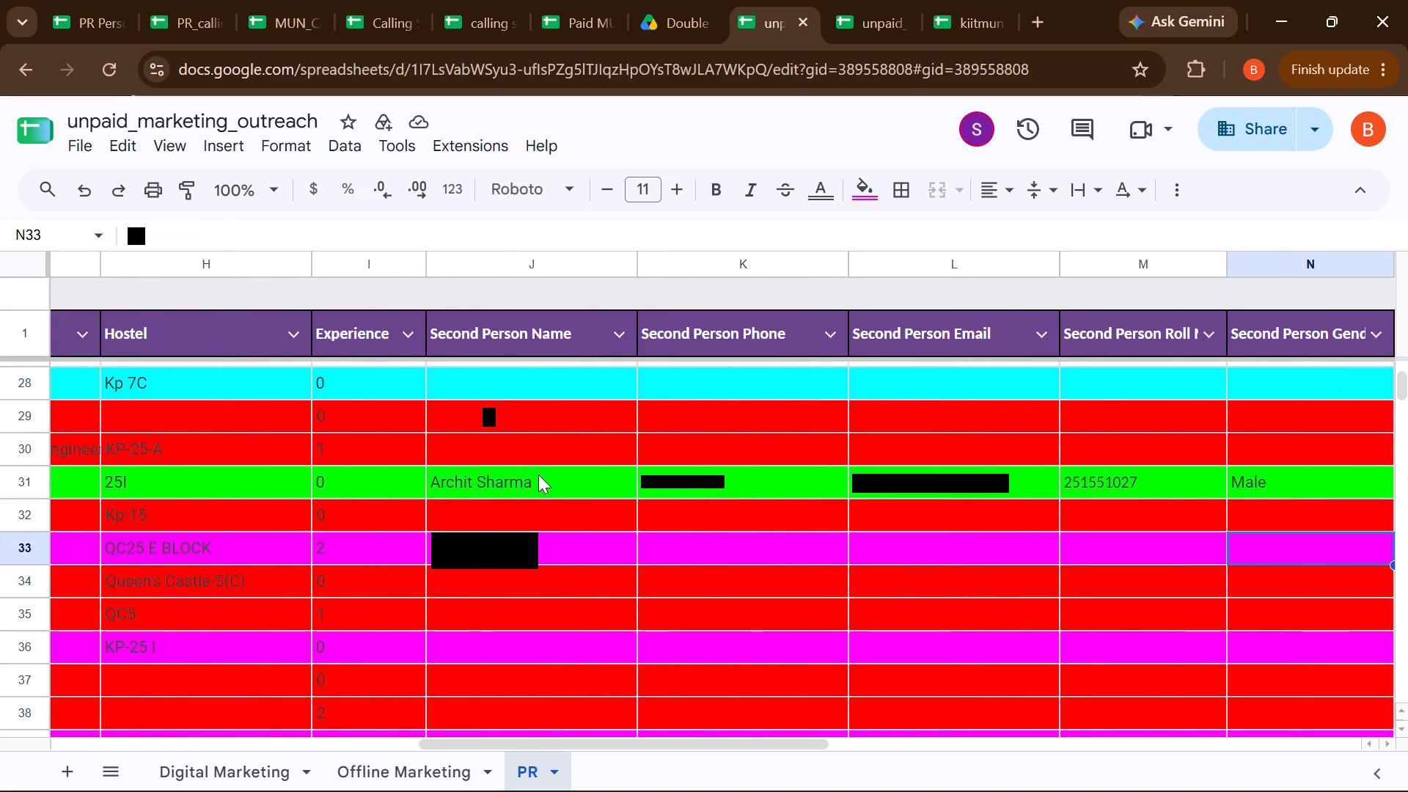
{"action": "key", "text": "Right"}
{"action": "key", "text": "Left"}
{"action": "key", "text": "Left"}
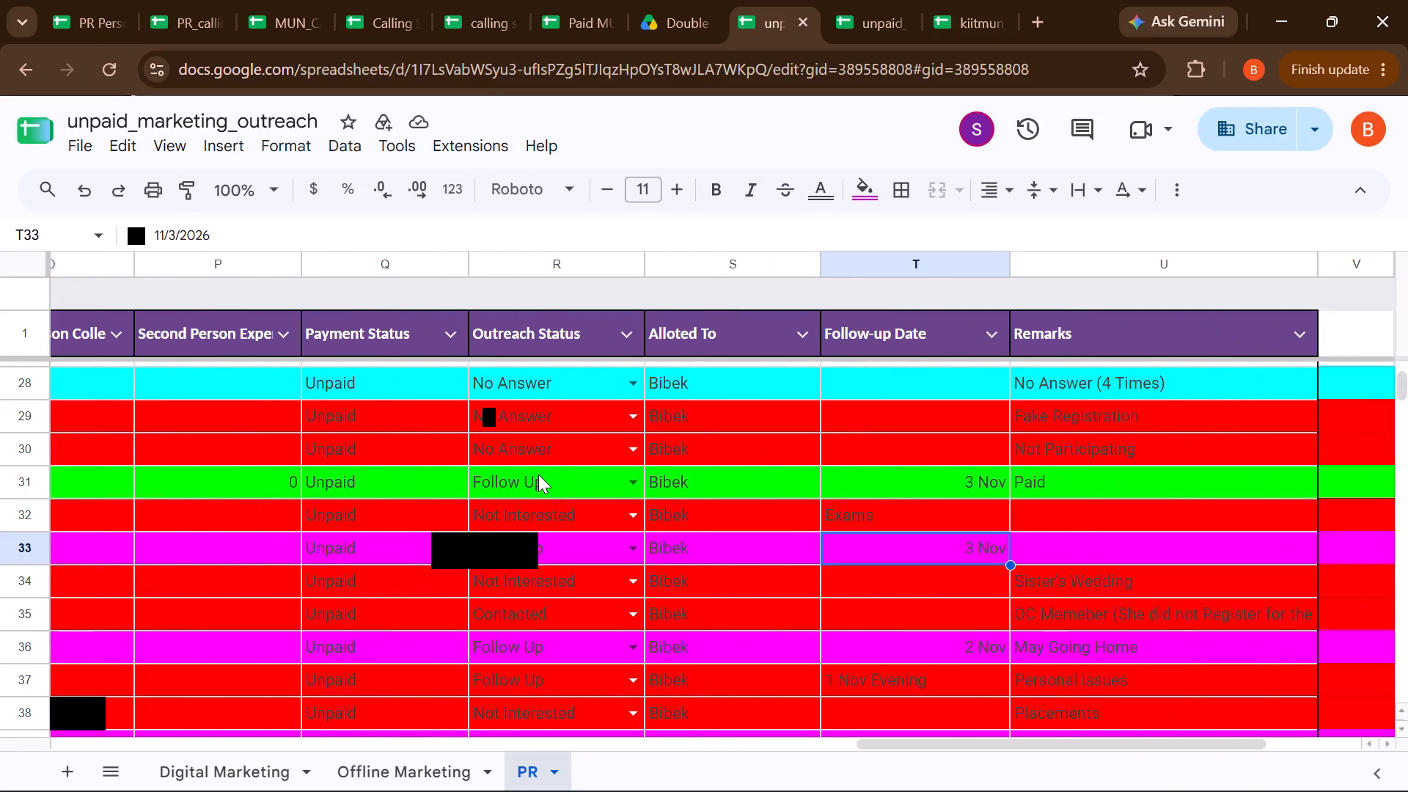
{"action": "key", "text": "Left"}
{"action": "key", "text": "Left"}
{"action": "key", "text": "Left"}
{"action": "key", "text": "Left"}
{"action": "key", "text": "Left"}
{"action": "key", "text": "Left"}
{"action": "key", "text": "Left"}
{"action": "key", "text": "Left"}
{"action": "key", "text": "Left"}
{"action": "key", "text": "Left"}
{"action": "key", "text": "Left"}
{"action": "key", "text": "Left"}
{"action": "key", "text": "Left"}
{"action": "key", "text": "Left"}
{"action": "key", "text": "Left"}
{"action": "key", "text": "Left"}
{"action": "key", "text": "Left"}
{"action": "key", "text": "Left"}
{"action": "key", "text": "Left"}
{"action": "key", "text": "Left"}
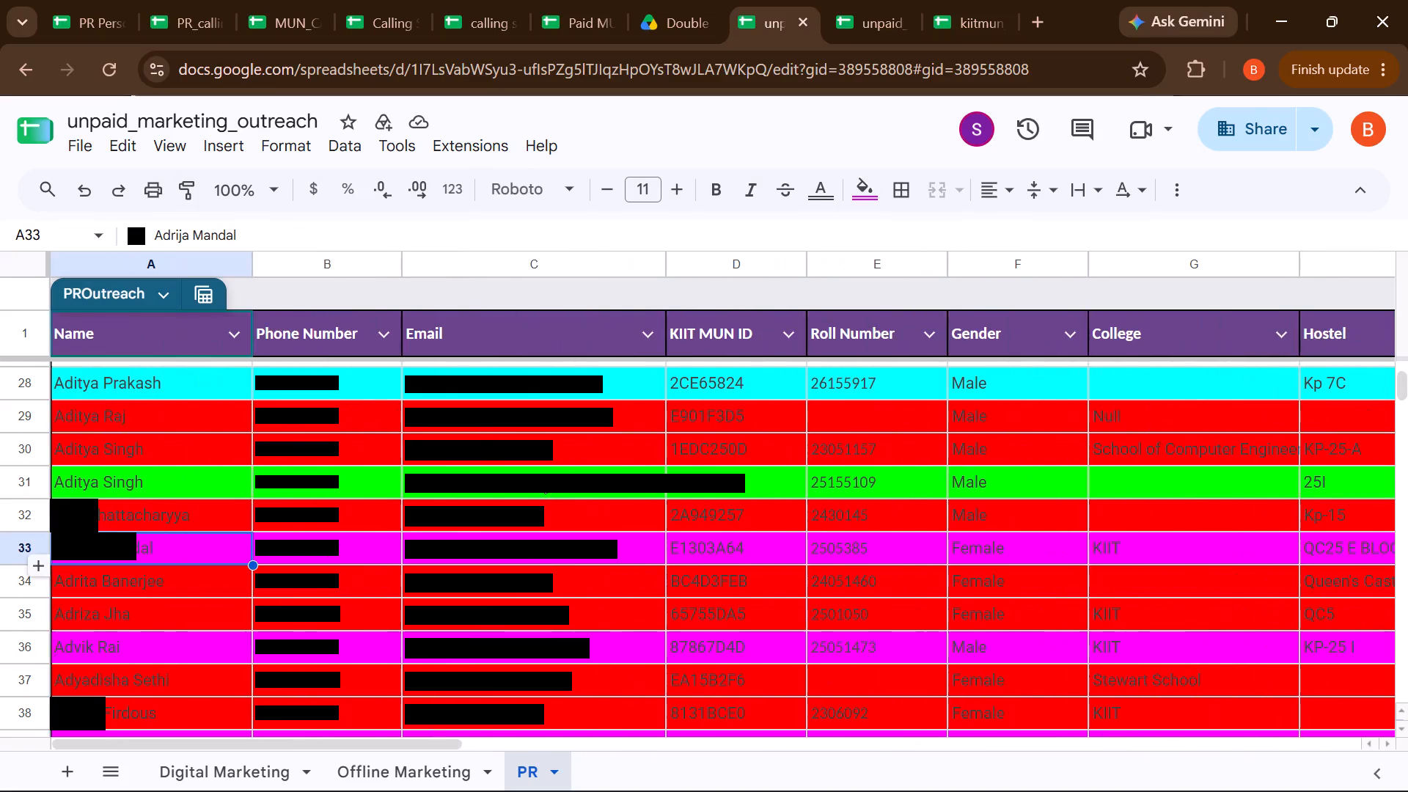
Fill the whole of row 33 with red.
{"action": "left_click", "coordinate": [18, 550]}
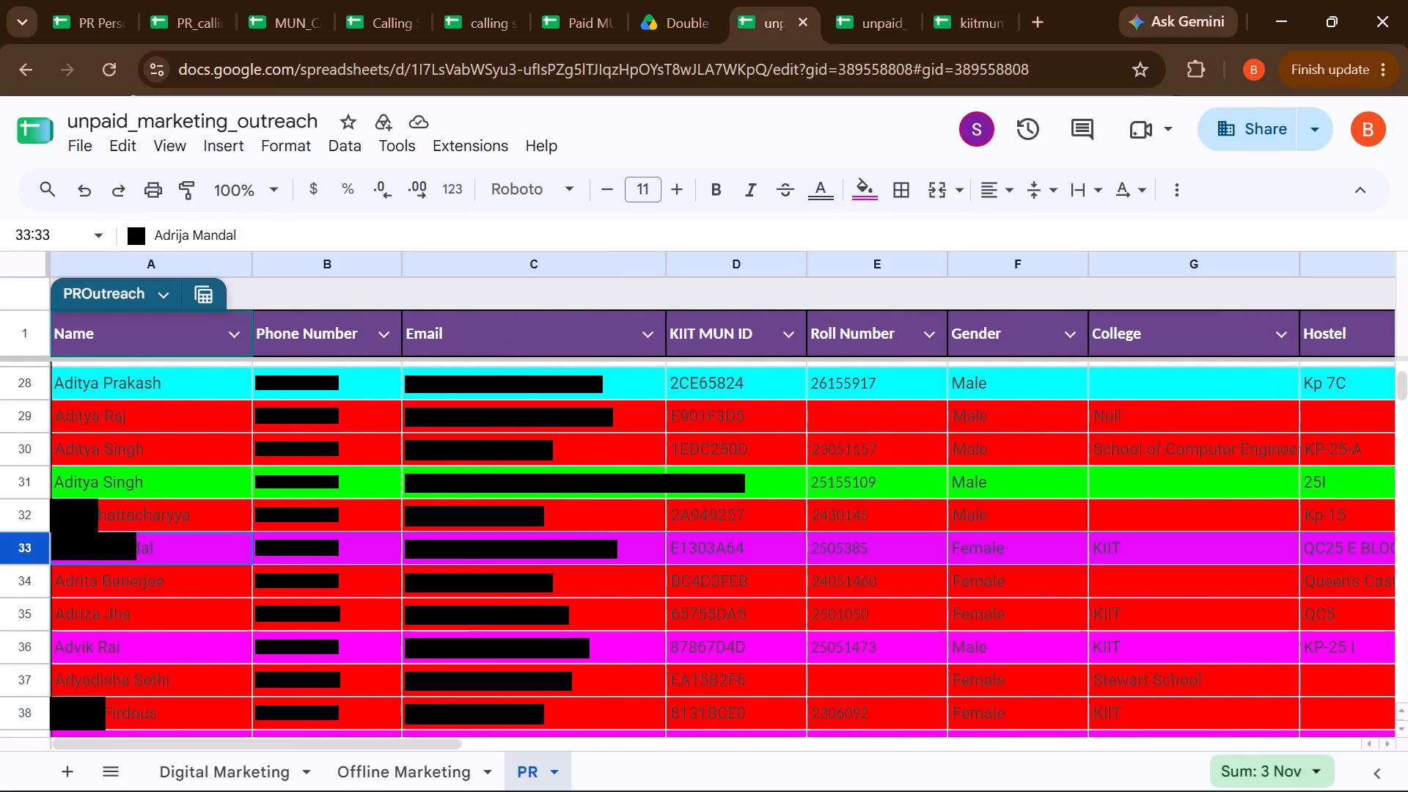
{"action": "left_click", "coordinate": [870, 186]}
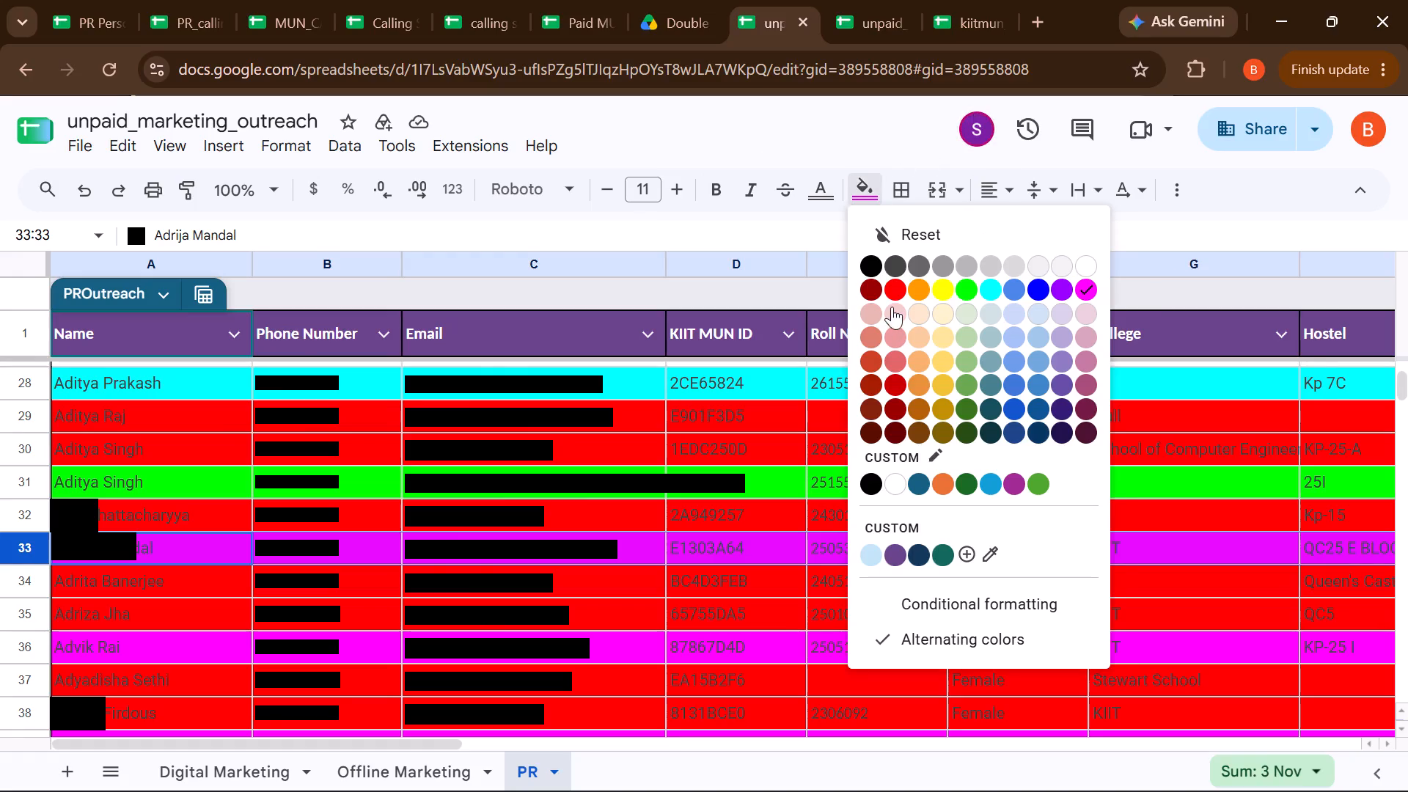
{"action": "left_click", "coordinate": [894, 288]}
Enter "Not picking up" in the Remarks cell of row 33.
{"action": "left_click", "coordinate": [554, 545]}
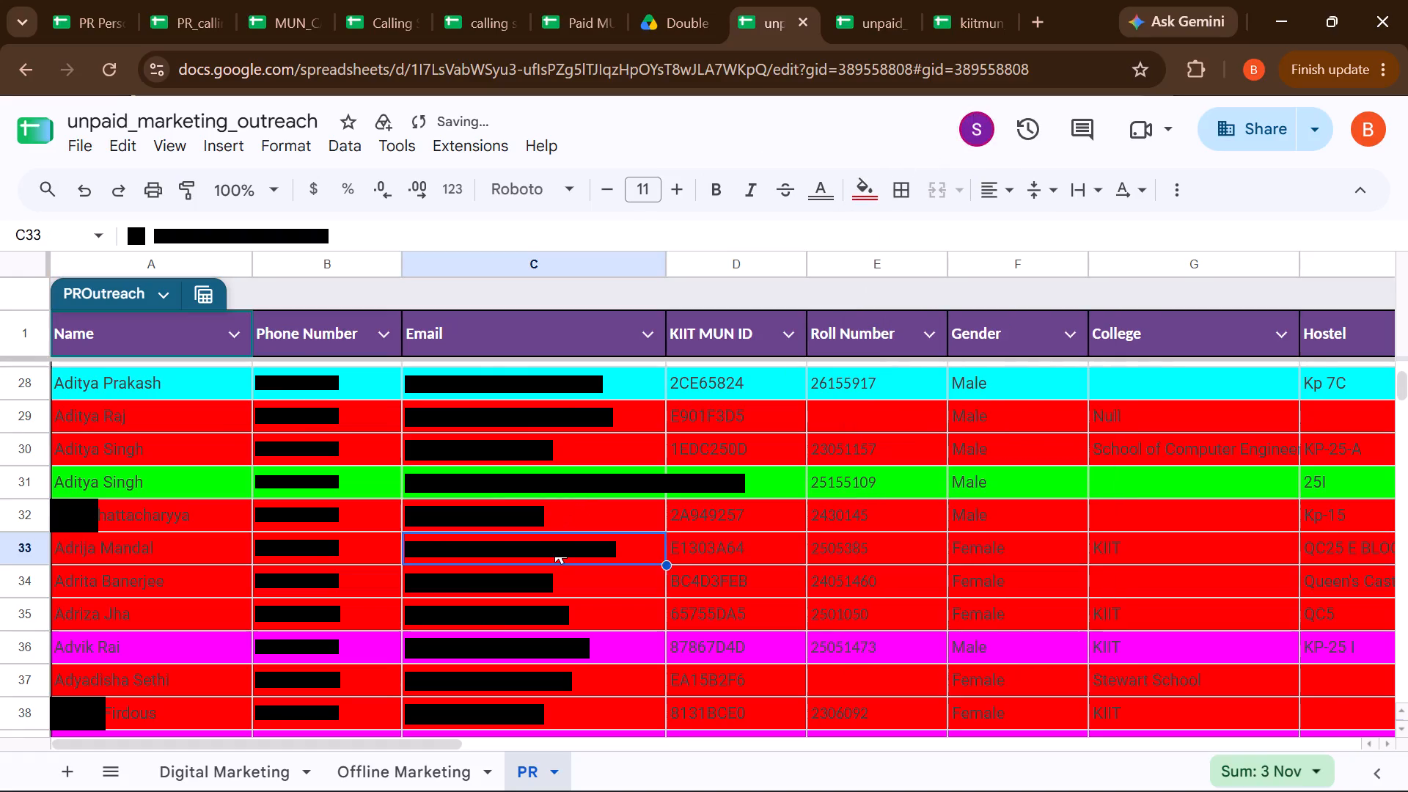
{"action": "key", "text": "Right"}
{"action": "key", "text": "Right"}
{"action": "key", "text": "Right"}
{"action": "key", "text": "Right"}
{"action": "key", "text": "Right"}
{"action": "key", "text": "Right"}
{"action": "key", "text": "Right"}
{"action": "key", "text": "Right"}
{"action": "key", "text": "Right"}
{"action": "key", "text": "Right"}
{"action": "key", "text": "Right"}
{"action": "key", "text": "Right"}
{"action": "key", "text": "Right"}
{"action": "key", "text": "Right"}
{"action": "key", "text": "Right"}
{"action": "key", "text": "Right"}
{"action": "key", "text": "Right"}
{"action": "key", "text": "Right"}
{"action": "key", "text": "Right"}
{"action": "key", "text": "Right"}
{"action": "key", "text": "Right"}
{"action": "key", "text": "Left"}
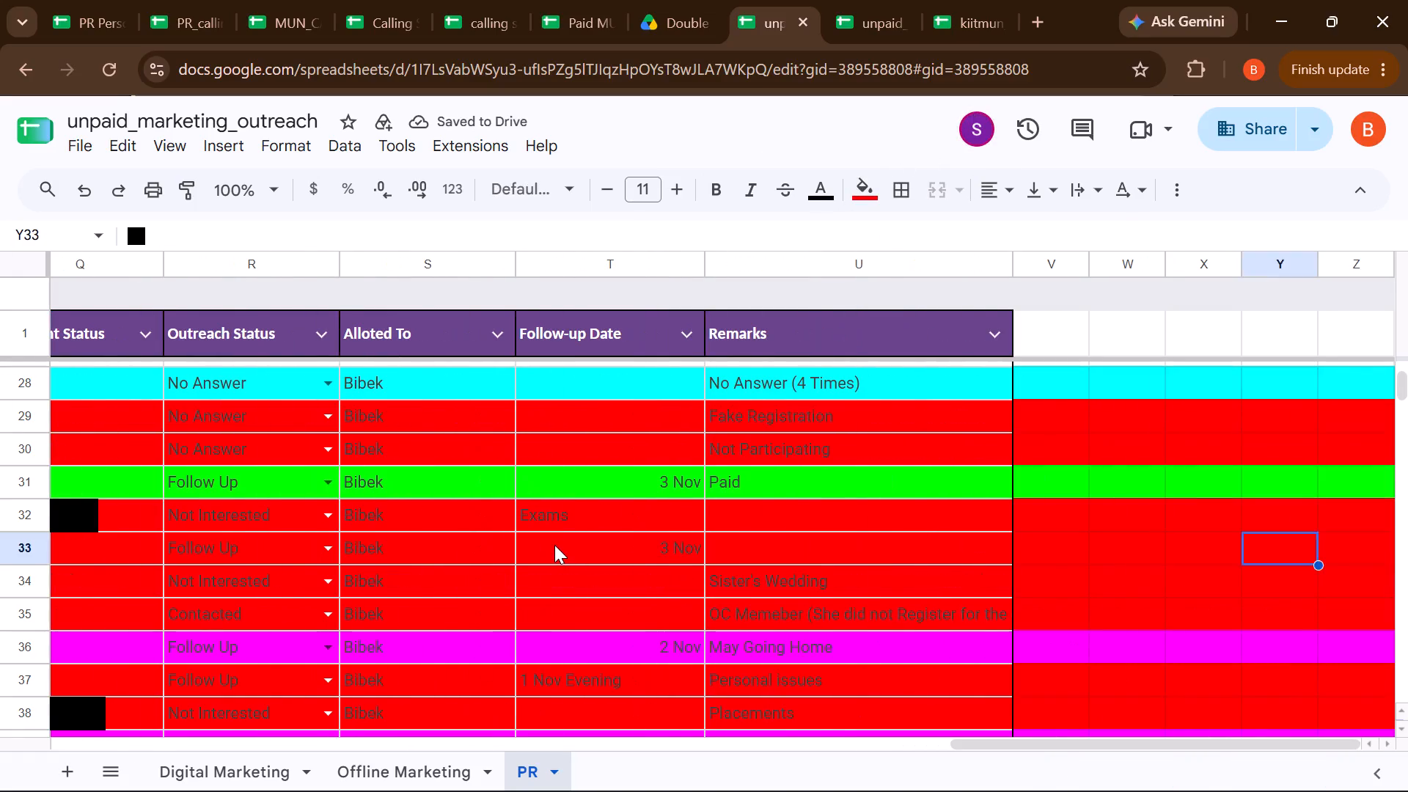
{"action": "key", "text": "Left"}
{"action": "key", "text": "Left"}
{"action": "key", "text": "Left"}
{"action": "key", "text": "Left"}
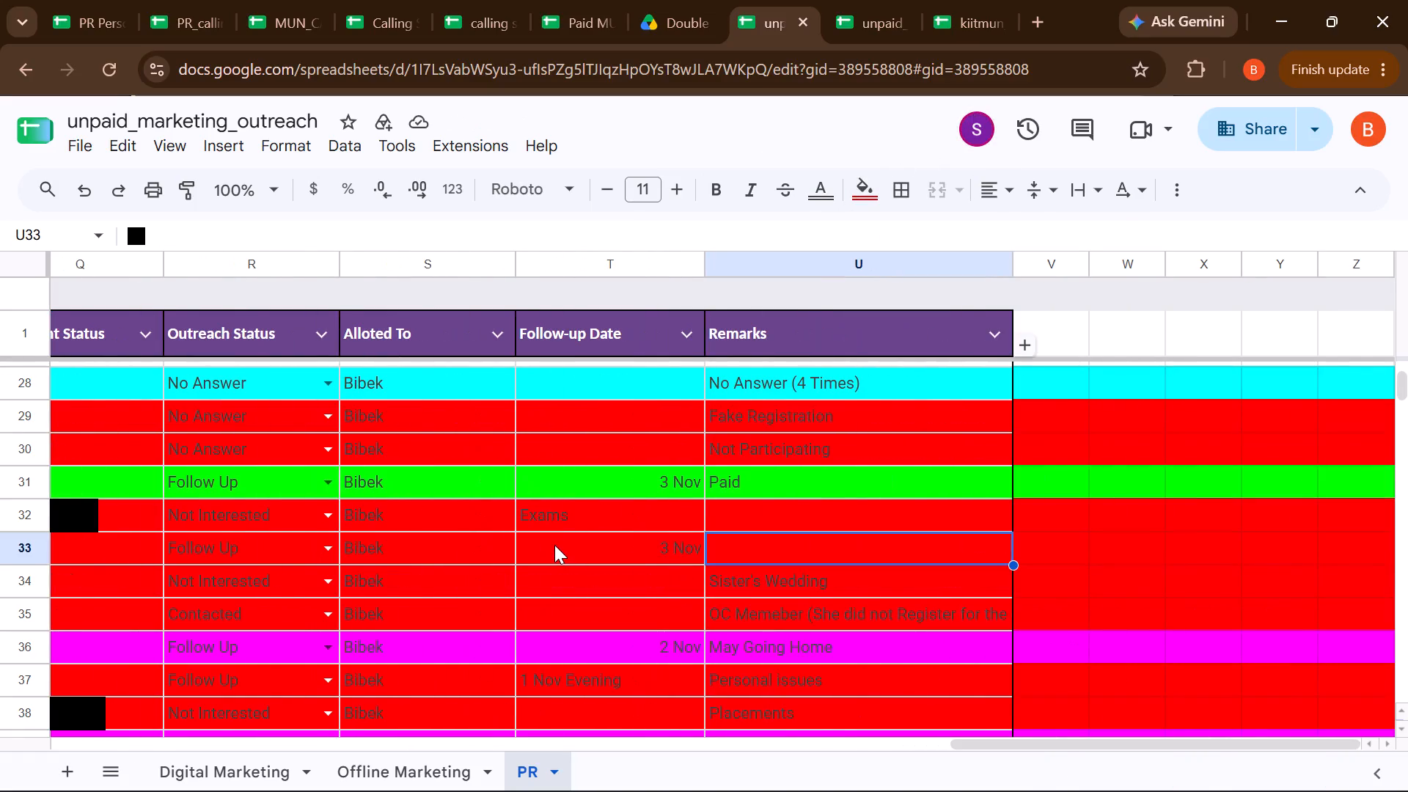
{"action": "type", "text": "Not picking up"}
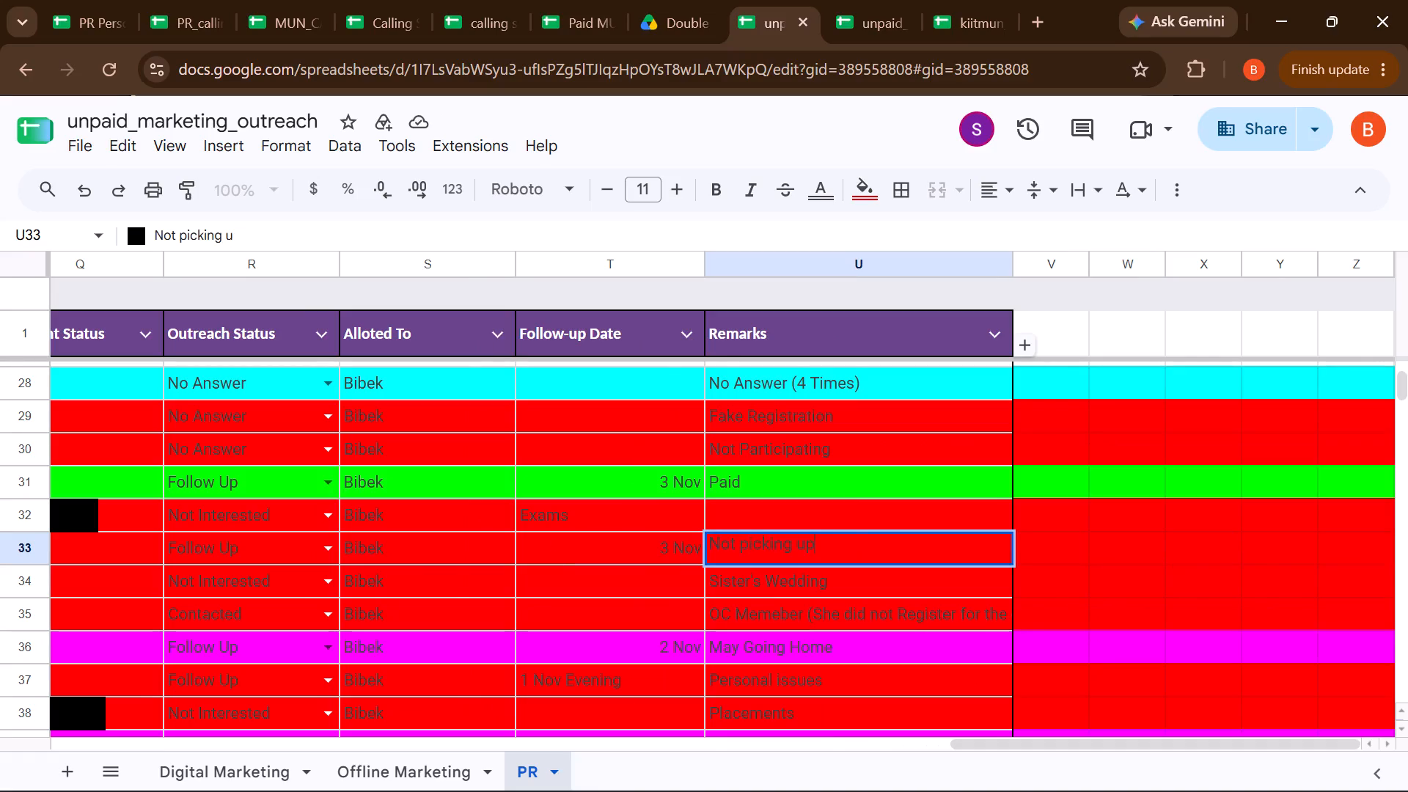
{"action": "key", "text": "Return"}
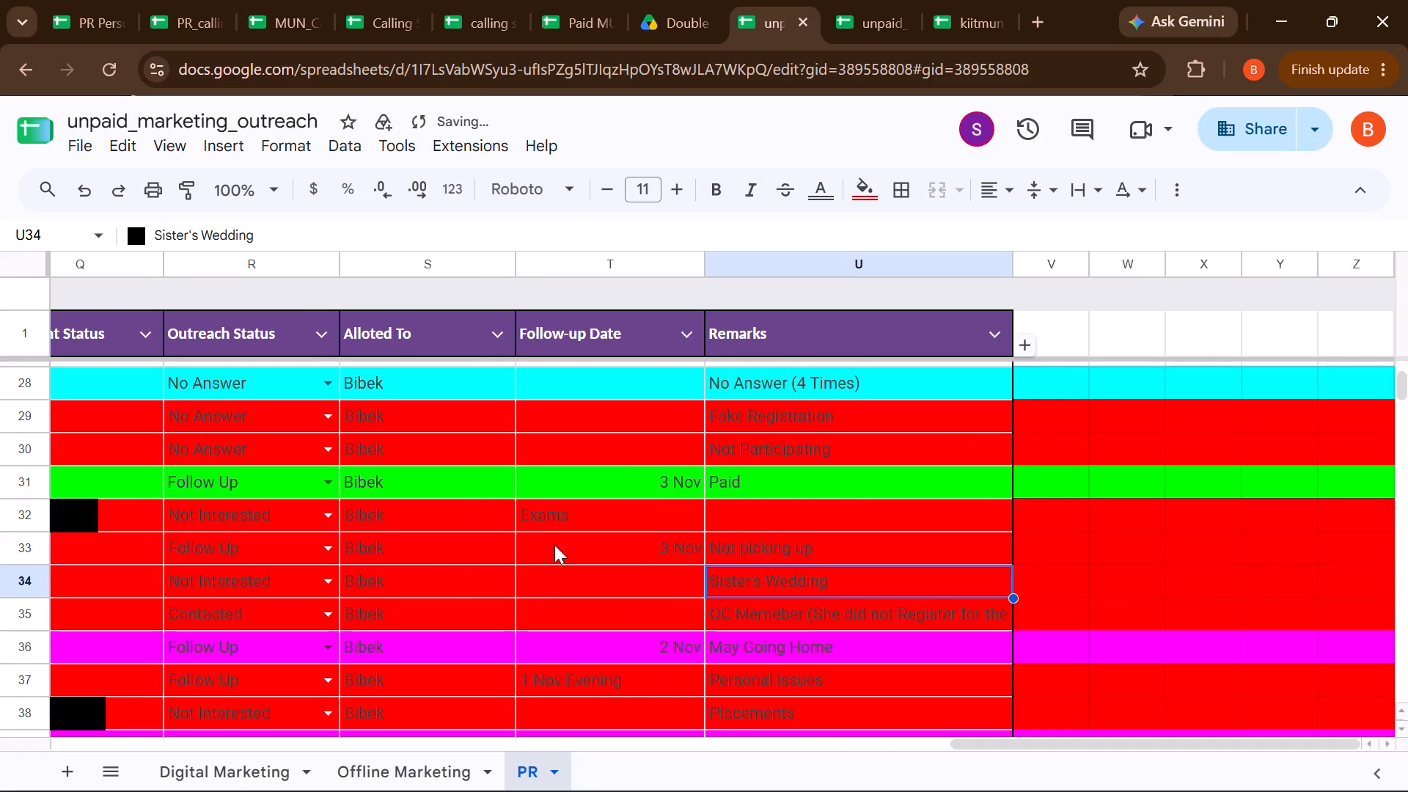
Move the "Exams" entry in row 32 from Follow-up Date to Remarks.
{"action": "left_click", "coordinate": [567, 518]}
{"action": "key", "text": "ctrl+x"}
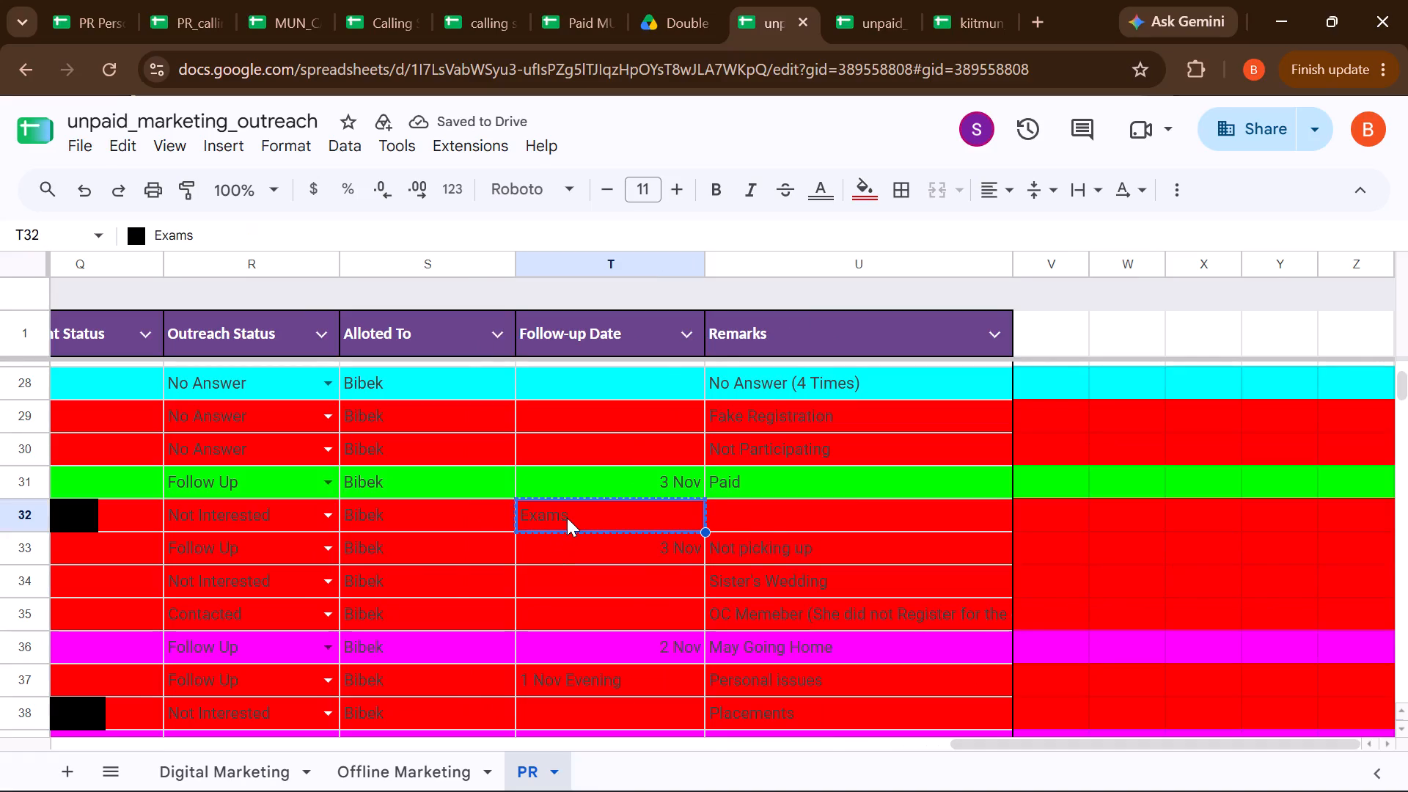
{"action": "left_click", "coordinate": [771, 521]}
{"action": "key", "text": "ctrl+v"}
{"action": "key", "text": "Down"}
{"action": "key", "text": "Down"}
{"action": "key", "text": "Down"}
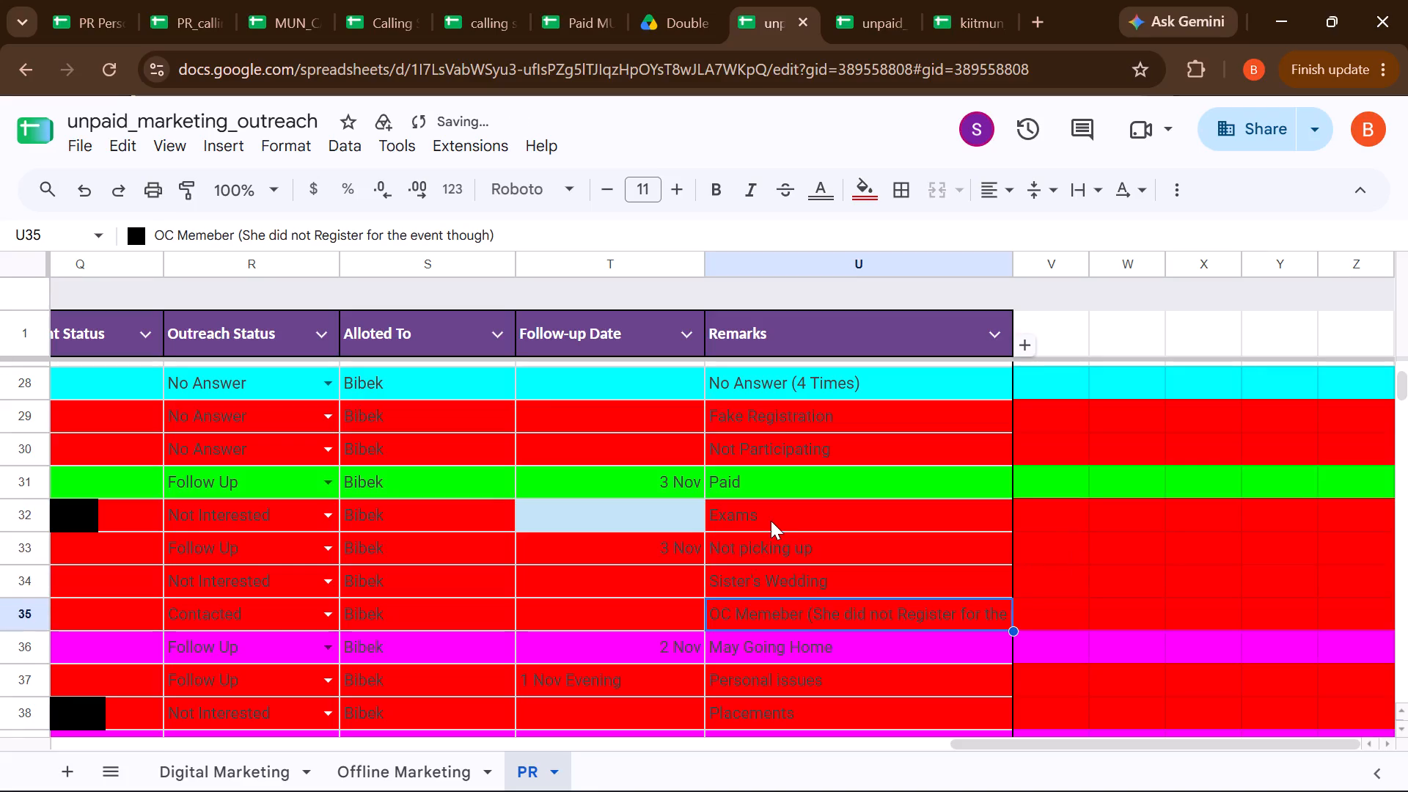
Fill the emptied Follow-up Date cell in row 32 with red to match its row.
{"action": "left_click", "coordinate": [601, 517]}
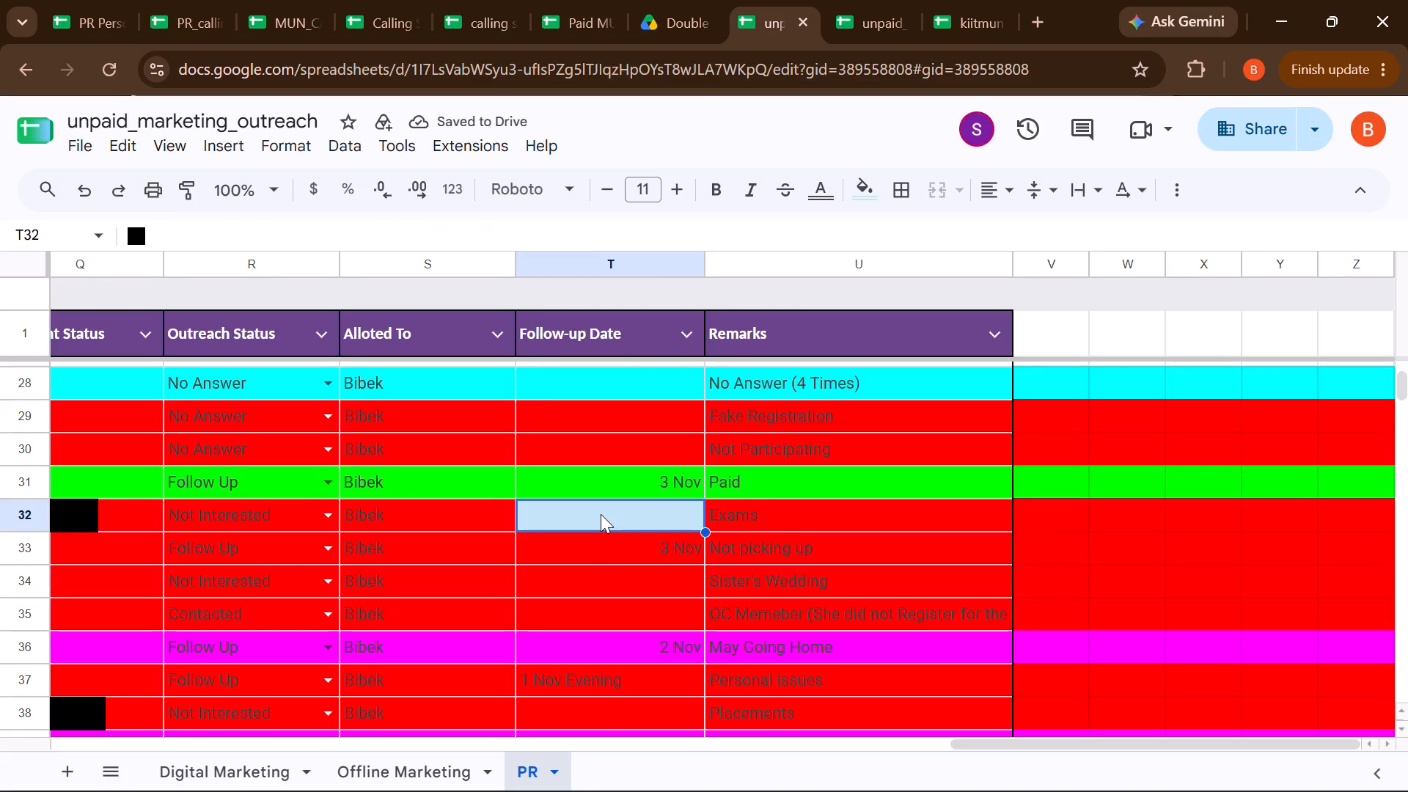
{"action": "scroll", "coordinate": [894, 172], "scroll_direction": "down", "scroll_amount": 1}
{"action": "left_click", "coordinate": [866, 175]}
{"action": "left_click", "coordinate": [890, 289]}
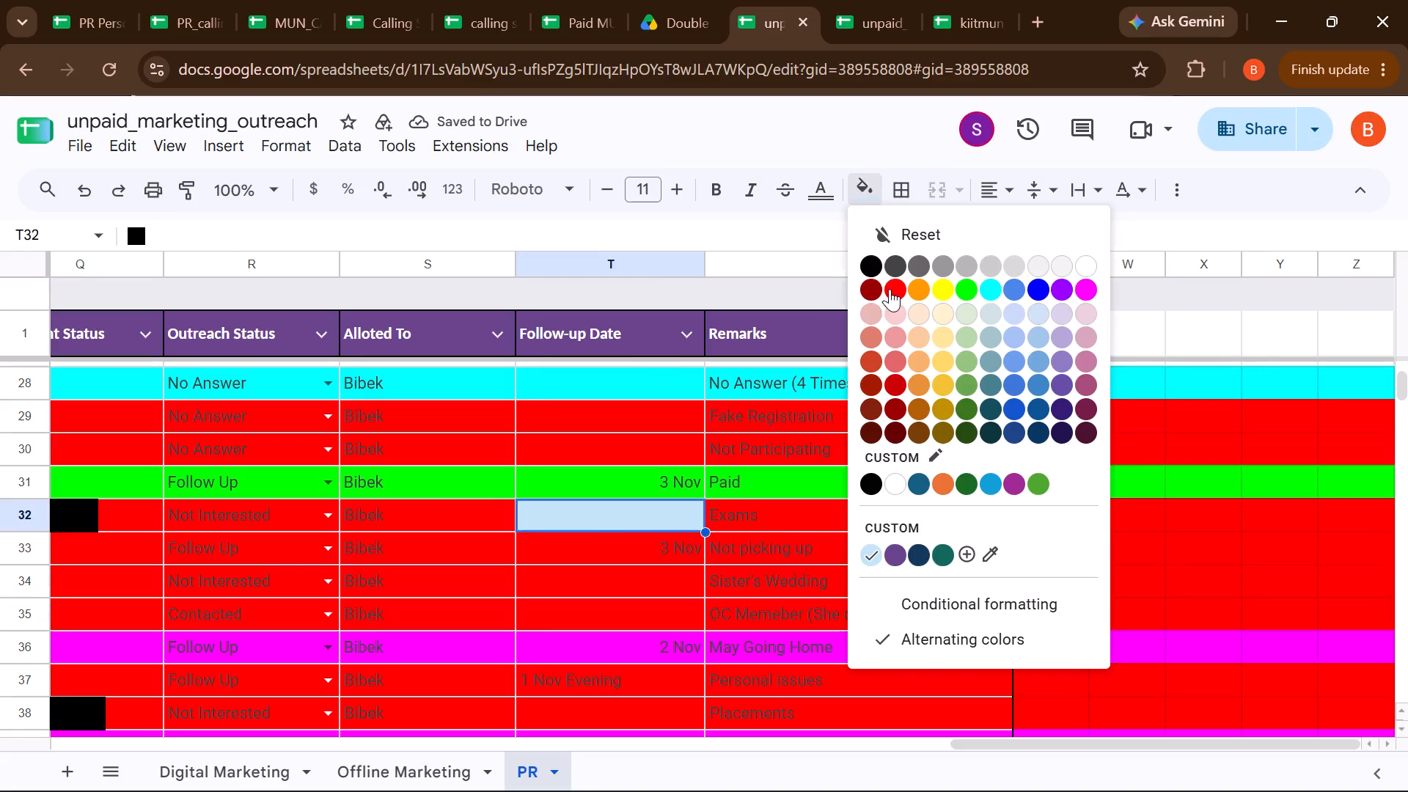
Look up the contact name and phone number in row 36, marked "May Going Home".
{"action": "left_click", "coordinate": [749, 650]}
{"action": "key", "text": "Left"}
{"action": "key", "text": "Left"}
{"action": "key", "text": "Left"}
{"action": "key", "text": "Left"}
{"action": "key", "text": "Left"}
{"action": "key", "text": "Left"}
{"action": "key", "text": "Left"}
{"action": "key", "text": "Left"}
{"action": "key", "text": "Left"}
{"action": "key", "text": "Left"}
{"action": "key", "text": "Left"}
{"action": "key", "text": "Left"}
{"action": "key", "text": "Left"}
{"action": "key", "text": "Left"}
{"action": "key", "text": "Left"}
{"action": "key", "text": "Left"}
{"action": "key", "text": "Left"}
{"action": "key", "text": "Left"}
{"action": "key", "text": "Left"}
{"action": "key", "text": "Left"}
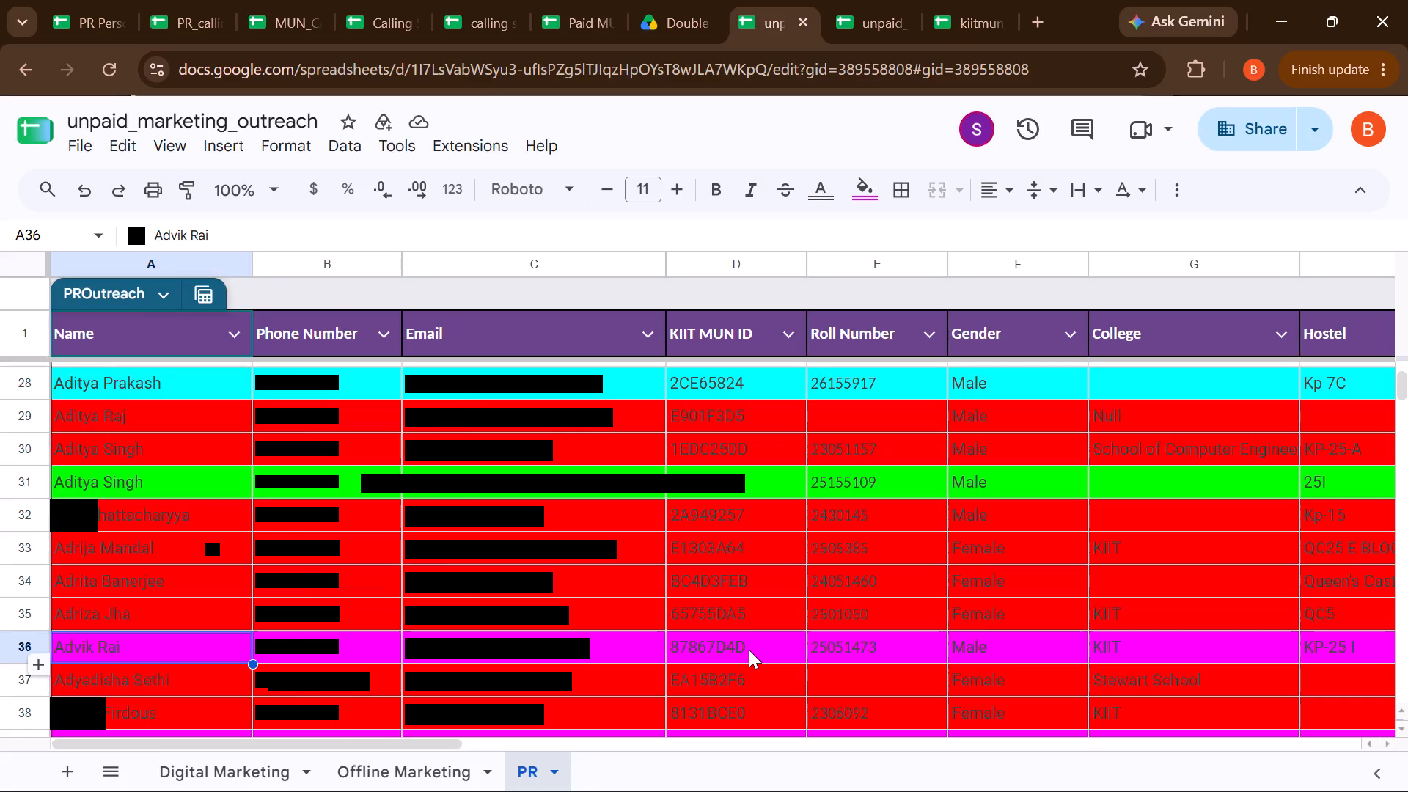
Review rows 28 to 38, checking the contacts' names and details against their outreach status, follow-up dates and remarks.
{"action": "scroll", "coordinate": [749, 650], "scroll_direction": "left", "scroll_amount": 4}
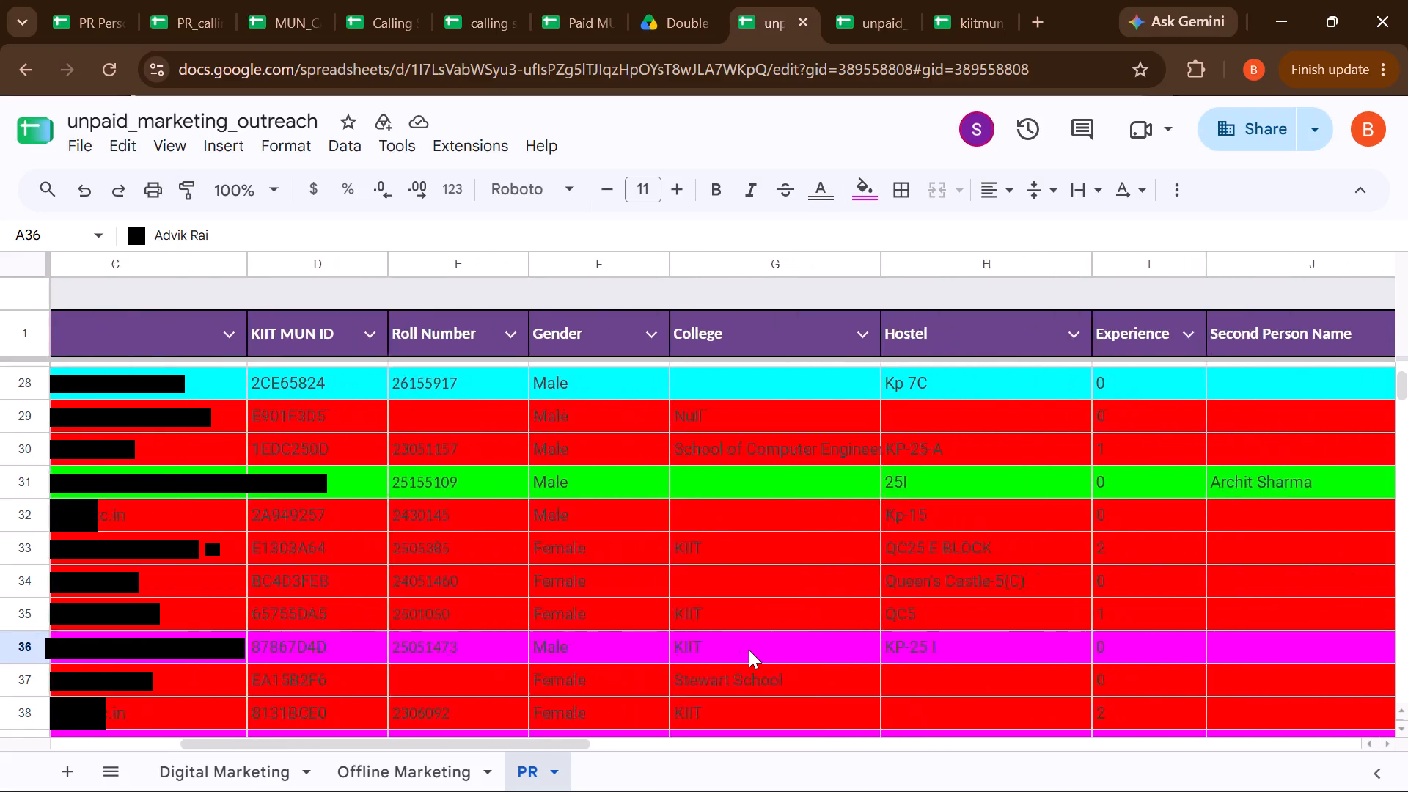
{"action": "scroll", "coordinate": [749, 650], "scroll_direction": "left", "scroll_amount": 4}
{"action": "scroll", "coordinate": [749, 650], "scroll_direction": "right", "scroll_amount": 2}
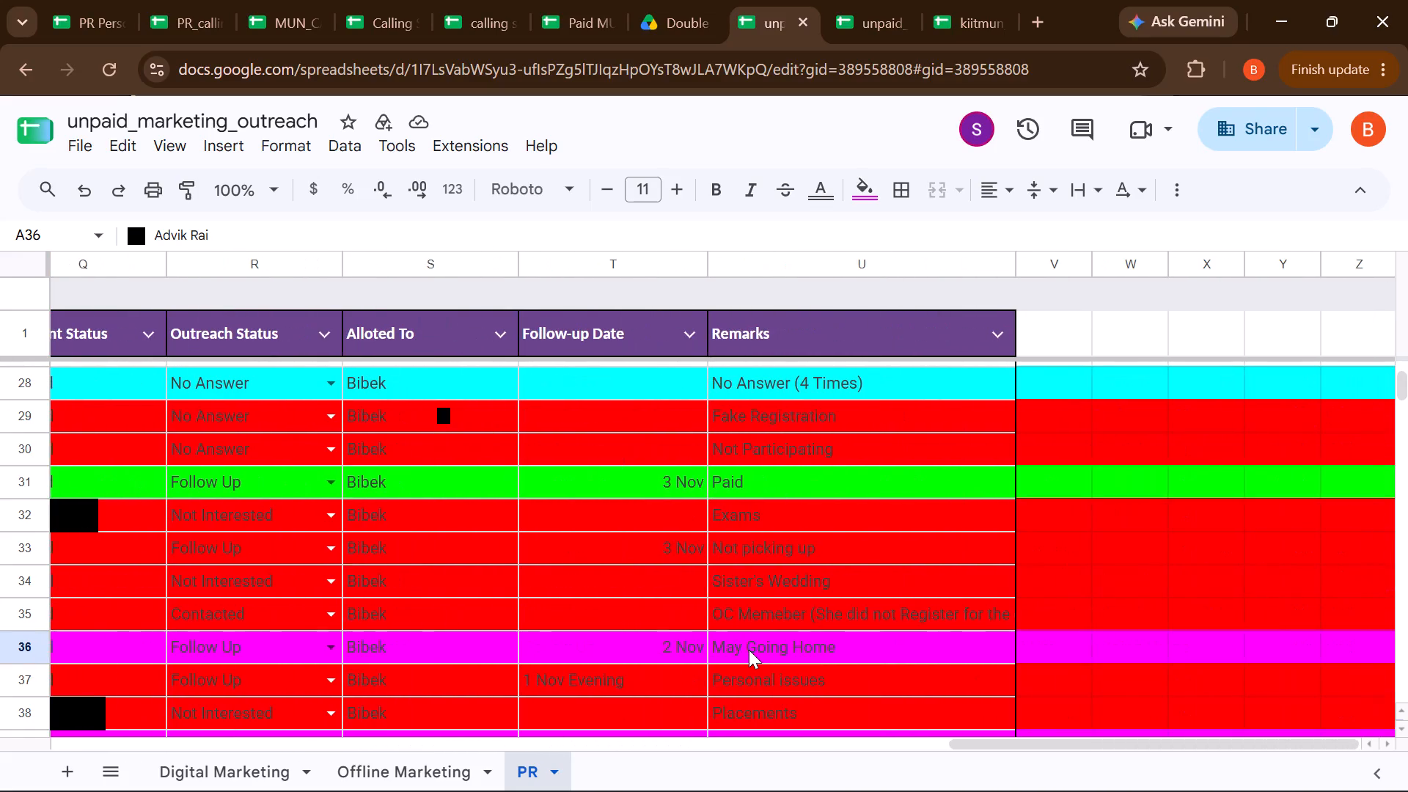
{"action": "scroll", "coordinate": [749, 650], "scroll_direction": "right", "scroll_amount": 2}
{"action": "scroll", "coordinate": [749, 650], "scroll_direction": "left", "scroll_amount": 4}
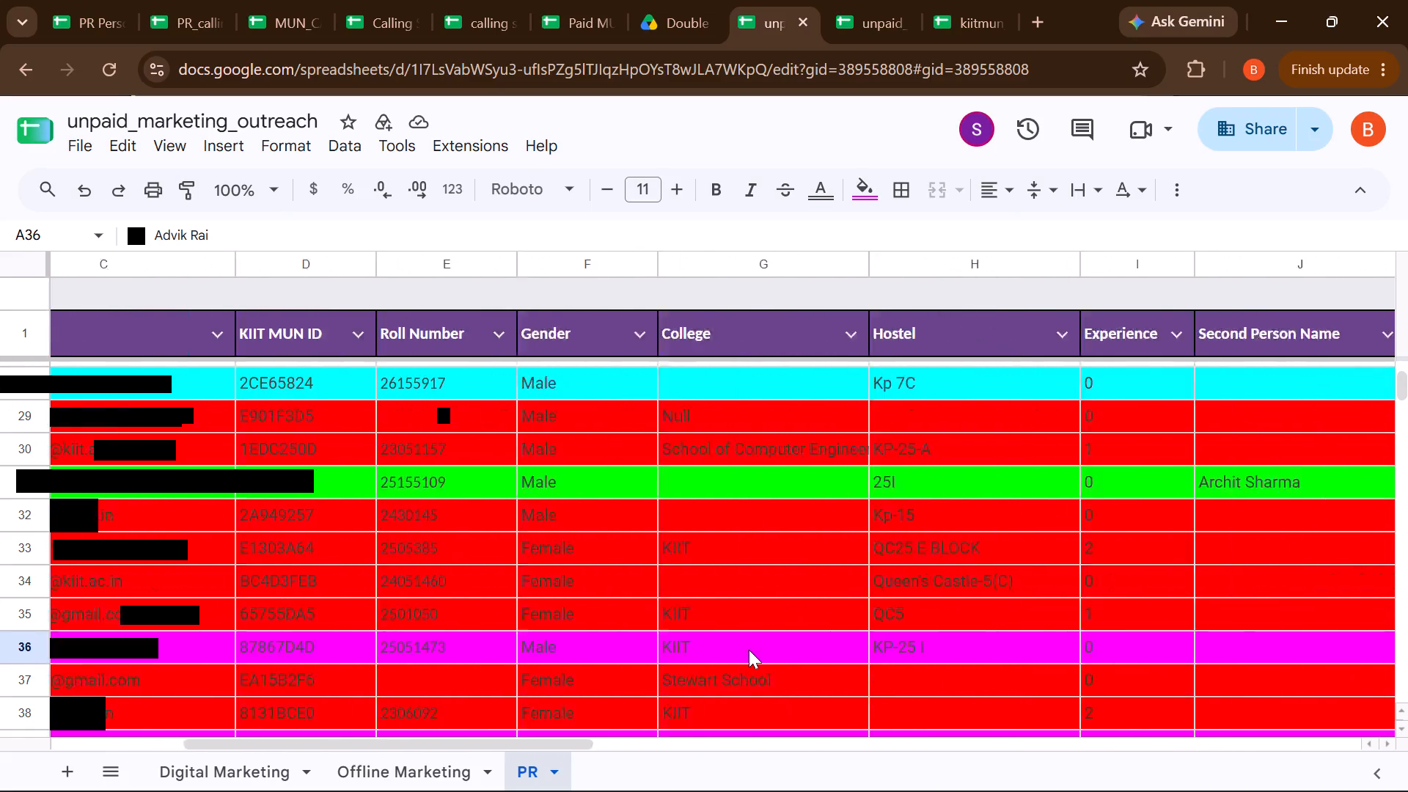
{"action": "scroll", "coordinate": [749, 650], "scroll_direction": "left", "scroll_amount": 8}
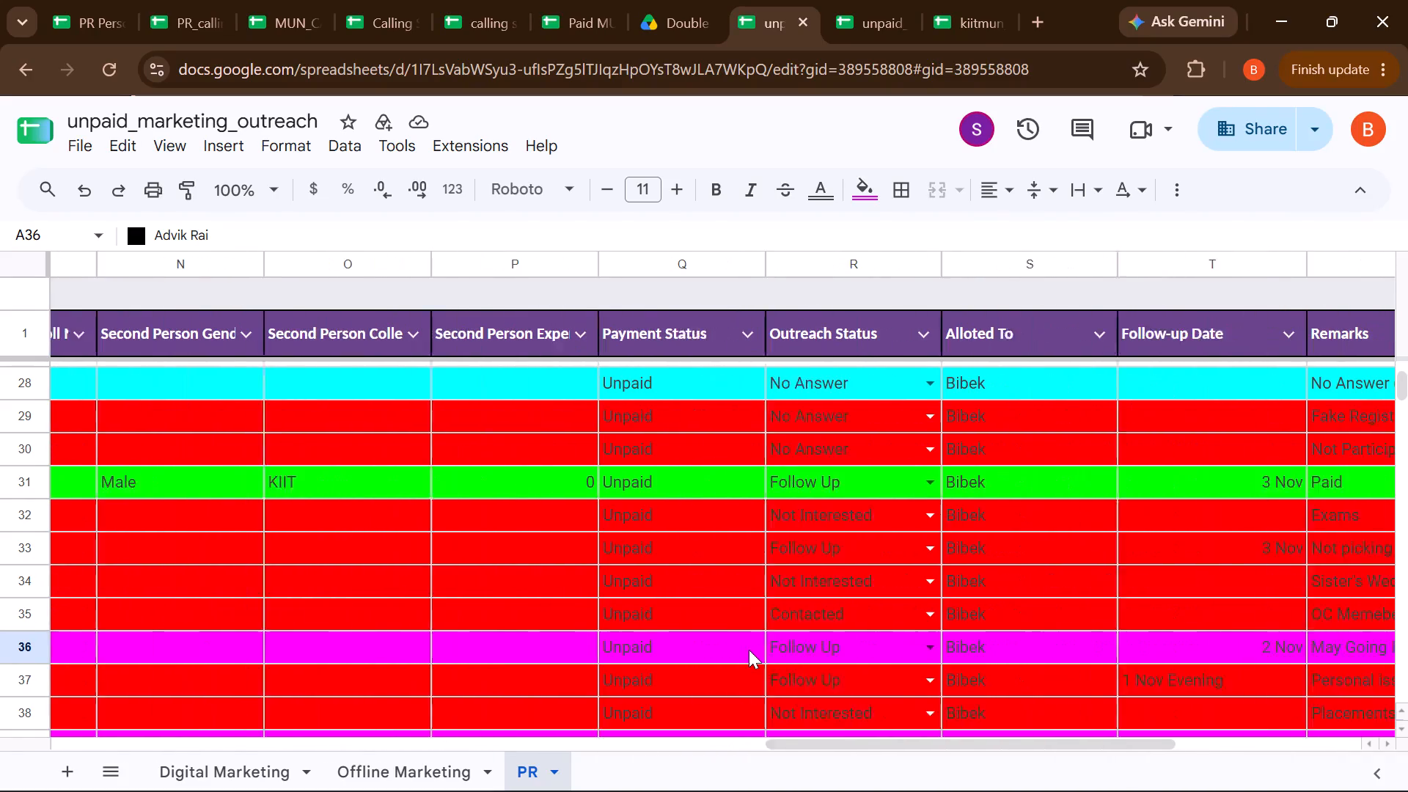
{"action": "scroll", "coordinate": [749, 650], "scroll_direction": "left", "scroll_amount": 1}
{"action": "scroll", "coordinate": [749, 650], "scroll_direction": "right", "scroll_amount": 17}
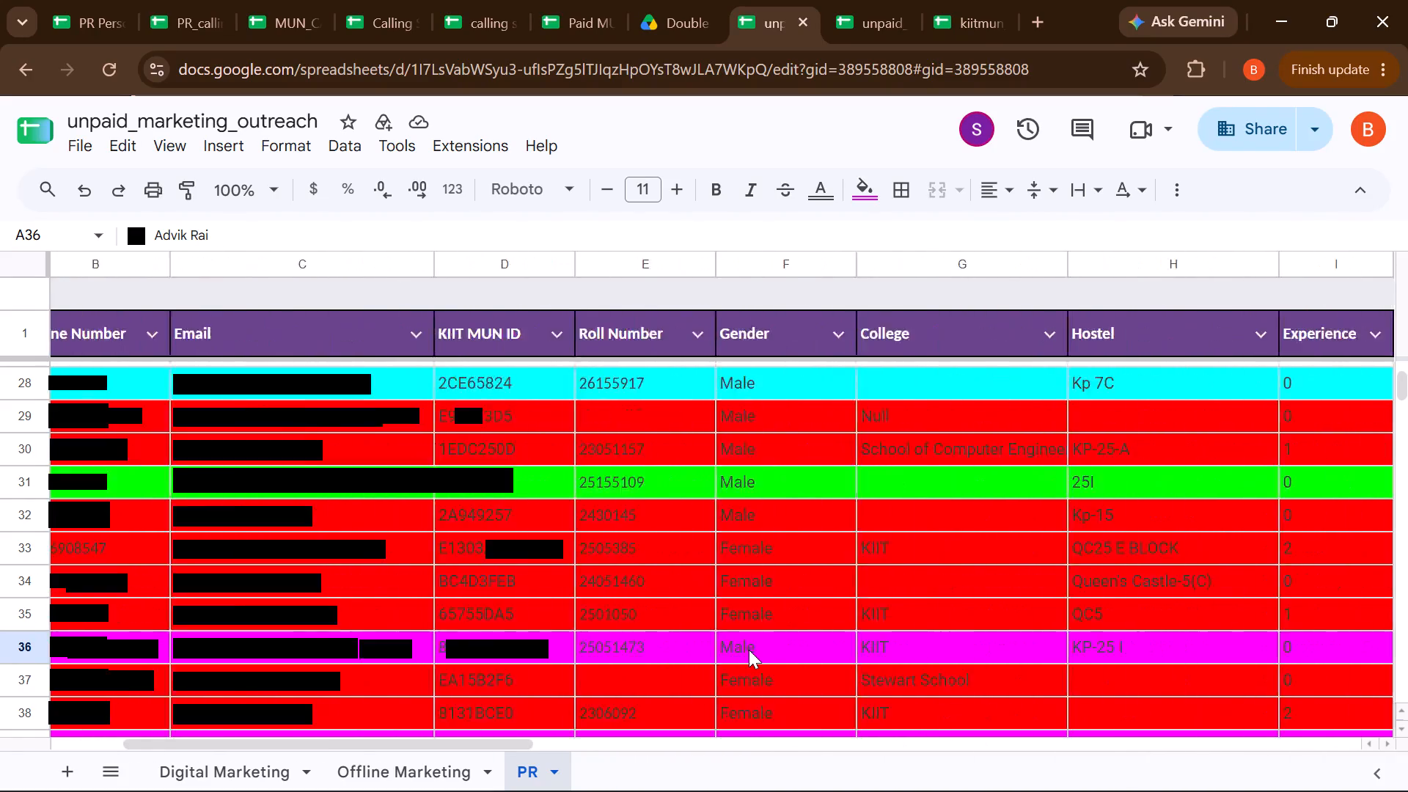
{"action": "scroll", "coordinate": [749, 650], "scroll_direction": "right", "scroll_amount": 8}
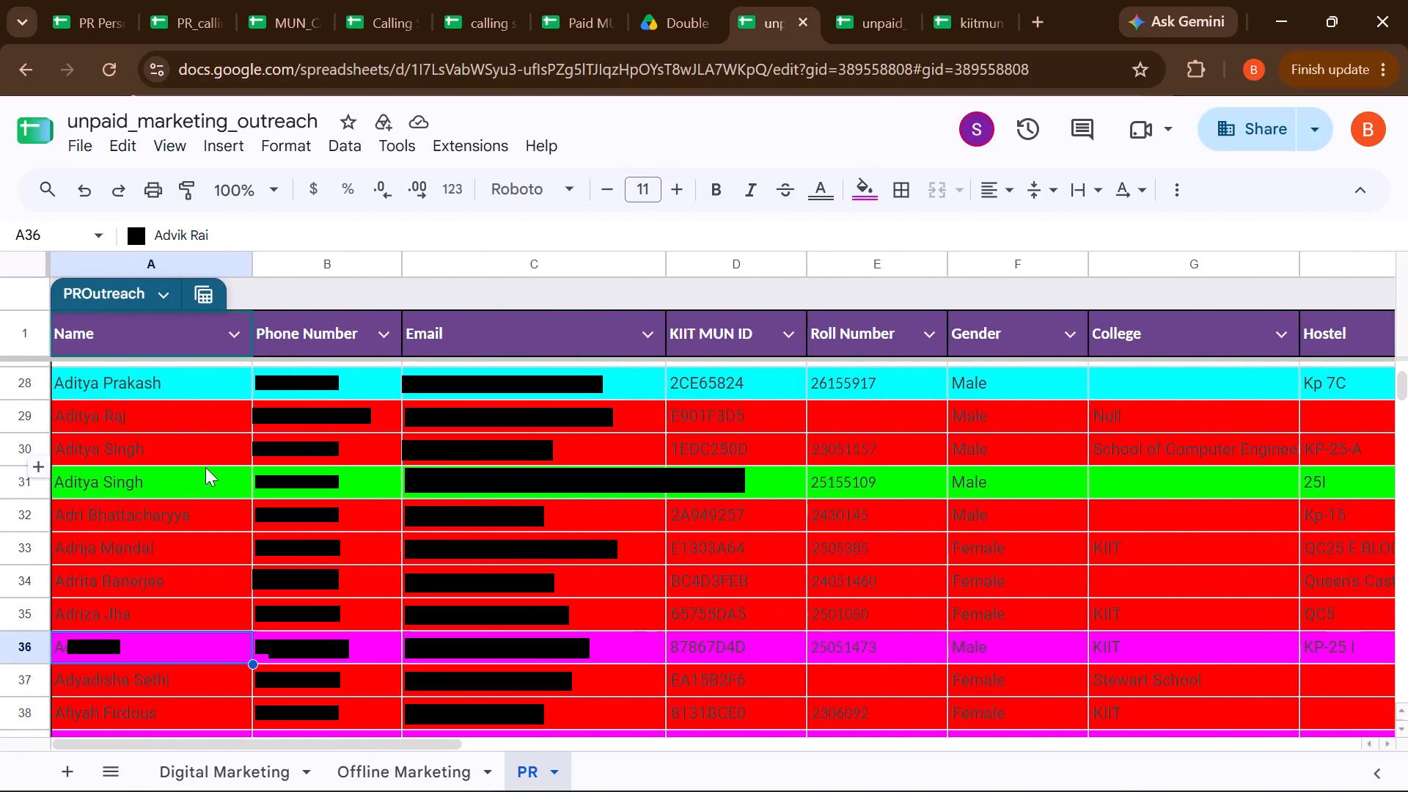
{"action": "scroll", "coordinate": [205, 467], "scroll_direction": "left", "scroll_amount": 4}
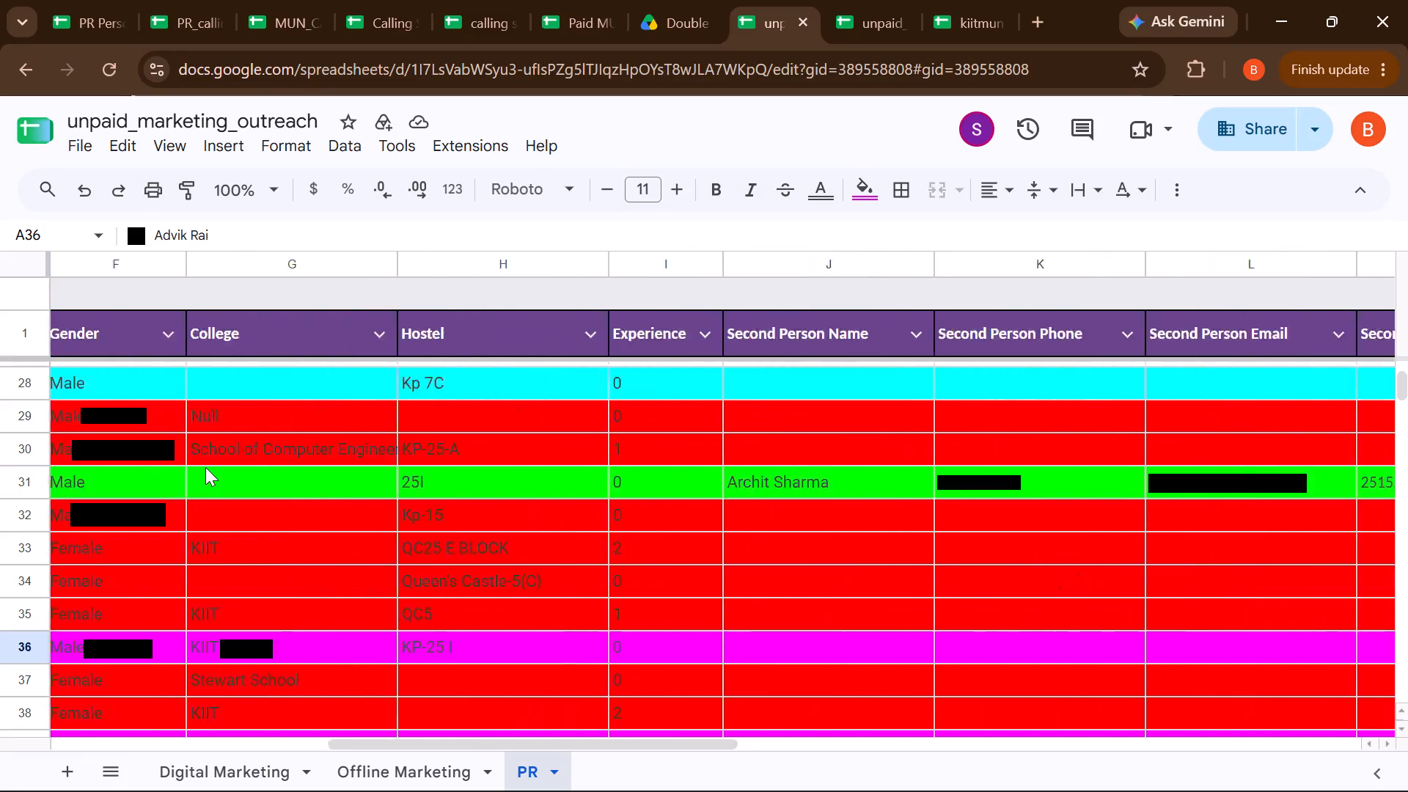
{"action": "scroll", "coordinate": [205, 467], "scroll_direction": "left", "scroll_amount": 4}
{"action": "scroll", "coordinate": [205, 467], "scroll_direction": "right", "scroll_amount": 1}
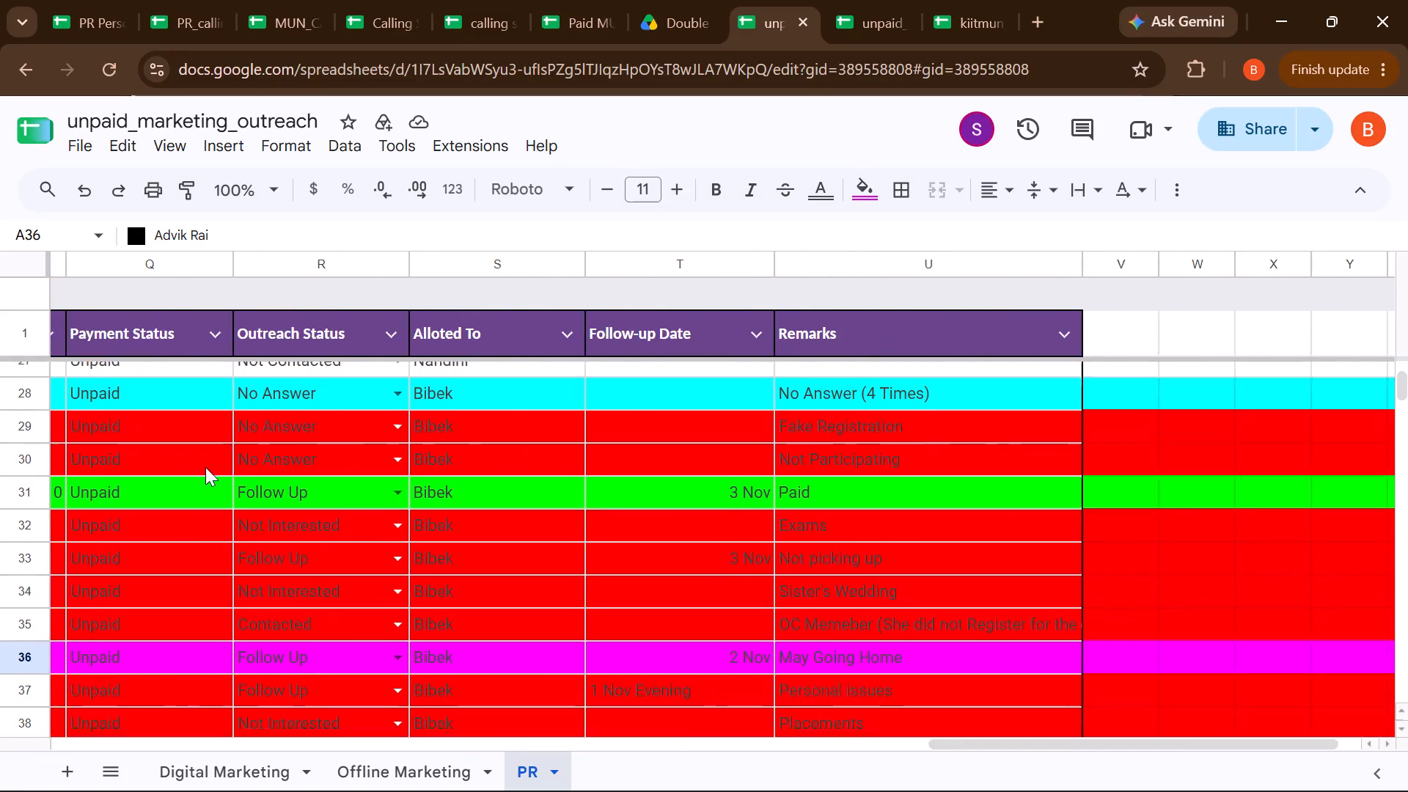
{"action": "scroll", "coordinate": [205, 467], "scroll_direction": "right", "scroll_amount": 1}
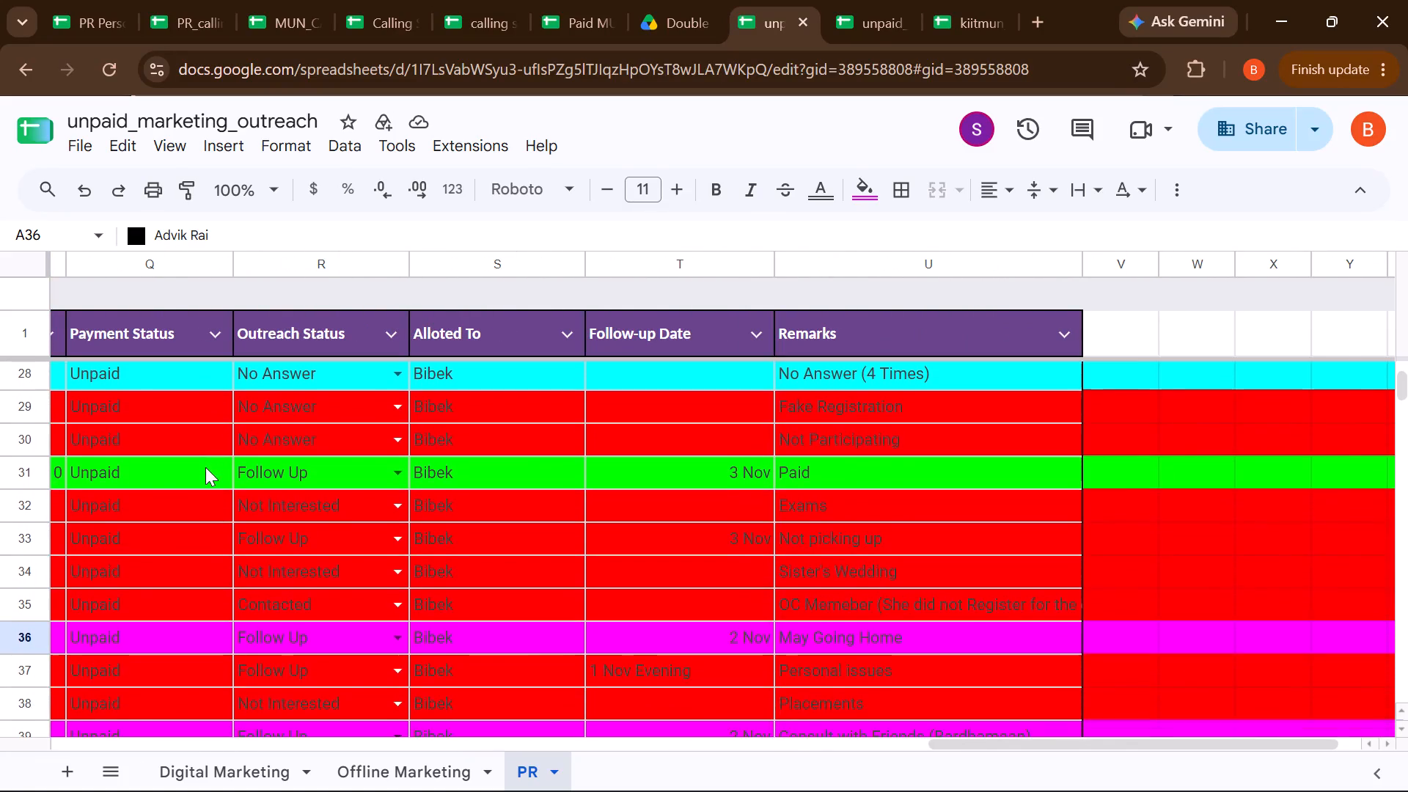
Select the Phone Number cell of the cyan row 28 contact.
{"action": "scroll", "coordinate": [205, 467], "scroll_direction": "right", "scroll_amount": 10}
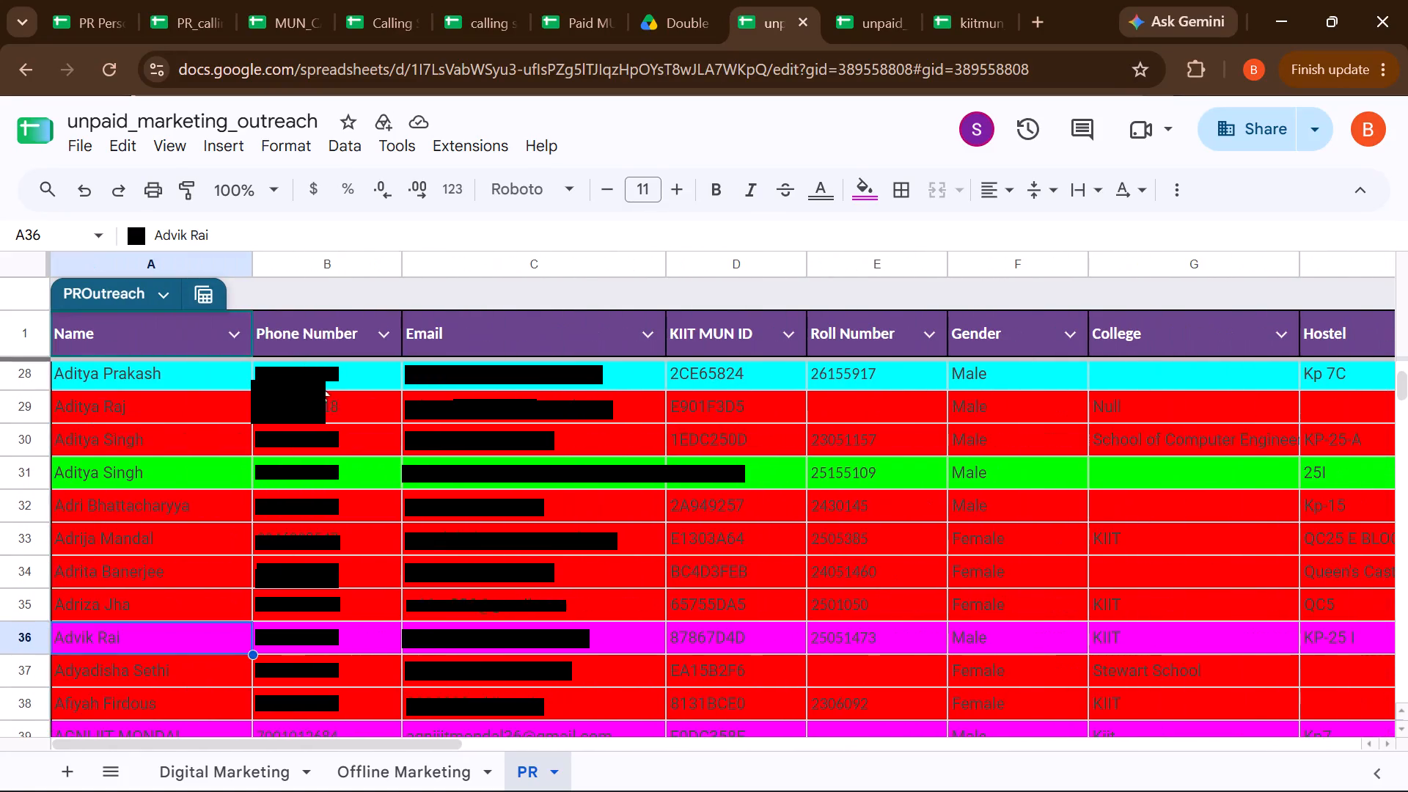
{"action": "left_click", "coordinate": [326, 384]}
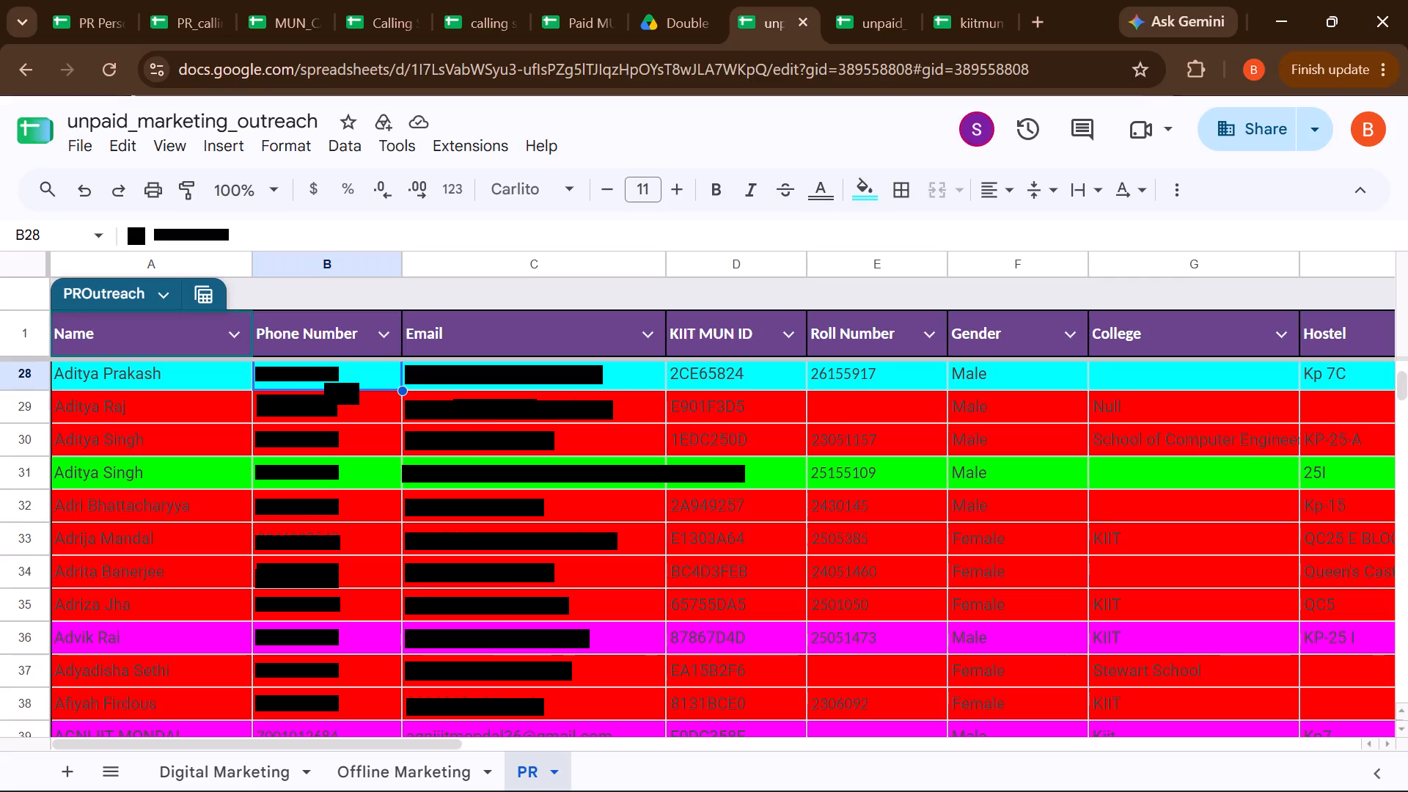
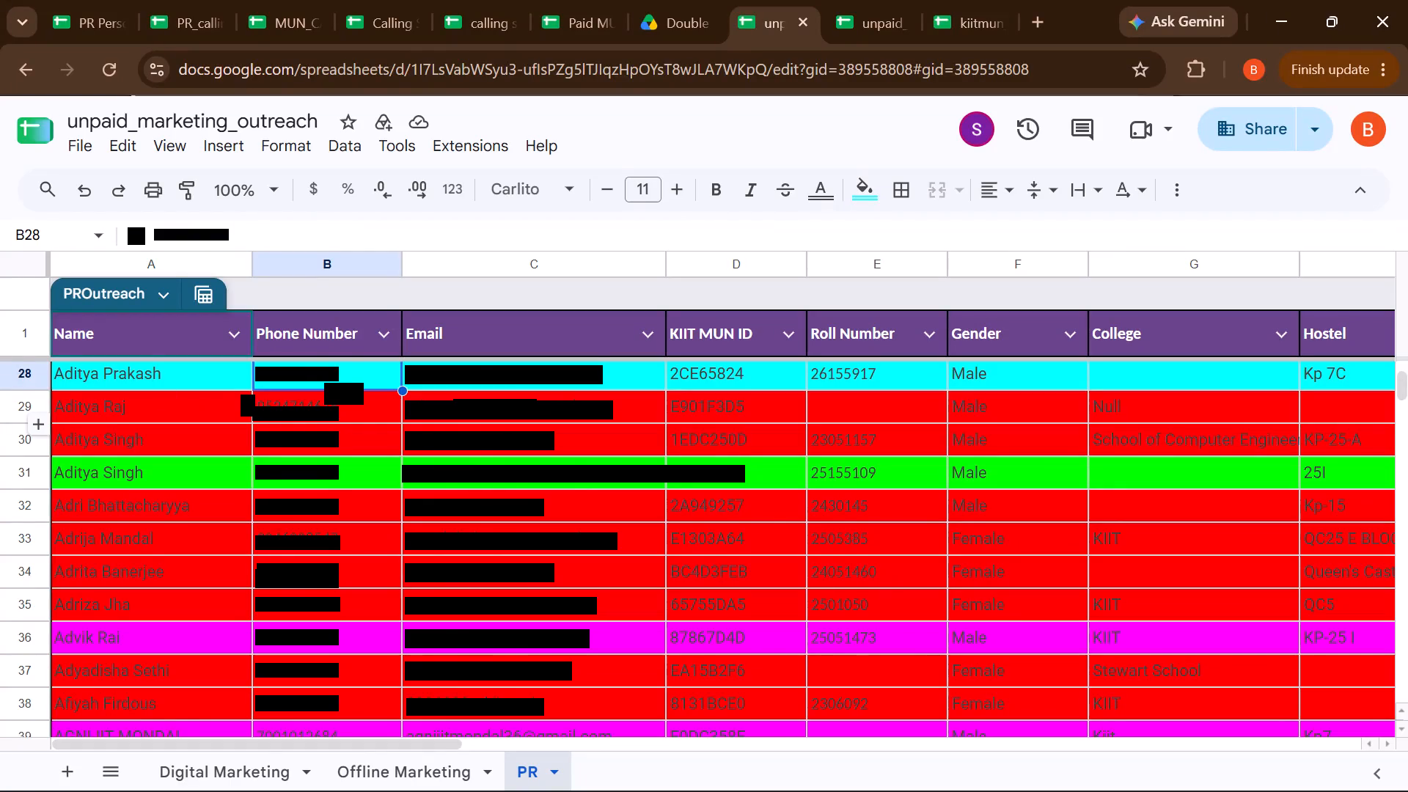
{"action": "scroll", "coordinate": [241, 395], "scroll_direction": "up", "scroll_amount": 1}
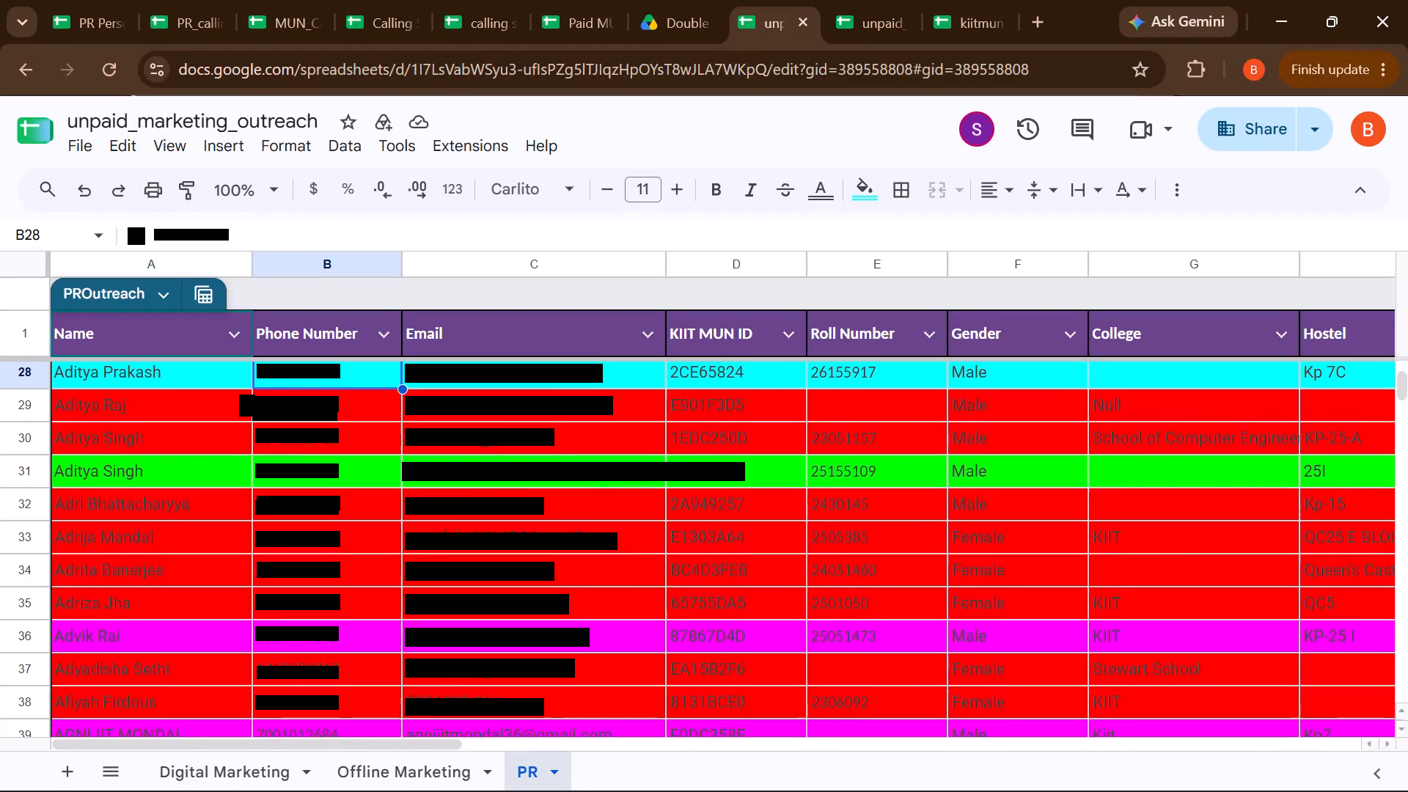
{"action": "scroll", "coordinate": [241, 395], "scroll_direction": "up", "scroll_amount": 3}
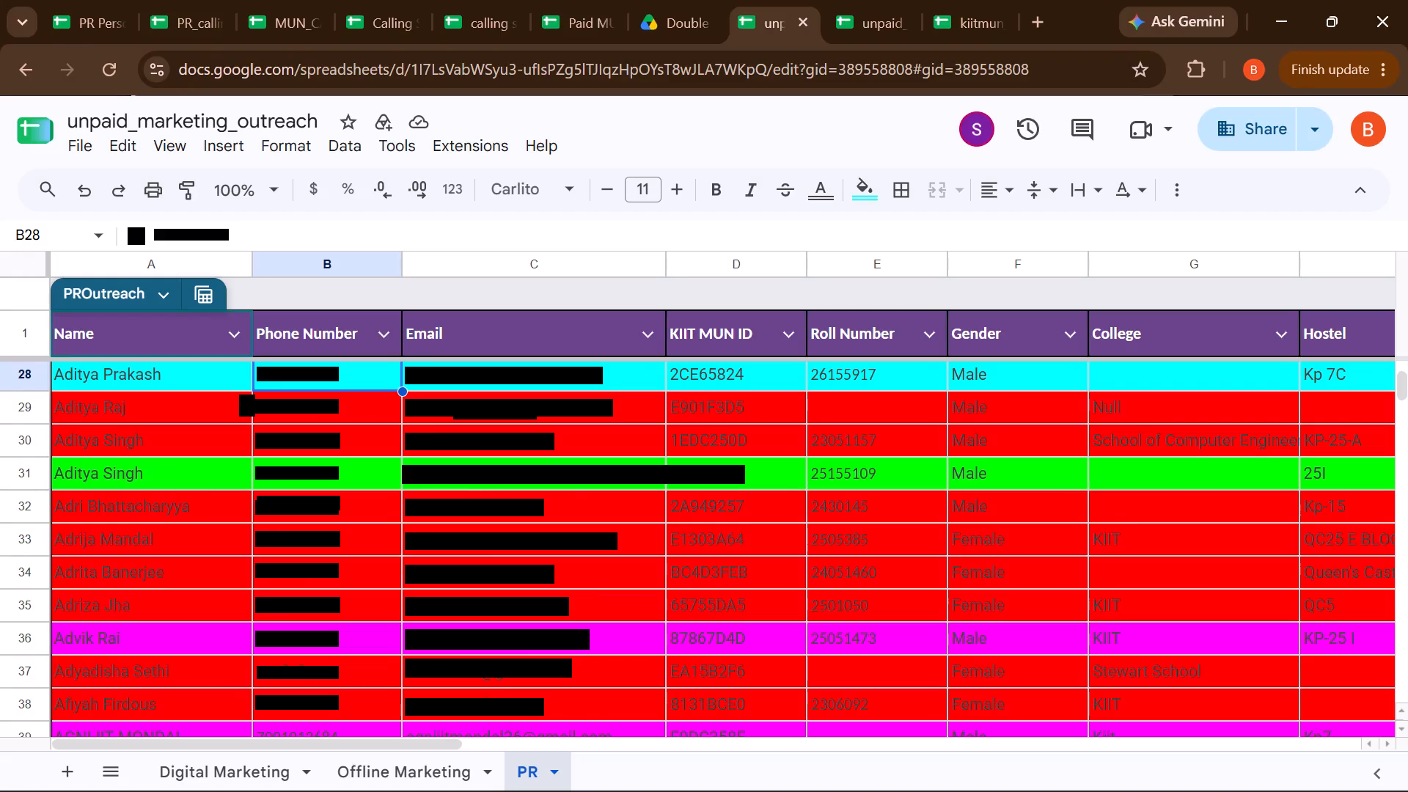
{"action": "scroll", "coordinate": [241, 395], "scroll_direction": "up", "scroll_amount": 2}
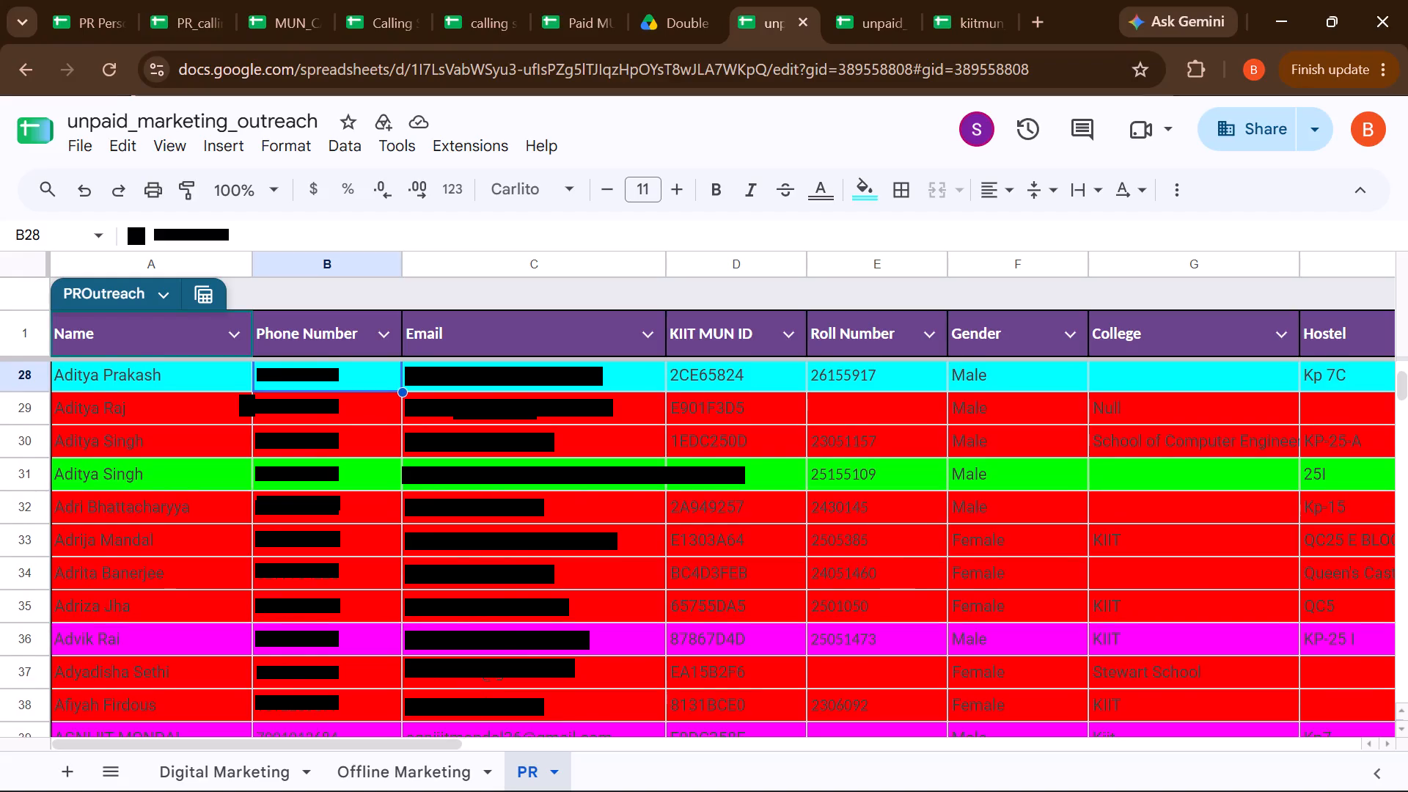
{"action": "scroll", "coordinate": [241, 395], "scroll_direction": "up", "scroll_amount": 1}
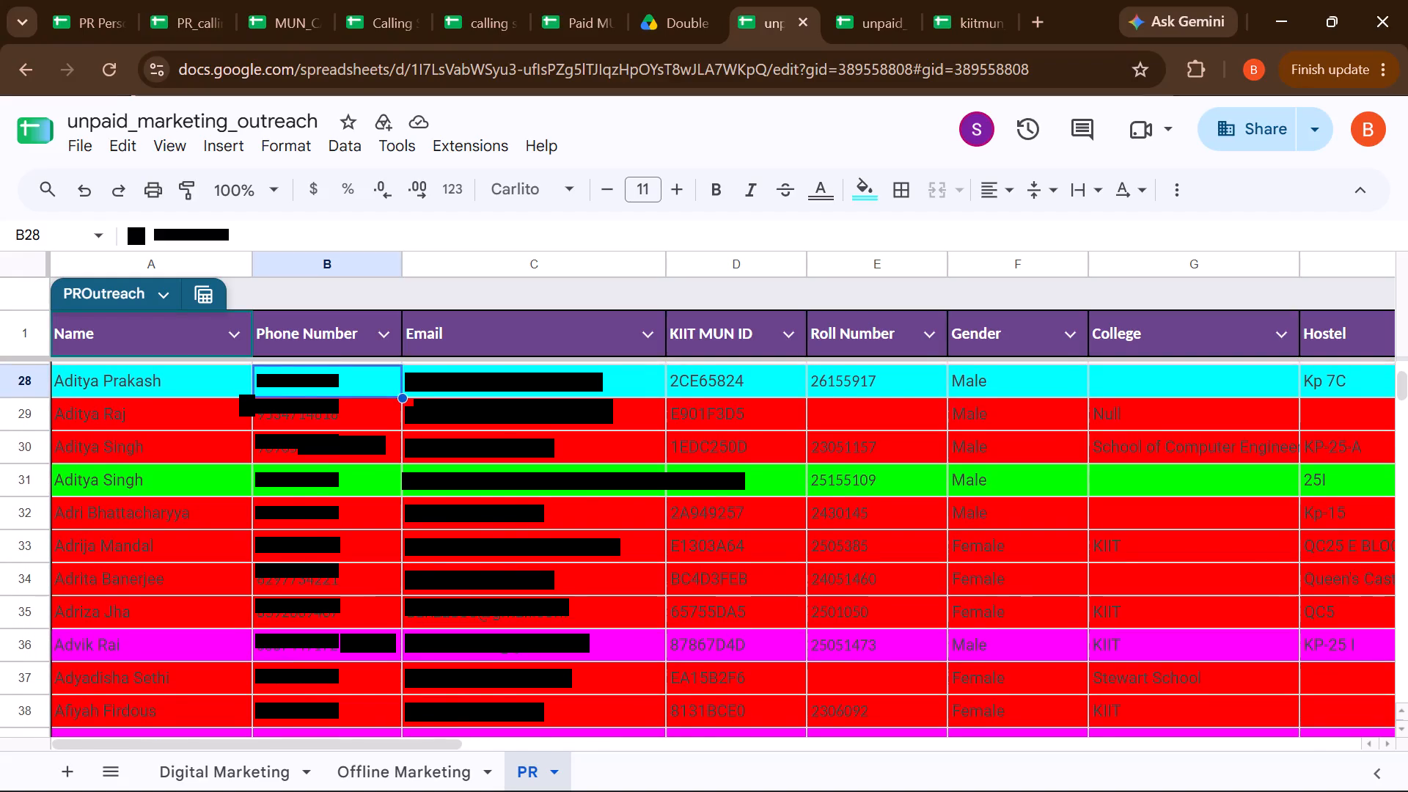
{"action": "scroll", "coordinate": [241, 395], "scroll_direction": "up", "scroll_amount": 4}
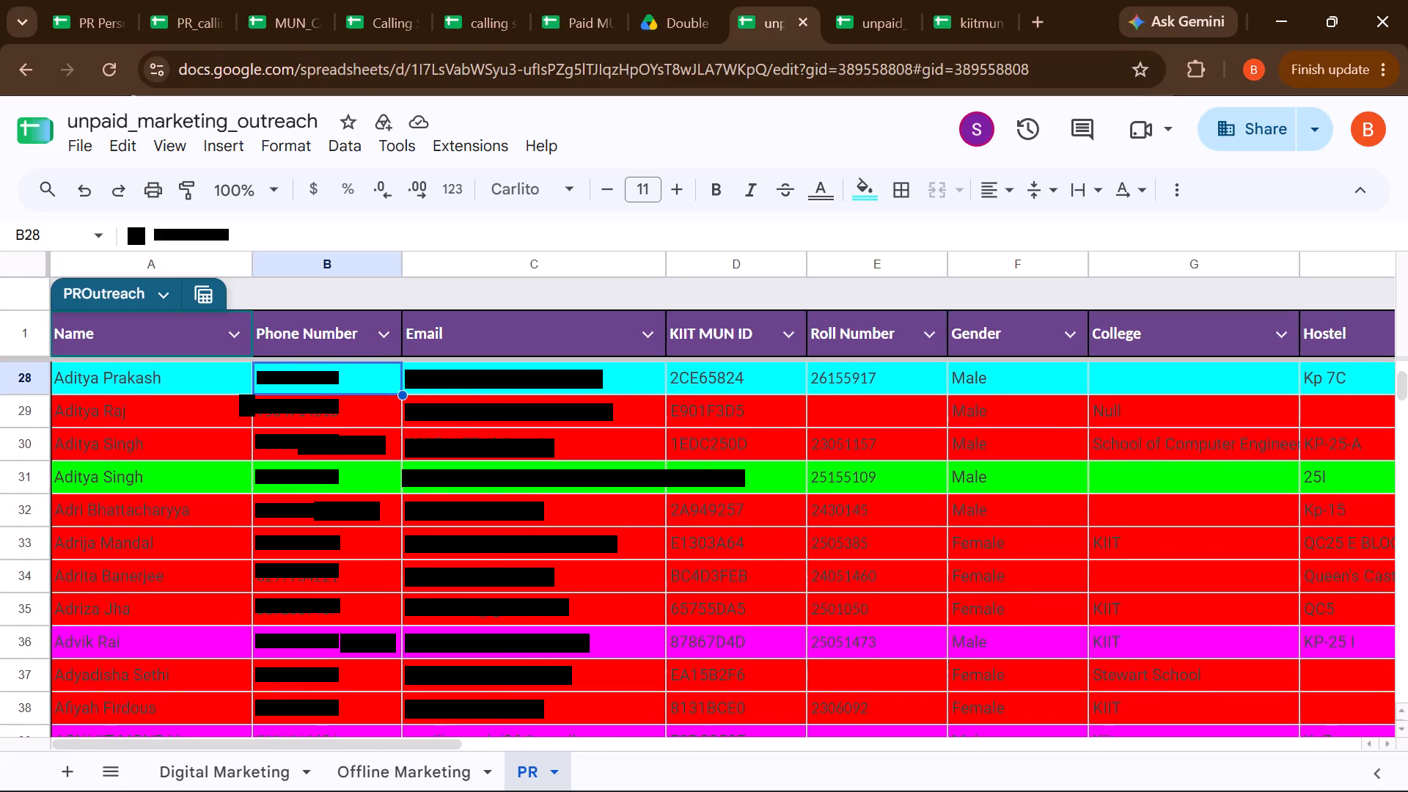
Replace the remark of the cyan row 28 contact with "Call back in the evening".
{"action": "key", "text": "Right"}
{"action": "key", "text": "Right"}
{"action": "key", "text": "Right"}
{"action": "key", "text": "Right"}
{"action": "key", "text": "Right"}
{"action": "key", "text": "Right"}
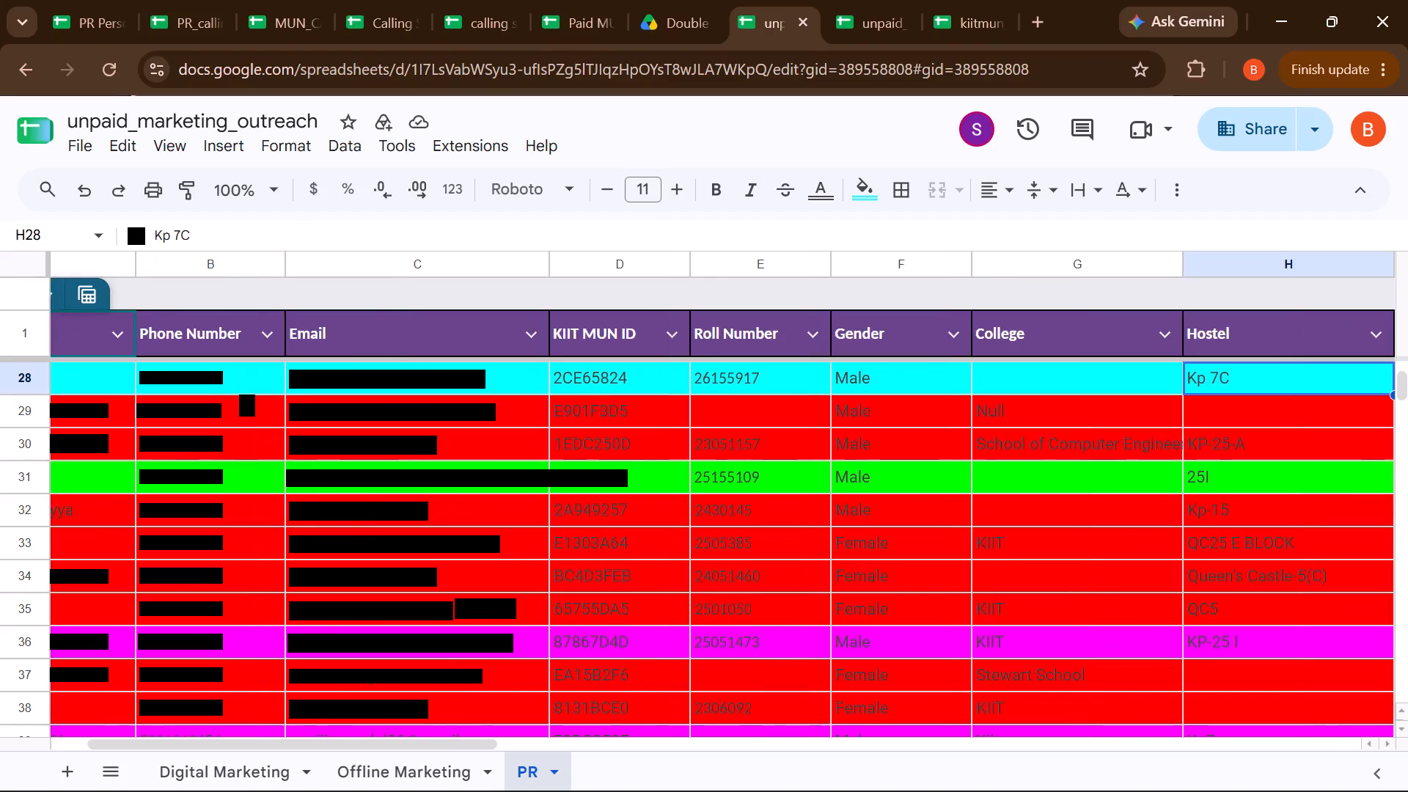
{"action": "key", "text": "Right"}
{"action": "key", "text": "Right"}
{"action": "key", "text": "Right"}
{"action": "key", "text": "Right"}
{"action": "key", "text": "Right"}
{"action": "key", "text": "Right"}
{"action": "key", "text": "Right"}
{"action": "key", "text": "Right"}
{"action": "key", "text": "Right"}
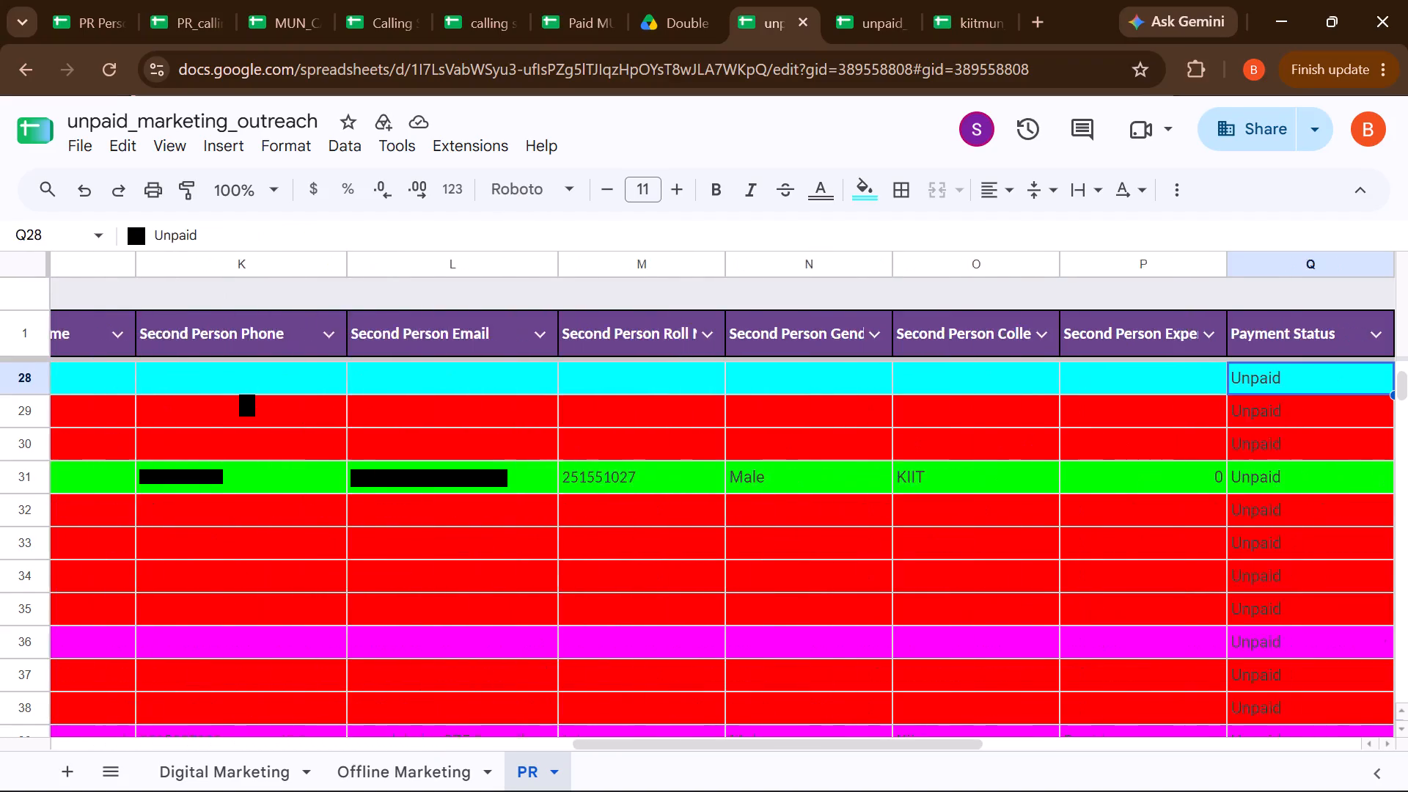
{"action": "key", "text": "Right"}
{"action": "key", "text": "Right"}
{"action": "key", "text": "Right"}
{"action": "key", "text": "Right"}
{"action": "key", "text": "Right"}
{"action": "key", "text": "Right"}
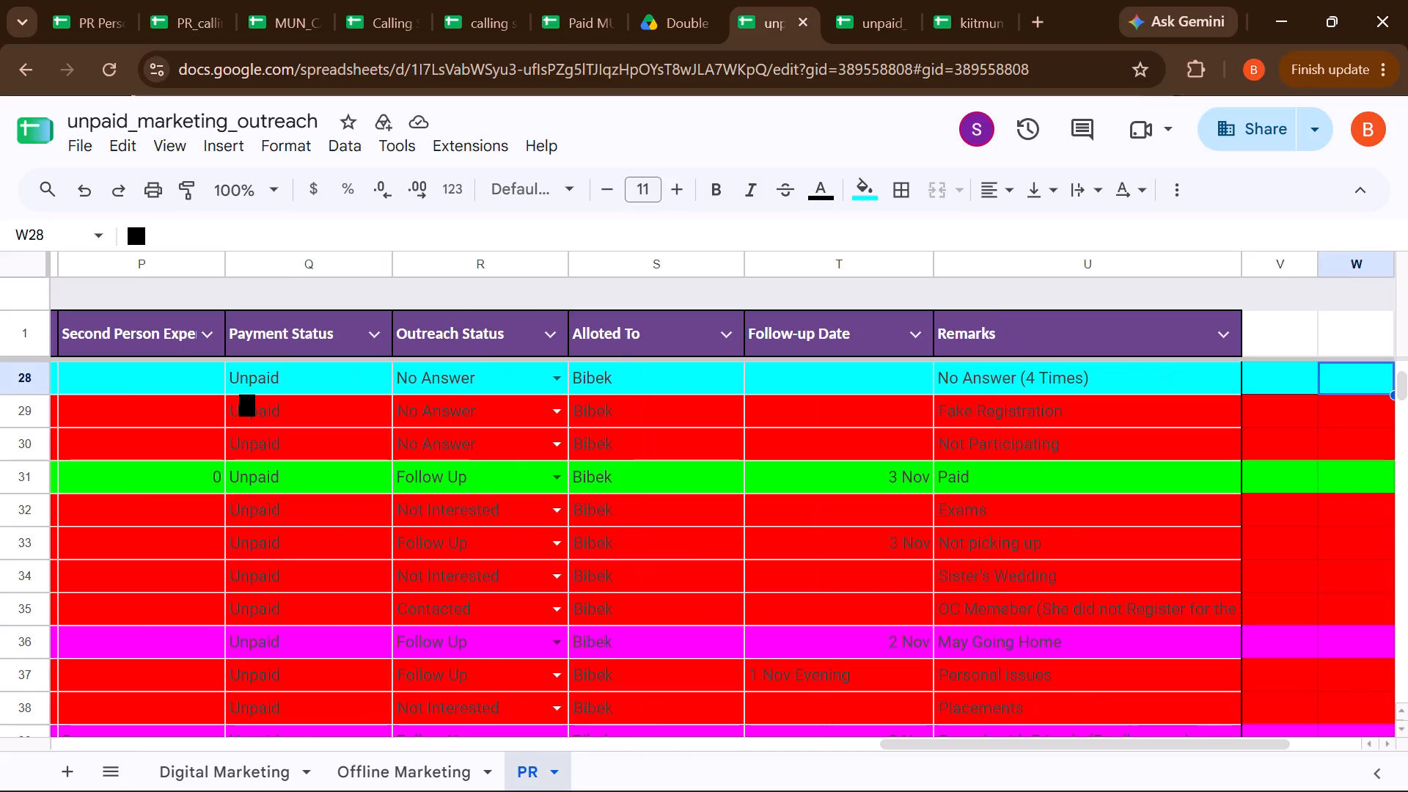
{"action": "key", "text": "Left"}
{"action": "key", "text": "Left"}
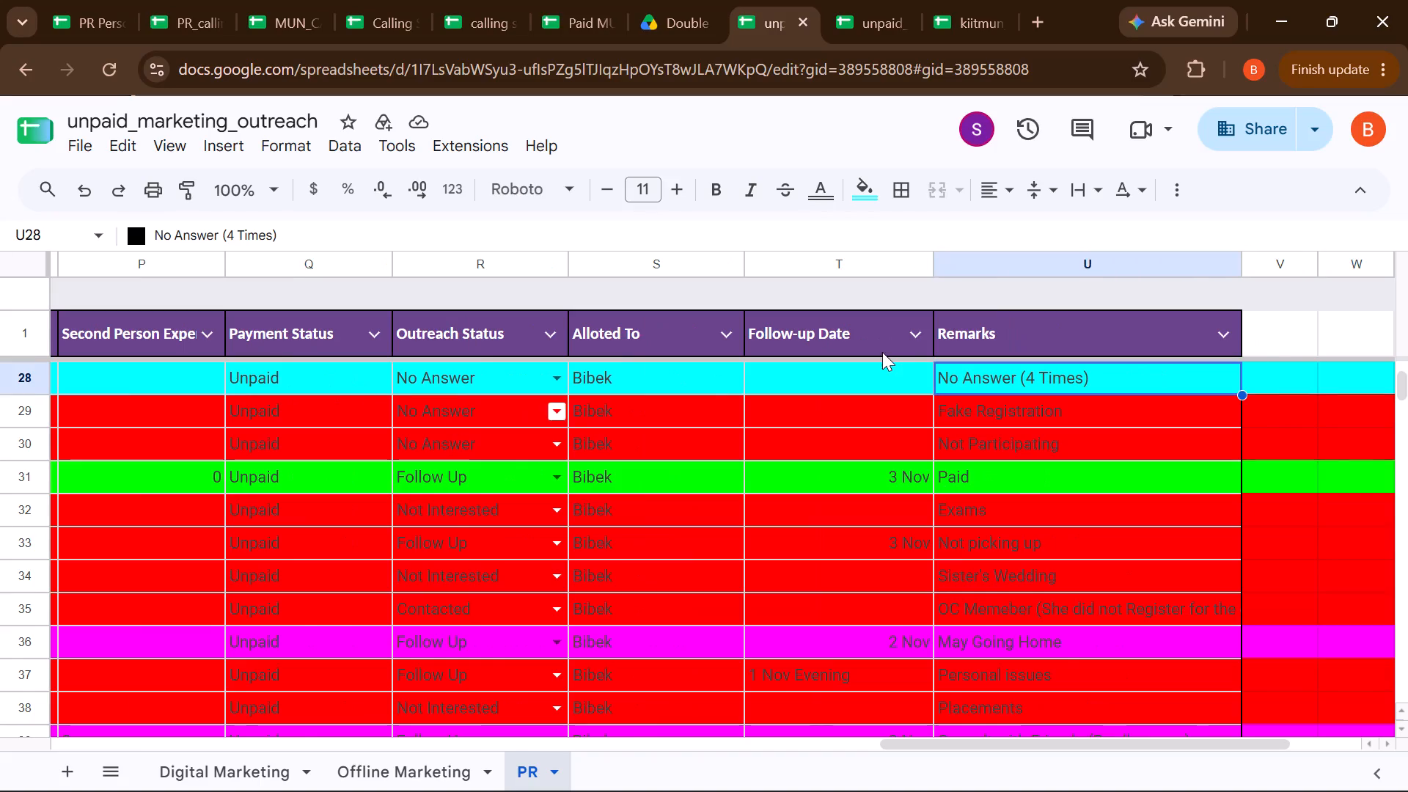
{"action": "triple_click", "coordinate": [1020, 381]}
{"action": "key", "text": "BackSpace"}
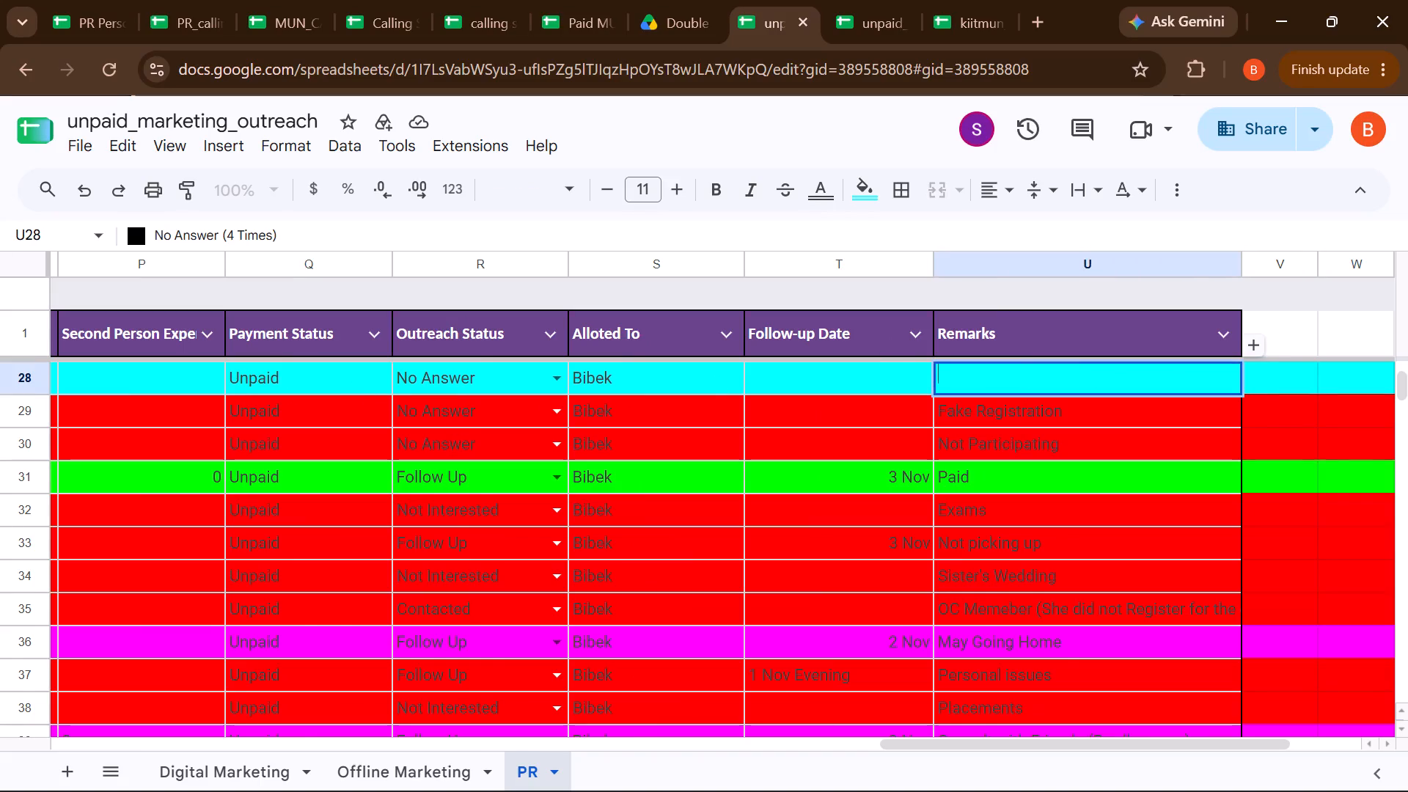
{"action": "type", "text": "Call back in the evening"}
{"action": "left_click", "coordinate": [213, 397]}
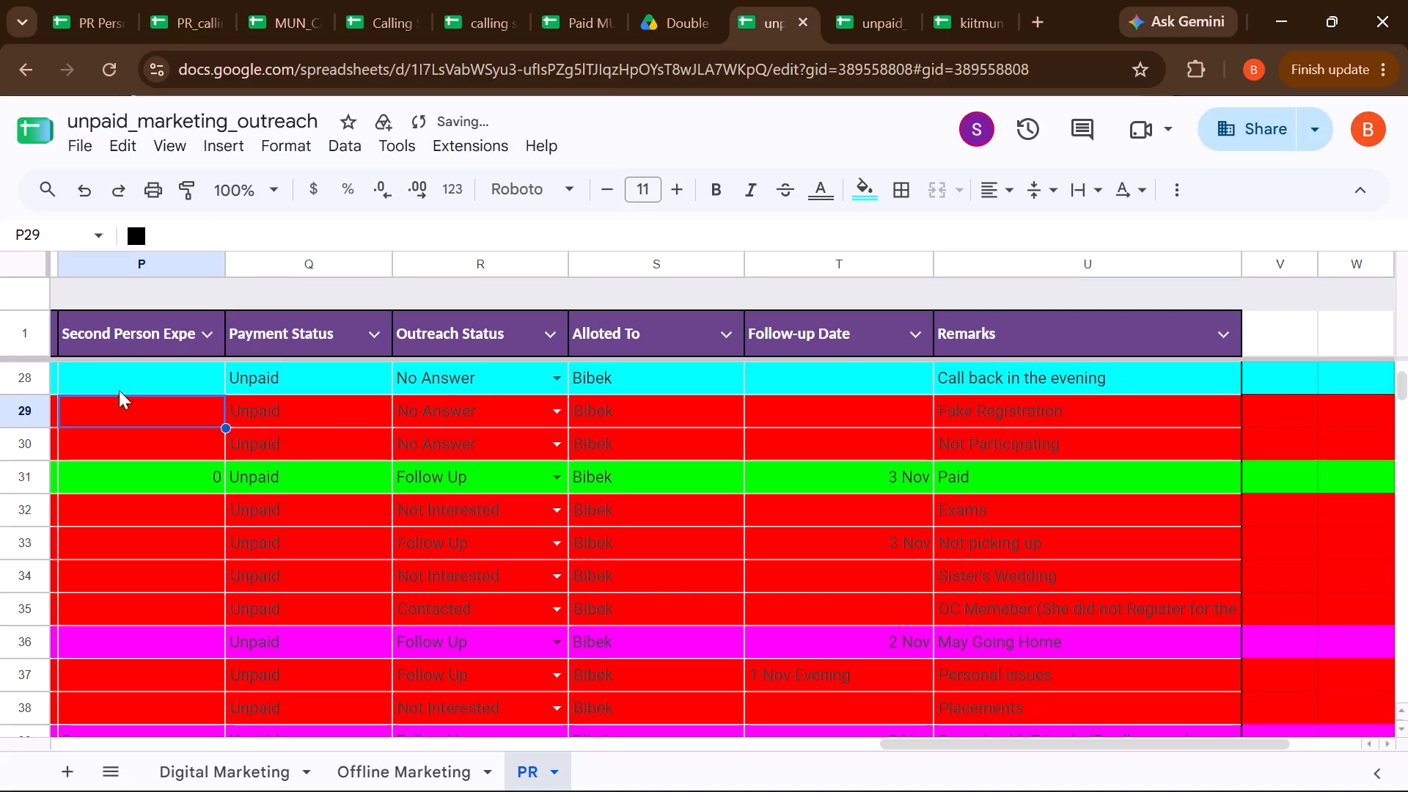
Change the fill colour of the entire row 28 to yellow.
{"action": "left_click", "coordinate": [12, 380]}
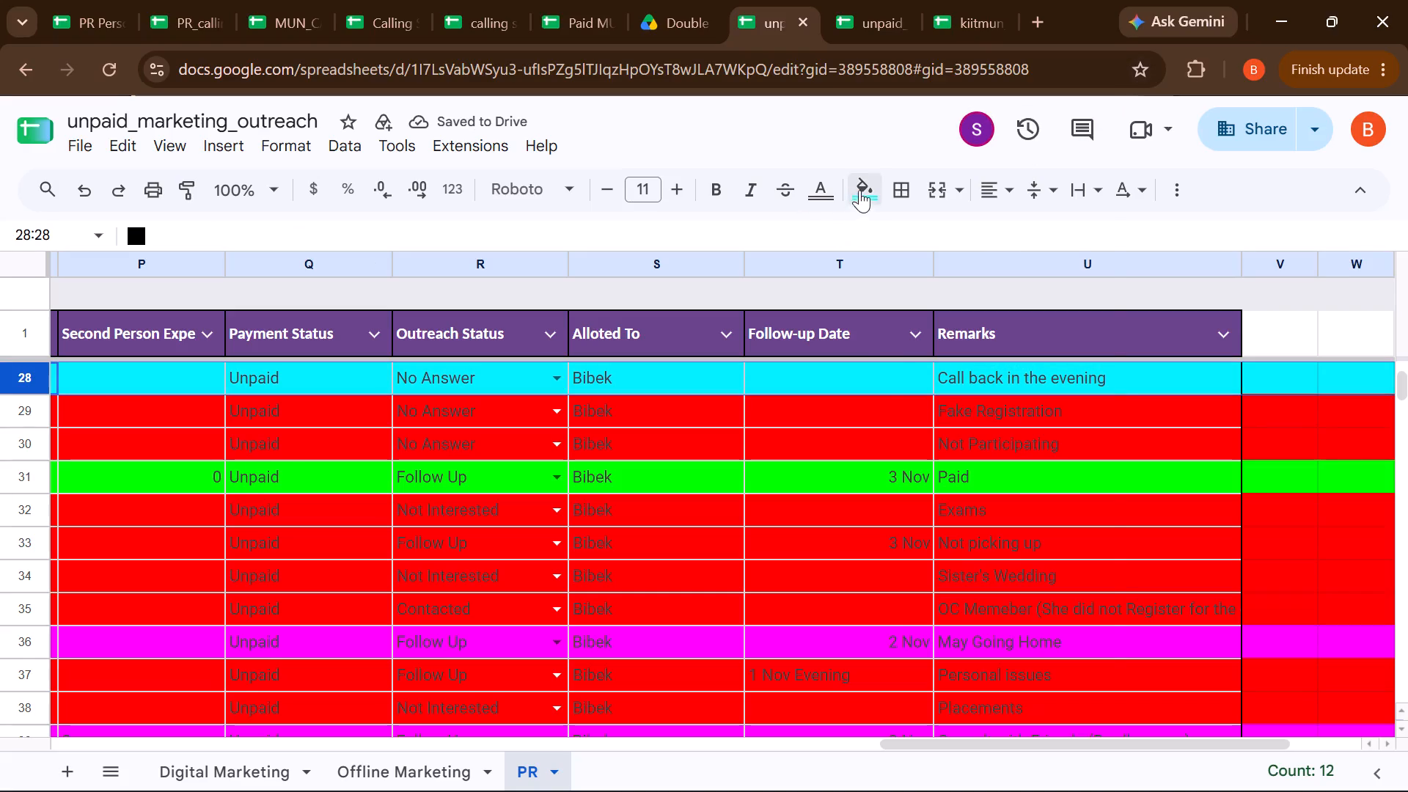
{"action": "left_click", "coordinate": [861, 188]}
{"action": "left_click", "coordinate": [943, 274]}
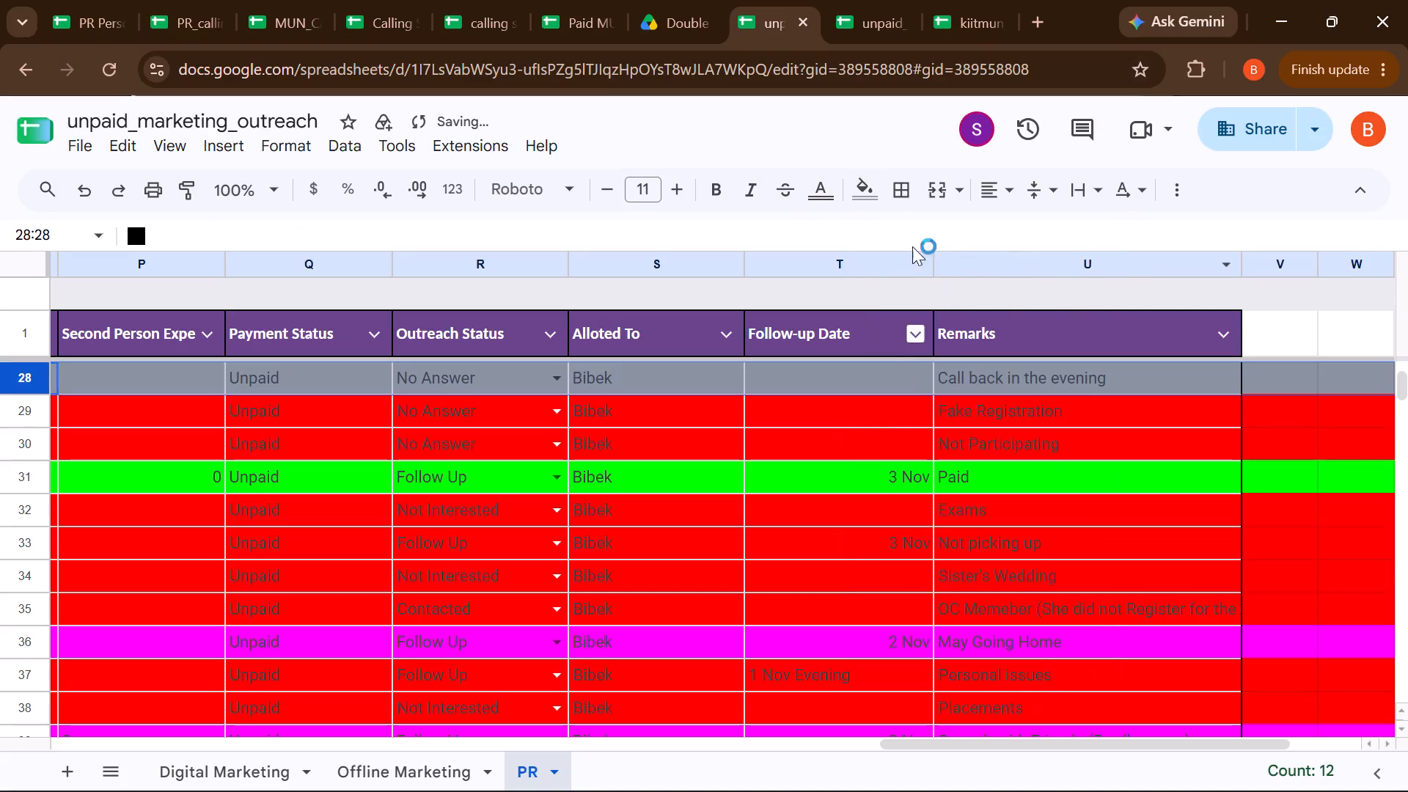
{"action": "left_click", "coordinate": [860, 188]}
{"action": "left_click", "coordinate": [950, 288]}
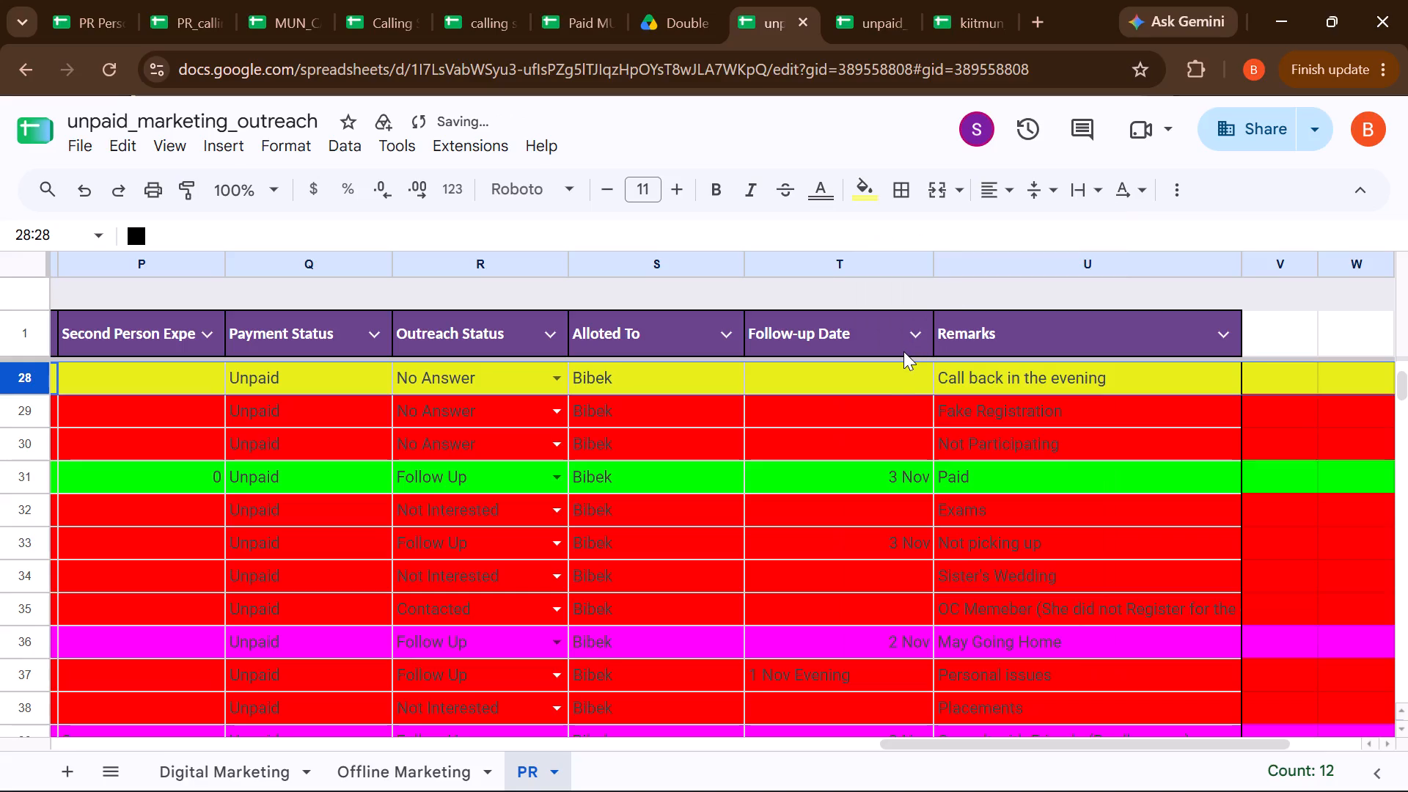
Check the follow-up dates and remarks from row 31 down to the magenta row 39.
{"action": "left_click", "coordinate": [883, 479]}
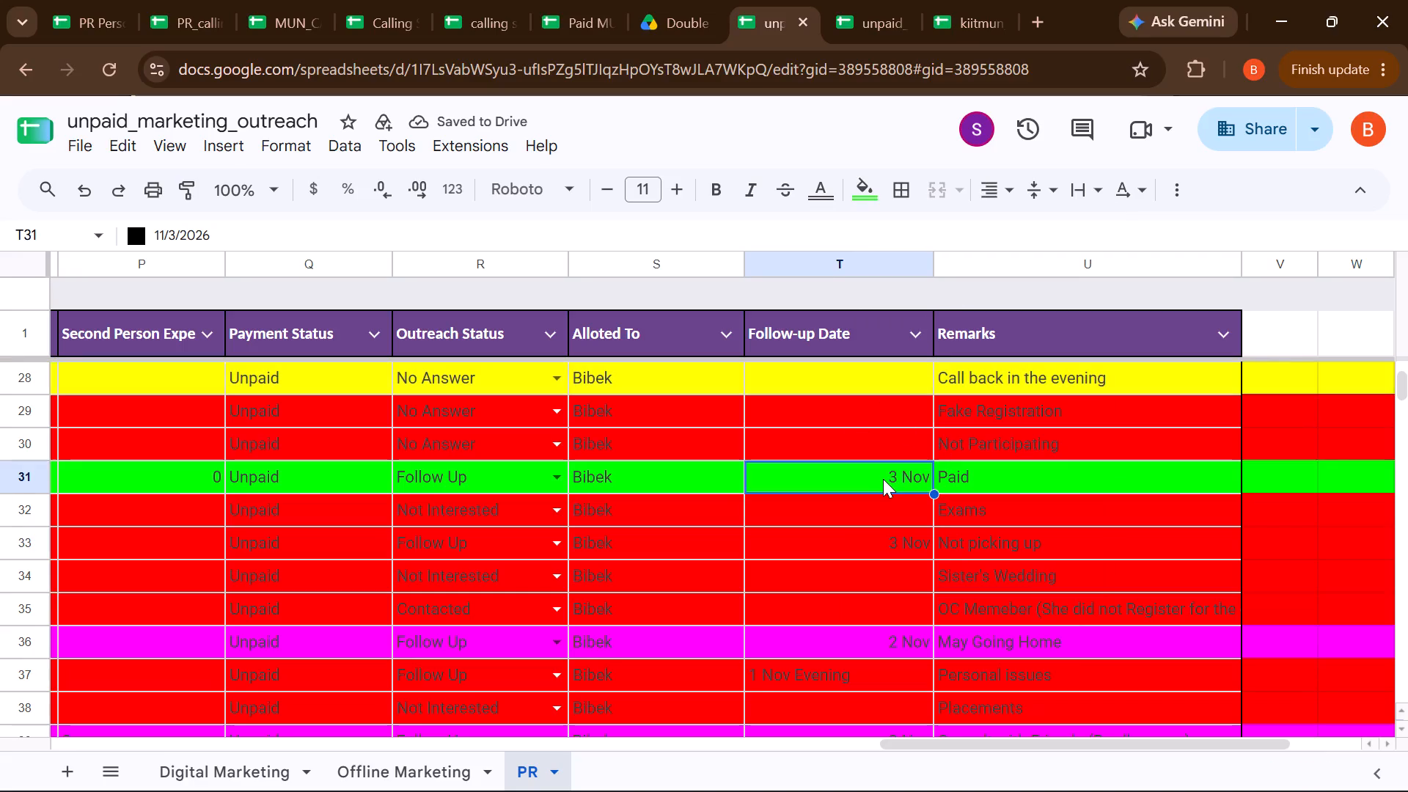
{"action": "key", "text": "Down"}
{"action": "key", "text": "Down"}
{"action": "key", "text": "Down"}
{"action": "key", "text": "Down"}
{"action": "key", "text": "Down"}
{"action": "key", "text": "Down"}
{"action": "key", "text": "Down"}
{"action": "key", "text": "Left"}
{"action": "key", "text": "Down"}
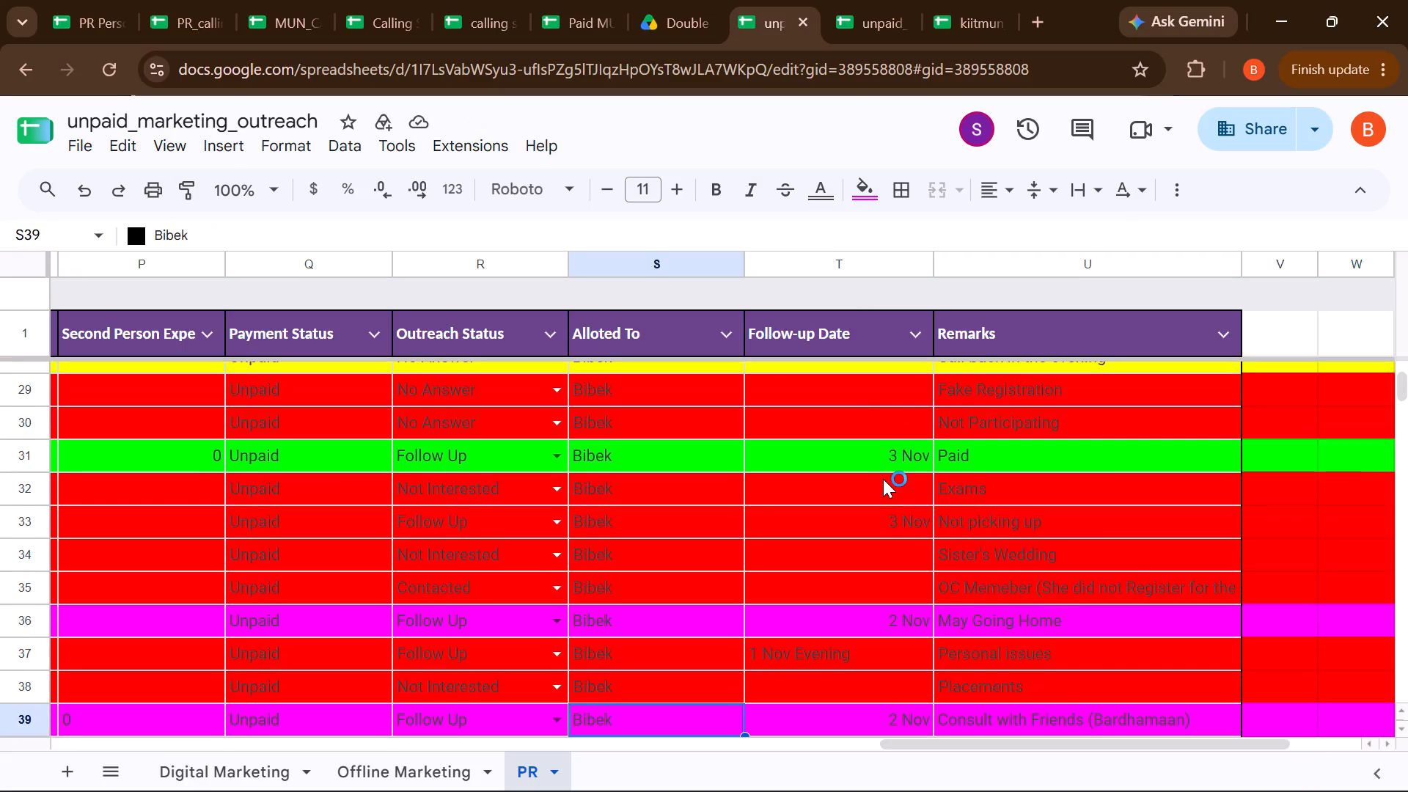
{"action": "key", "text": "Down"}
{"action": "key", "text": "Right"}
{"action": "key", "text": "Up"}
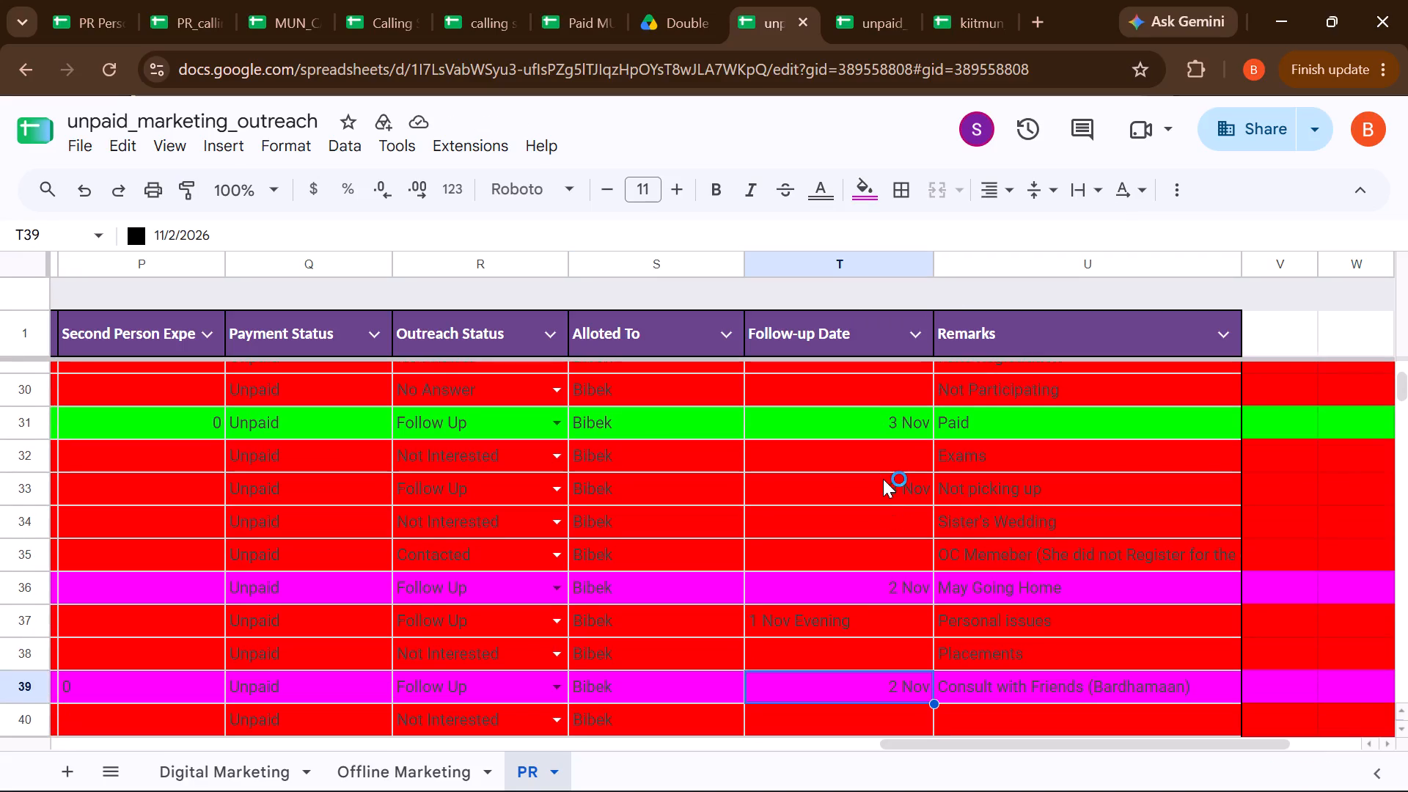
Look up the name, phone number and registration details of the row 39 contact, marked "Consult with Friends (Bardhamaan)".
{"action": "key", "text": "Left"}
{"action": "key", "text": "Left"}
{"action": "key", "text": "Left"}
{"action": "key", "text": "Left"}
{"action": "key", "text": "Left"}
{"action": "key", "text": "Left"}
{"action": "key", "text": "Left"}
{"action": "key", "text": "Left"}
{"action": "key", "text": "Left"}
{"action": "key", "text": "Left"}
{"action": "key", "text": "Left"}
{"action": "key", "text": "Left"}
{"action": "key", "text": "Left"}
{"action": "key", "text": "Left"}
{"action": "key", "text": "Left"}
{"action": "key", "text": "Left"}
{"action": "key", "text": "Left"}
{"action": "key", "text": "Left"}
{"action": "key", "text": "Left"}
{"action": "key", "text": "Left"}
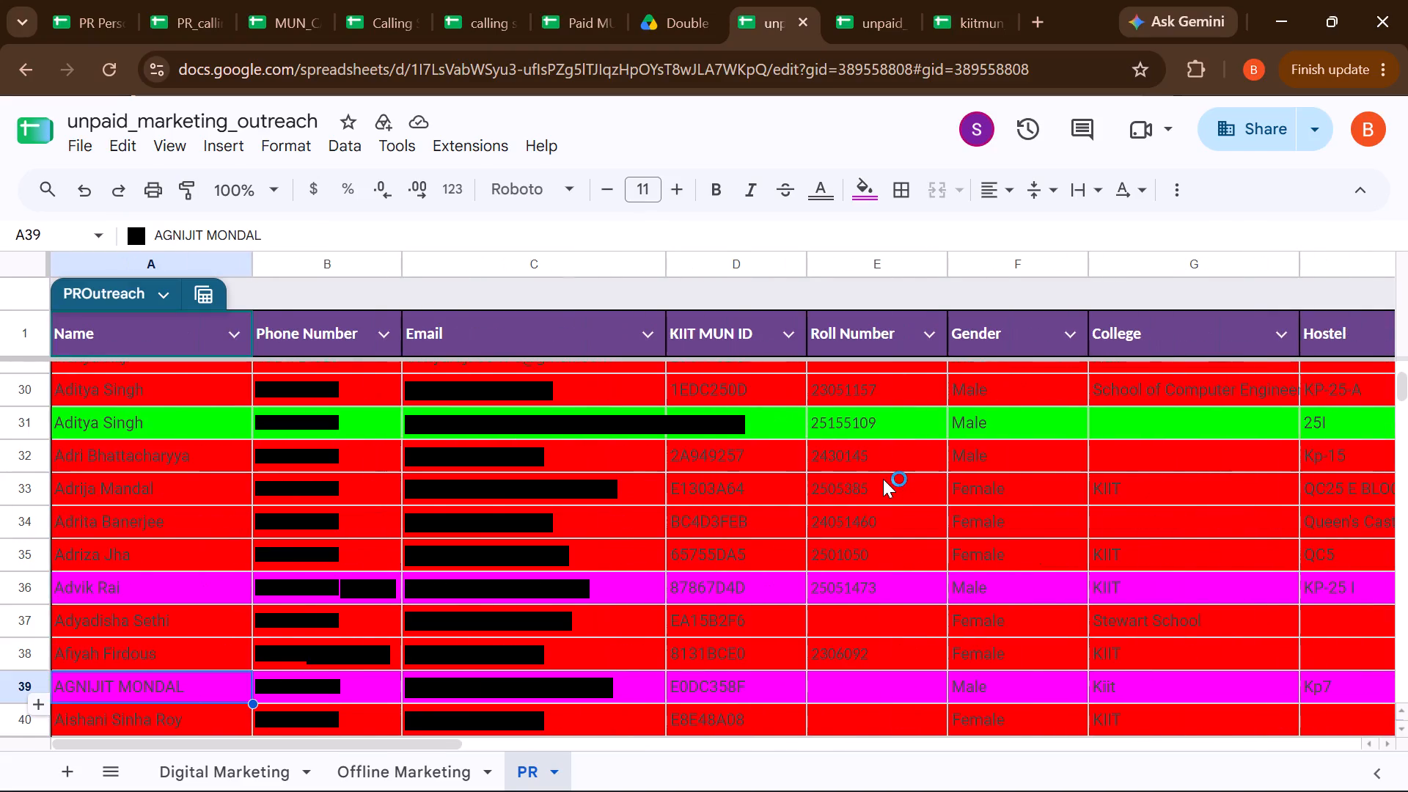
{"action": "key", "text": "Right"}
{"action": "key", "text": "Right"}
{"action": "key", "text": "Right"}
{"action": "key", "text": "Right"}
{"action": "key", "text": "Right"}
{"action": "key", "text": "Right"}
{"action": "key", "text": "Right"}
{"action": "key", "text": "Left"}
{"action": "key", "text": "Left"}
{"action": "key", "text": "Left"}
{"action": "key", "text": "Left"}
{"action": "key", "text": "Left"}
{"action": "key", "text": "Left"}
{"action": "key", "text": "Left"}
{"action": "key", "text": "Left"}
{"action": "key", "text": "Left"}
{"action": "key", "text": "Left"}
{"action": "key", "text": "Left"}
{"action": "key", "text": "Left"}
{"action": "key", "text": "Left"}
{"action": "key", "text": "Left"}
{"action": "key", "text": "Left"}
{"action": "key", "text": "Left"}
{"action": "key", "text": "Left"}
{"action": "key", "text": "Left"}
{"action": "key", "text": "Left"}
{"action": "key", "text": "Left"}
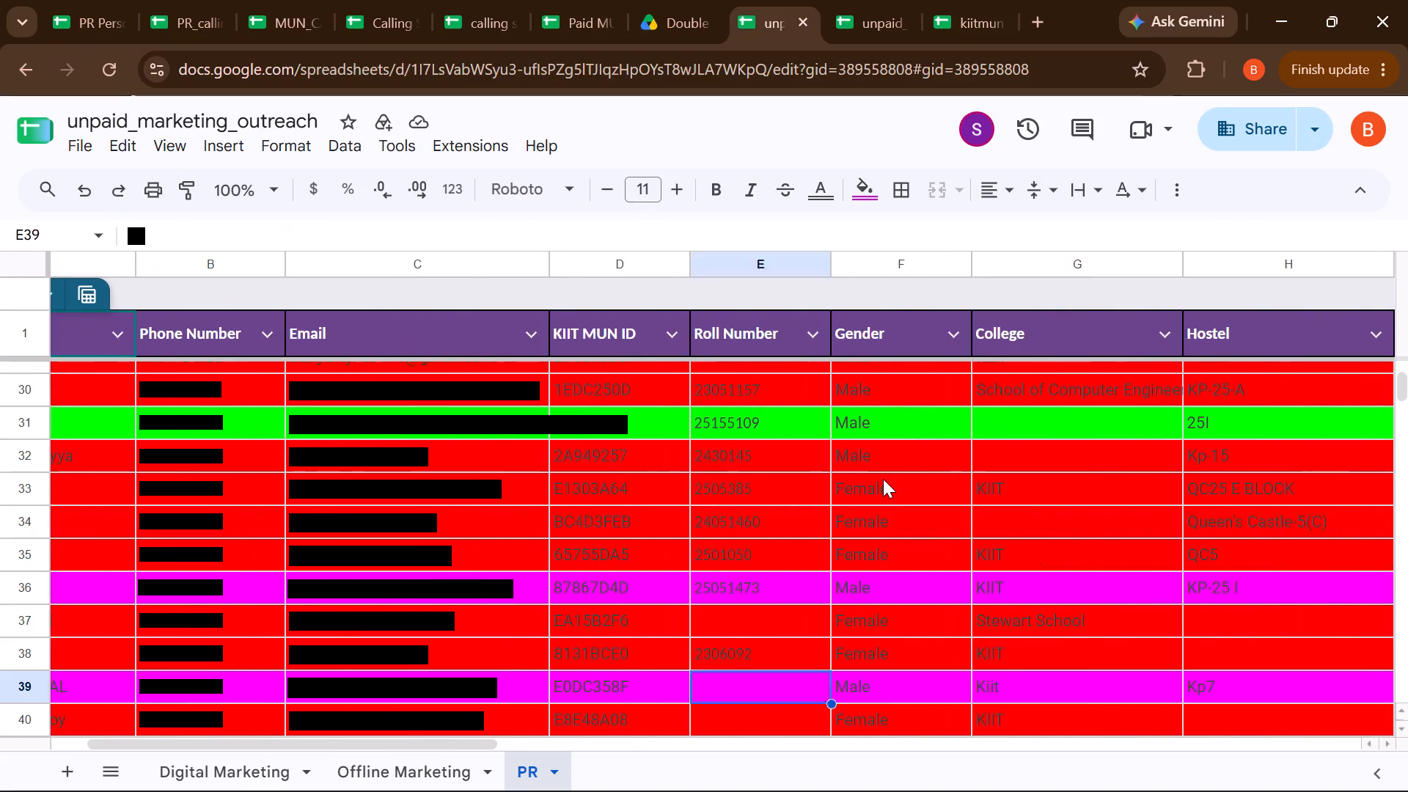
{"action": "key", "text": "Right"}
{"action": "key", "text": "Right"}
{"action": "key", "text": "Right"}
{"action": "key", "text": "Right"}
{"action": "key", "text": "Right"}
{"action": "key", "text": "Right"}
{"action": "key", "text": "Left"}
{"action": "key", "text": "Left"}
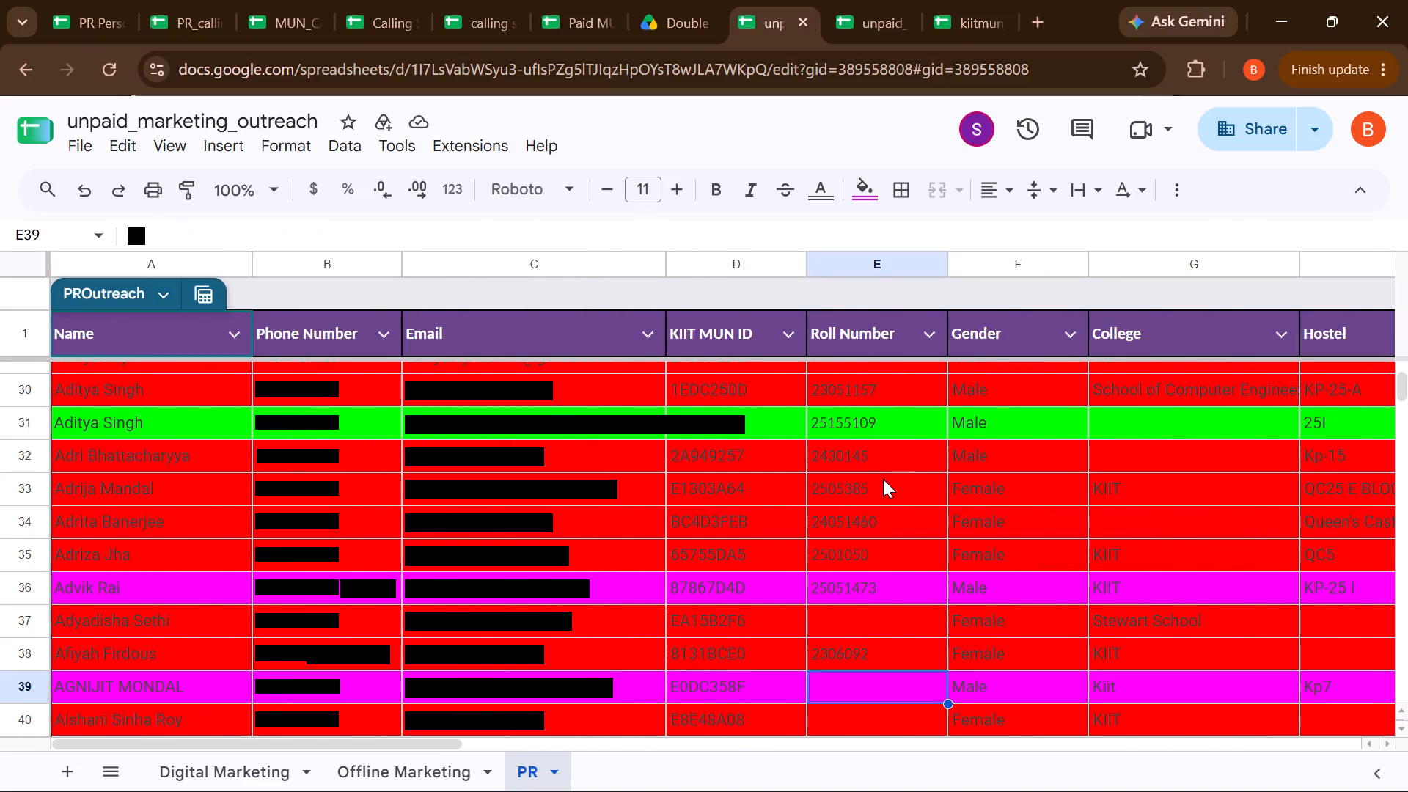
{"action": "key", "text": "Left"}
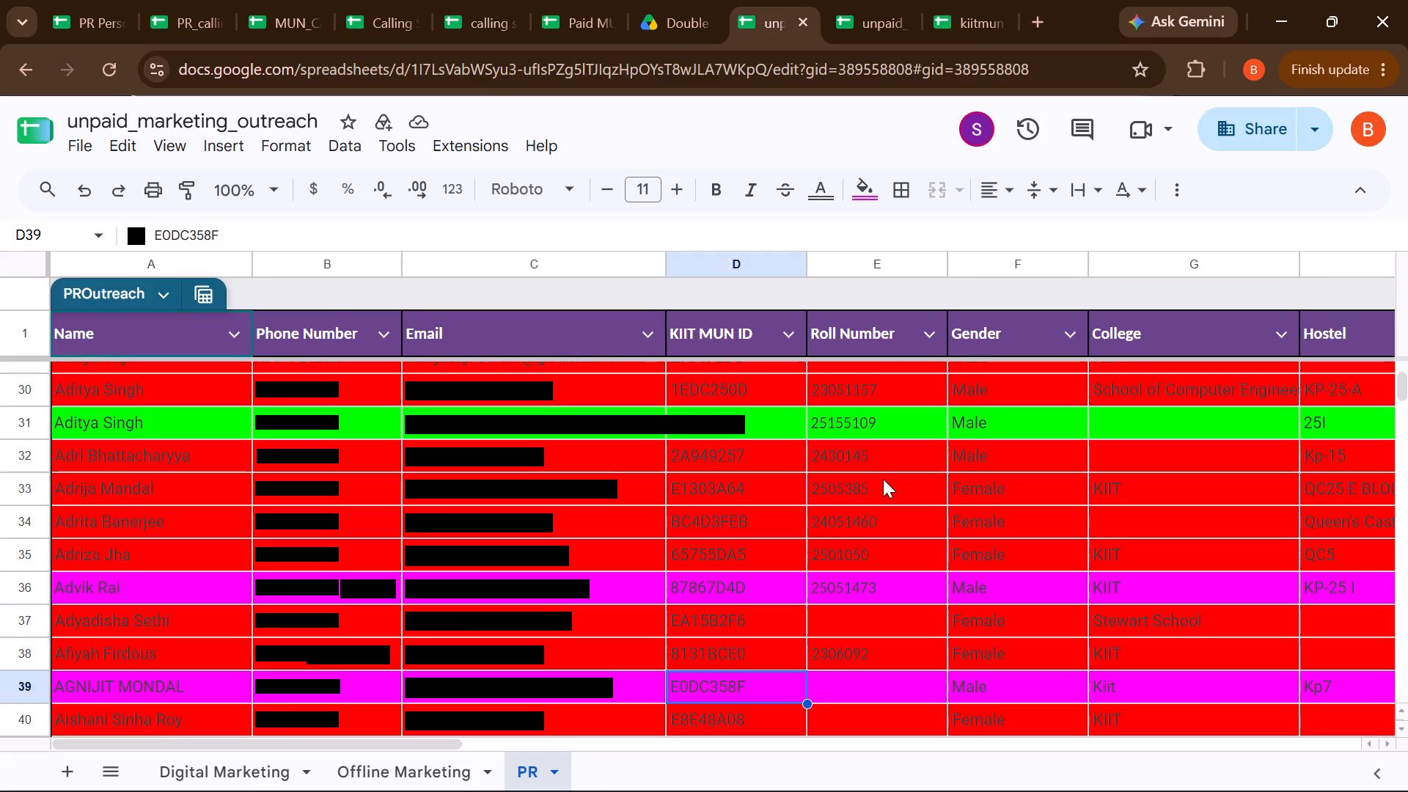
Review the rest of row 39, from its second-person details to its outreach status, follow-up date and remarks.
{"action": "key", "text": "Right"}
{"action": "key", "text": "Right"}
{"action": "key", "text": "Right"}
{"action": "key", "text": "Right"}
{"action": "key", "text": "Right"}
{"action": "key", "text": "Right"}
{"action": "key", "text": "Right"}
{"action": "key", "text": "Right"}
{"action": "key", "text": "Right"}
{"action": "key", "text": "Right"}
{"action": "key", "text": "Right"}
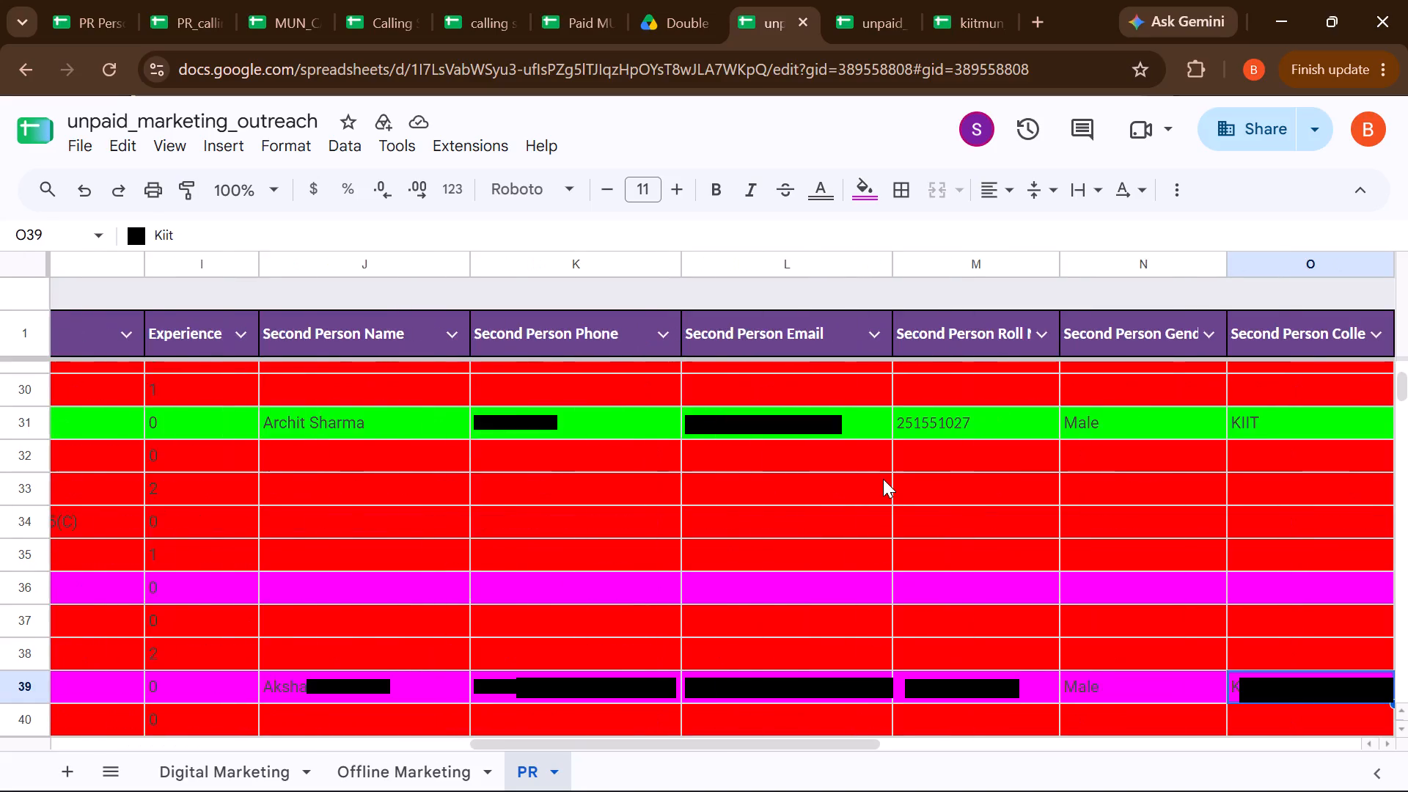
{"action": "key", "text": "Right"}
{"action": "key", "text": "Right"}
{"action": "key", "text": "Right"}
{"action": "key", "text": "Right"}
{"action": "key", "text": "Right"}
{"action": "key", "text": "Right"}
{"action": "key", "text": "Right"}
{"action": "key", "text": "Right"}
{"action": "key", "text": "Right"}
{"action": "key", "text": "Right"}
{"action": "key", "text": "Right"}
Look up the second person's name and phone number in row 39.
{"action": "key", "text": "Left"}
{"action": "key", "text": "Left"}
{"action": "key", "text": "Left"}
{"action": "key", "text": "Left"}
{"action": "key", "text": "Left"}
{"action": "key", "text": "Left"}
{"action": "key", "text": "Left"}
{"action": "key", "text": "Left"}
{"action": "key", "text": "Left"}
{"action": "key", "text": "Left"}
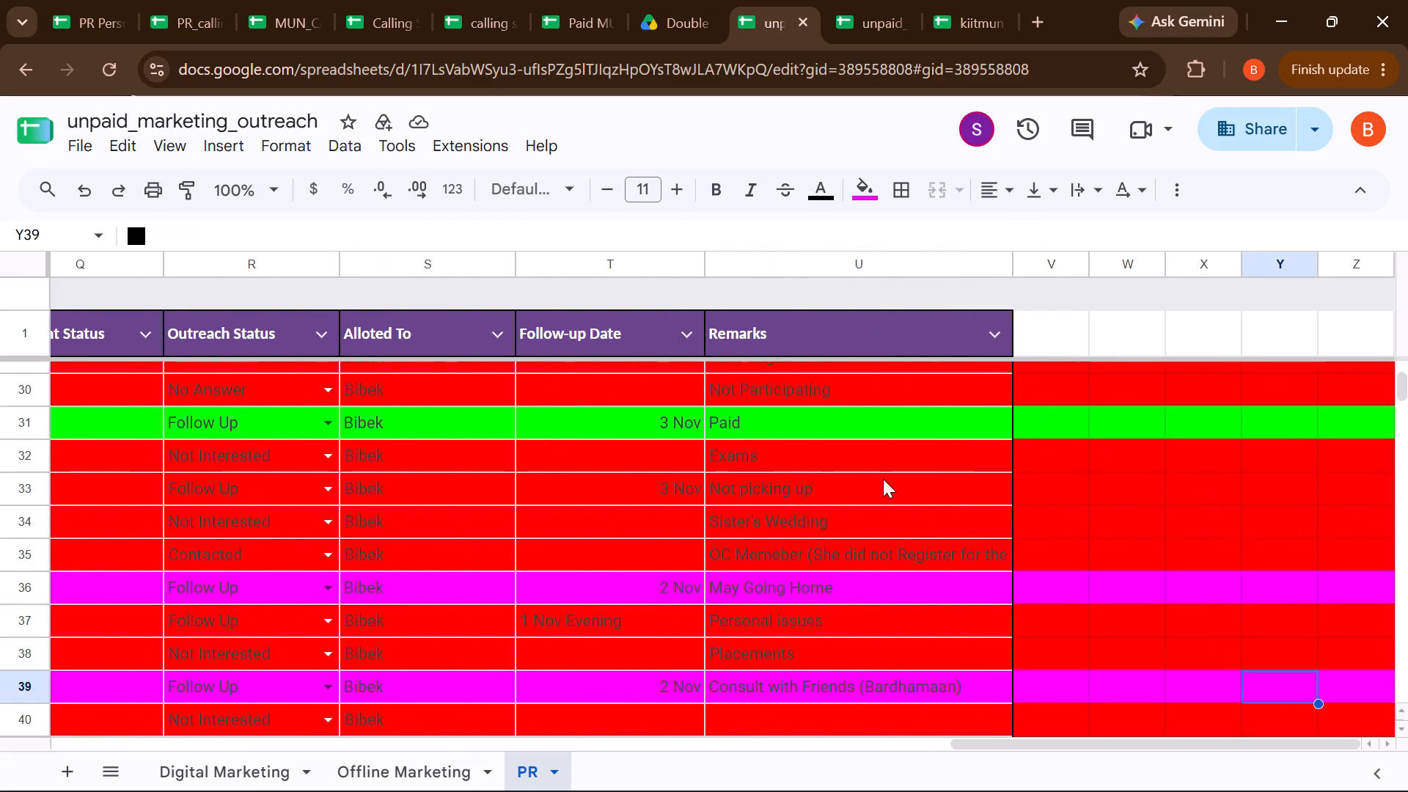
{"action": "key", "text": "Left"}
{"action": "key", "text": "Left"}
{"action": "key", "text": "Left"}
{"action": "key", "text": "Left"}
{"action": "key", "text": "Left"}
{"action": "key", "text": "Left"}
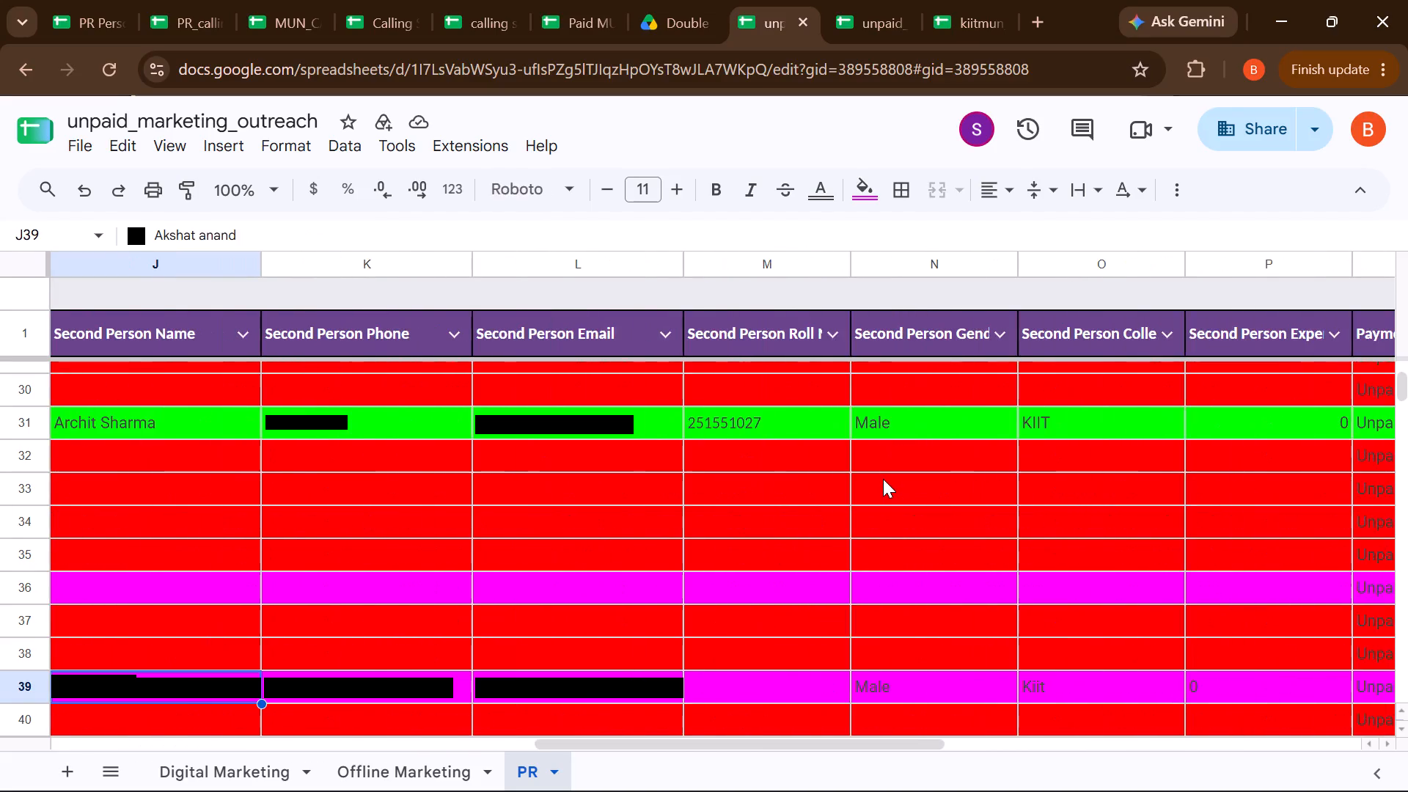
{"action": "key", "text": "Left"}
{"action": "key", "text": "Right"}
{"action": "key", "text": "Right"}
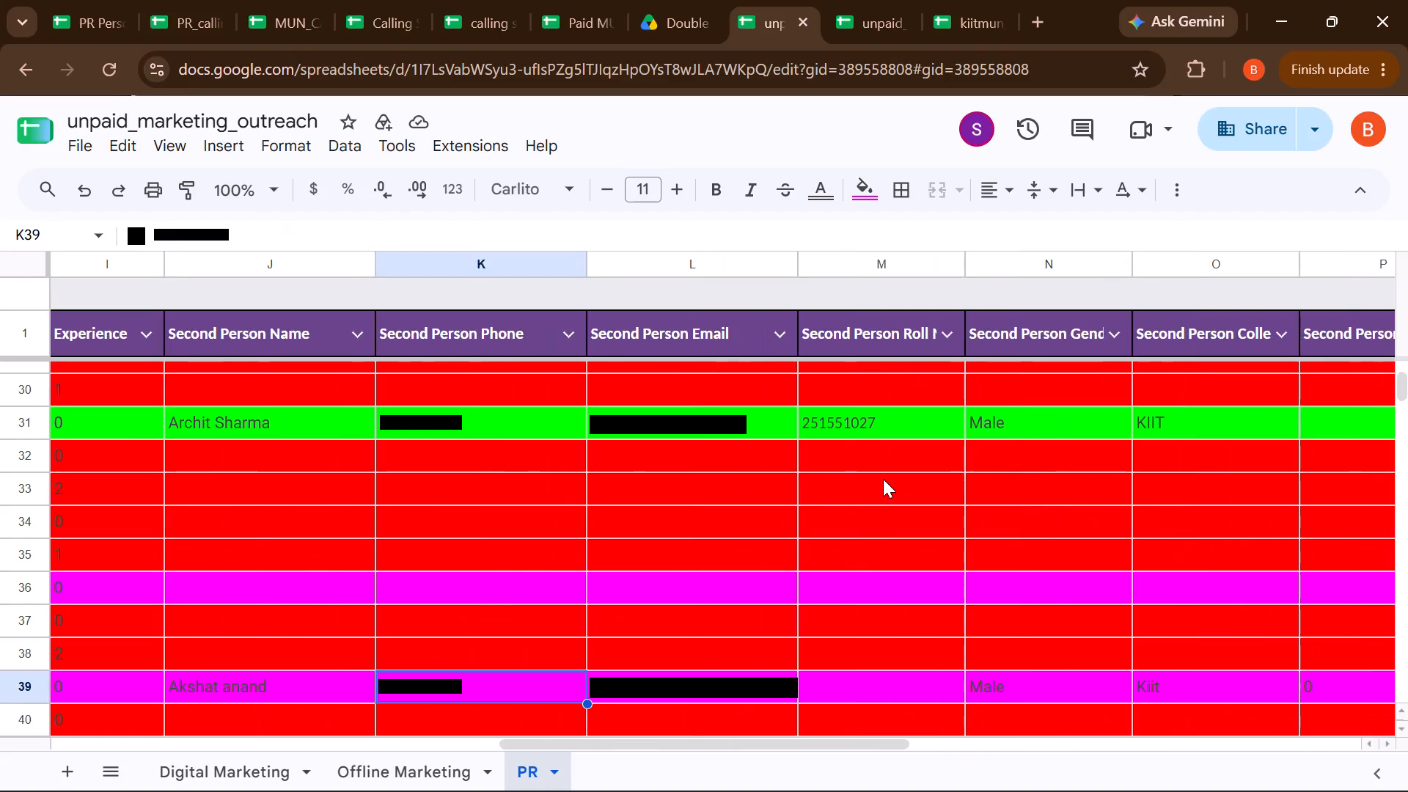
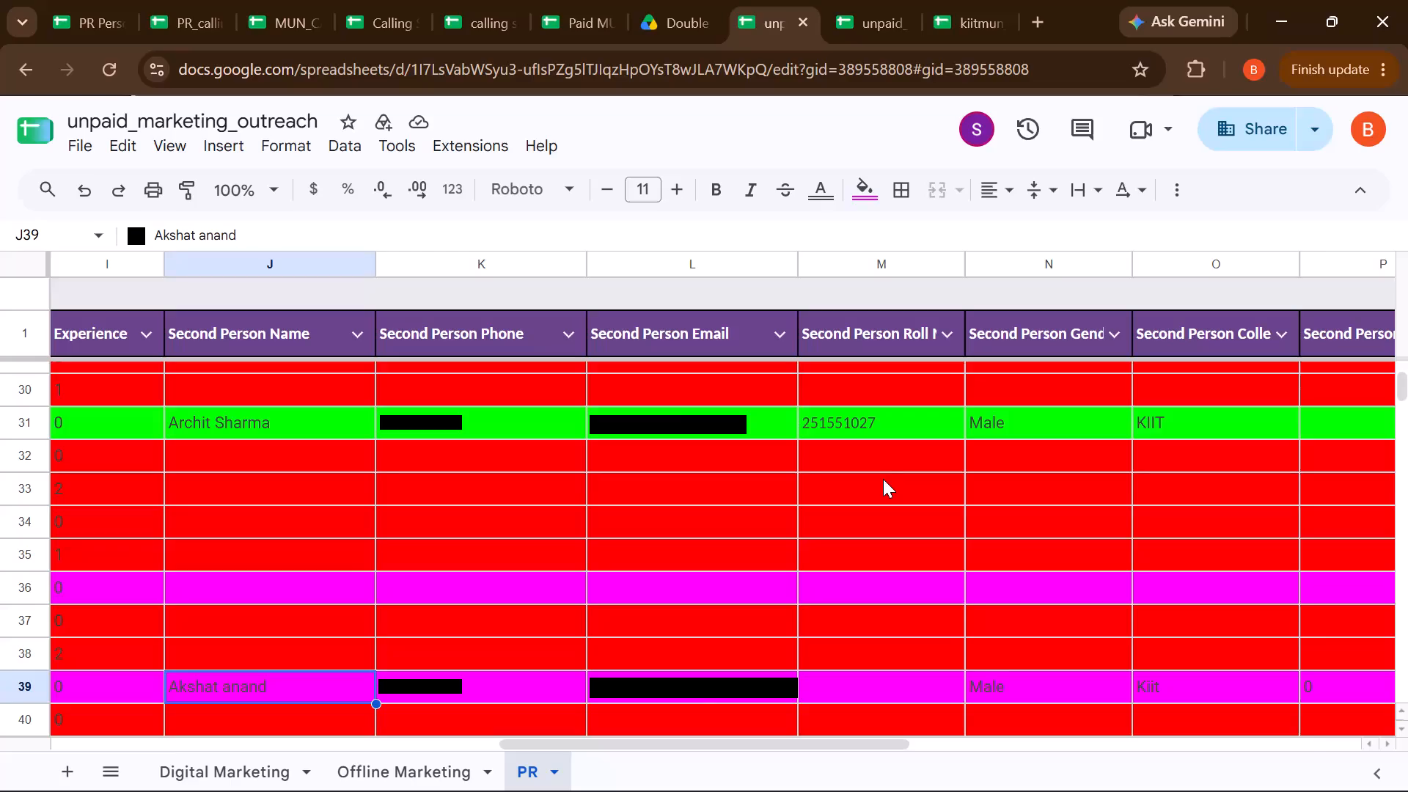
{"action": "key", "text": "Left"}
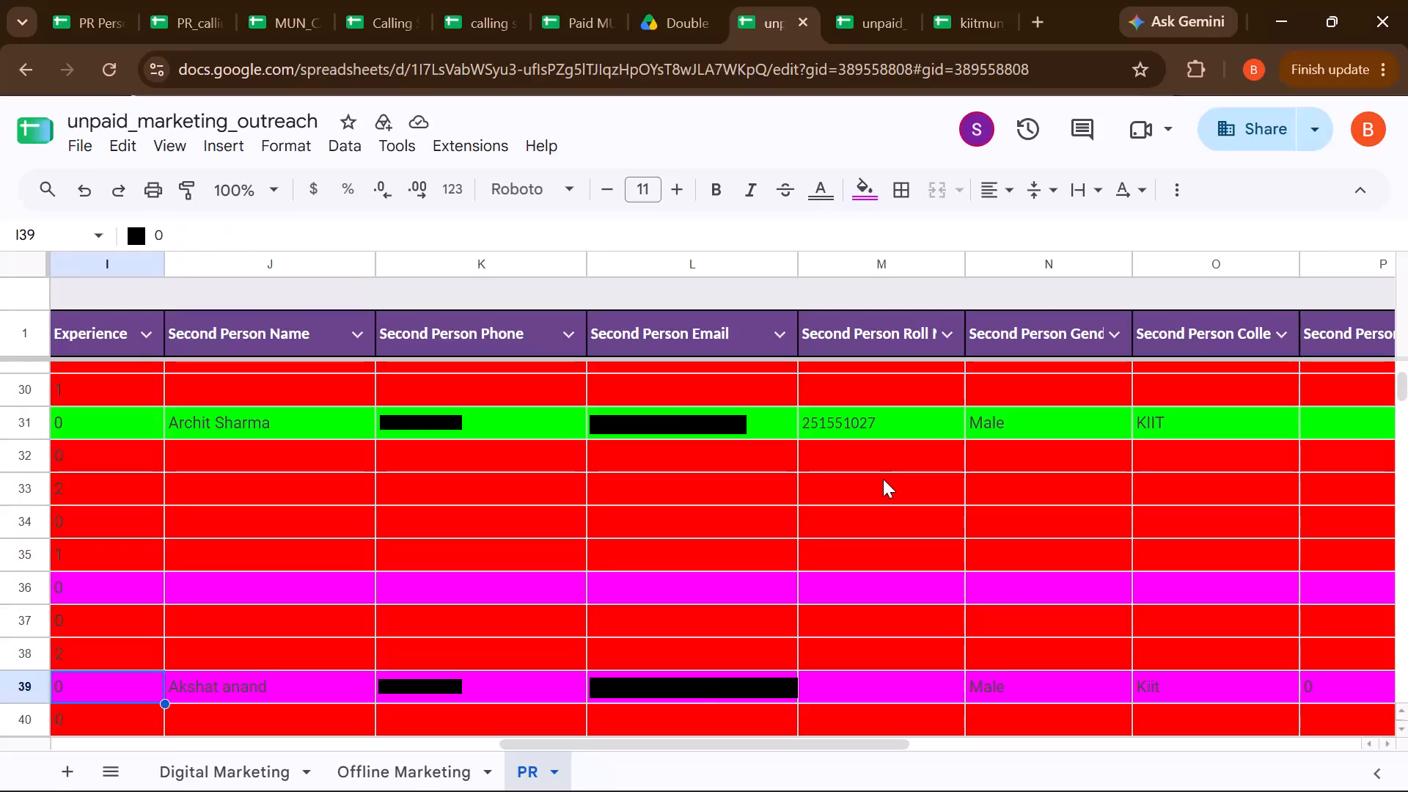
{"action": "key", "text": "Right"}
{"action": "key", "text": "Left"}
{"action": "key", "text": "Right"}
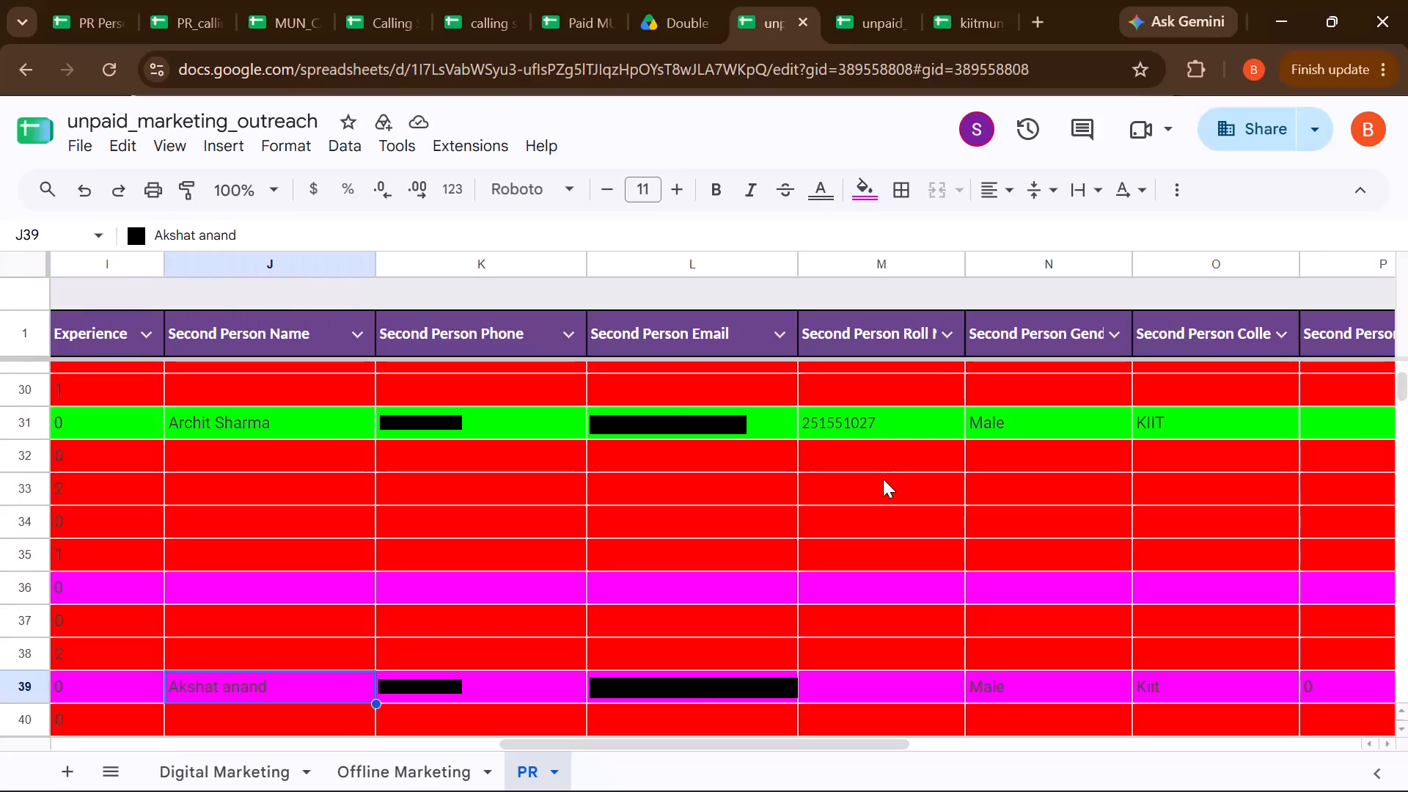
Check the yellow row 41 from its second-person details to its outreach status, follow-up date and remarks.
{"action": "key", "text": "Down"}
{"action": "key", "text": "Down"}
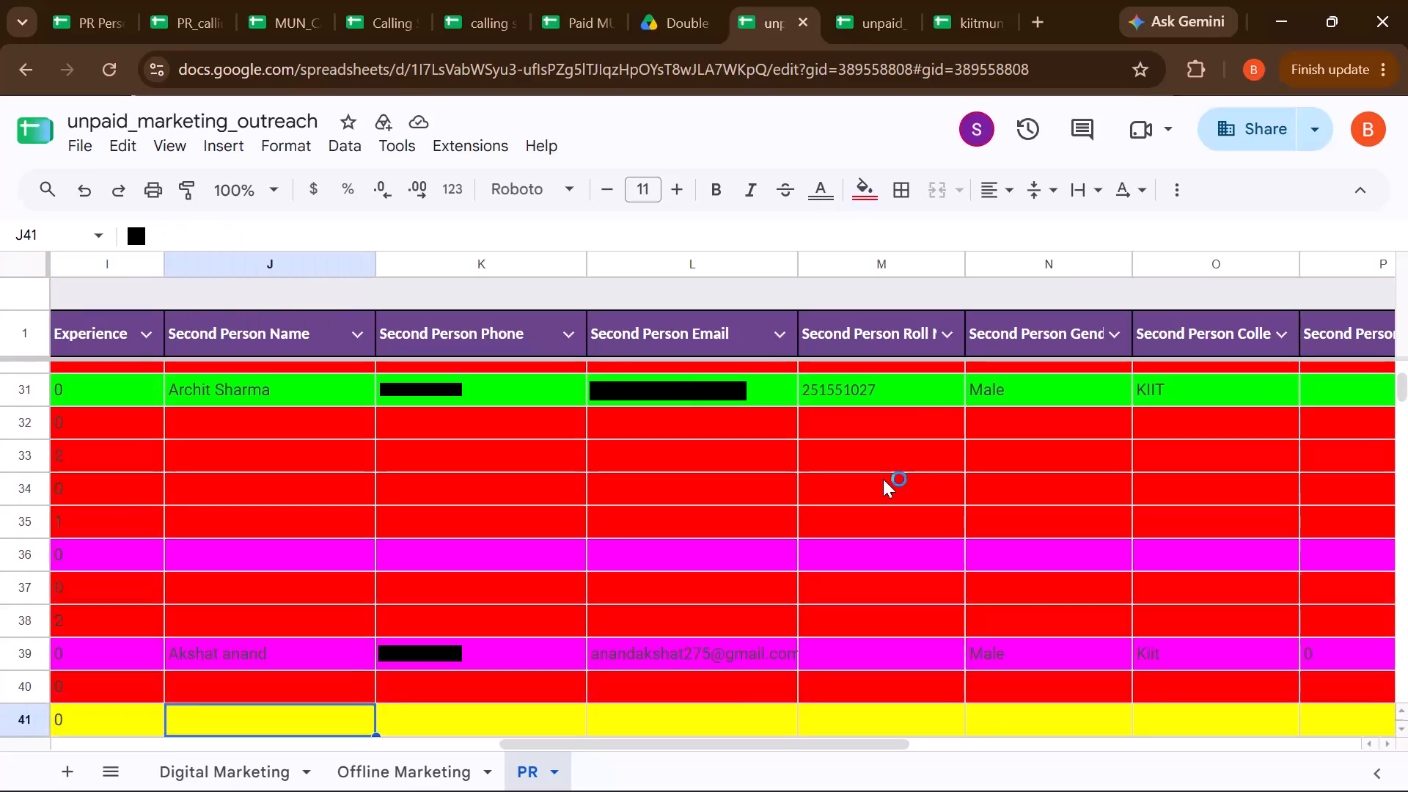
{"action": "key", "text": "Down"}
{"action": "key", "text": "Left"}
{"action": "key", "text": "Right"}
{"action": "key", "text": "Up"}
{"action": "key", "text": "Right"}
{"action": "key", "text": "Right"}
{"action": "key", "text": "Right"}
{"action": "key", "text": "Right"}
{"action": "key", "text": "Right"}
{"action": "key", "text": "Right"}
{"action": "key", "text": "Right"}
{"action": "key", "text": "Right"}
{"action": "key", "text": "Right"}
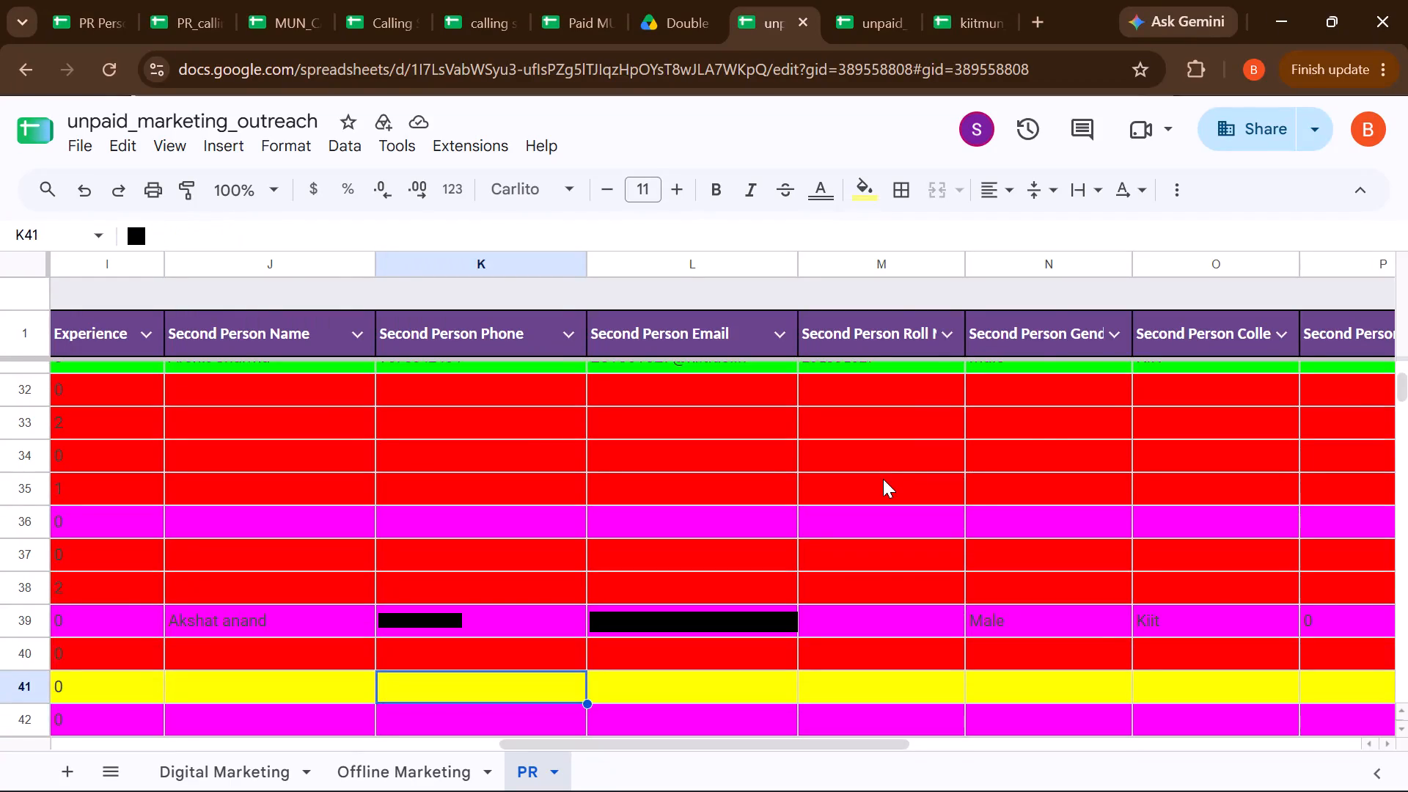
{"action": "key", "text": "Right"}
{"action": "key", "text": "Right"}
{"action": "key", "text": "Right"}
{"action": "key", "text": "Right"}
Look up the name and phone number of the row 41 contact, marked "Pay on 4th".
{"action": "key", "text": "Left"}
{"action": "key", "text": "Left"}
{"action": "key", "text": "Left"}
{"action": "key", "text": "Left"}
{"action": "key", "text": "Left"}
{"action": "key", "text": "Left"}
{"action": "key", "text": "Left"}
{"action": "key", "text": "Left"}
{"action": "key", "text": "Left"}
{"action": "key", "text": "Left"}
{"action": "key", "text": "Left"}
{"action": "key", "text": "Left"}
{"action": "key", "text": "Left"}
{"action": "key", "text": "Left"}
{"action": "key", "text": "Left"}
{"action": "key", "text": "Left"}
{"action": "key", "text": "Left"}
{"action": "key", "text": "Left"}
{"action": "key", "text": "Left"}
{"action": "key", "text": "Left"}
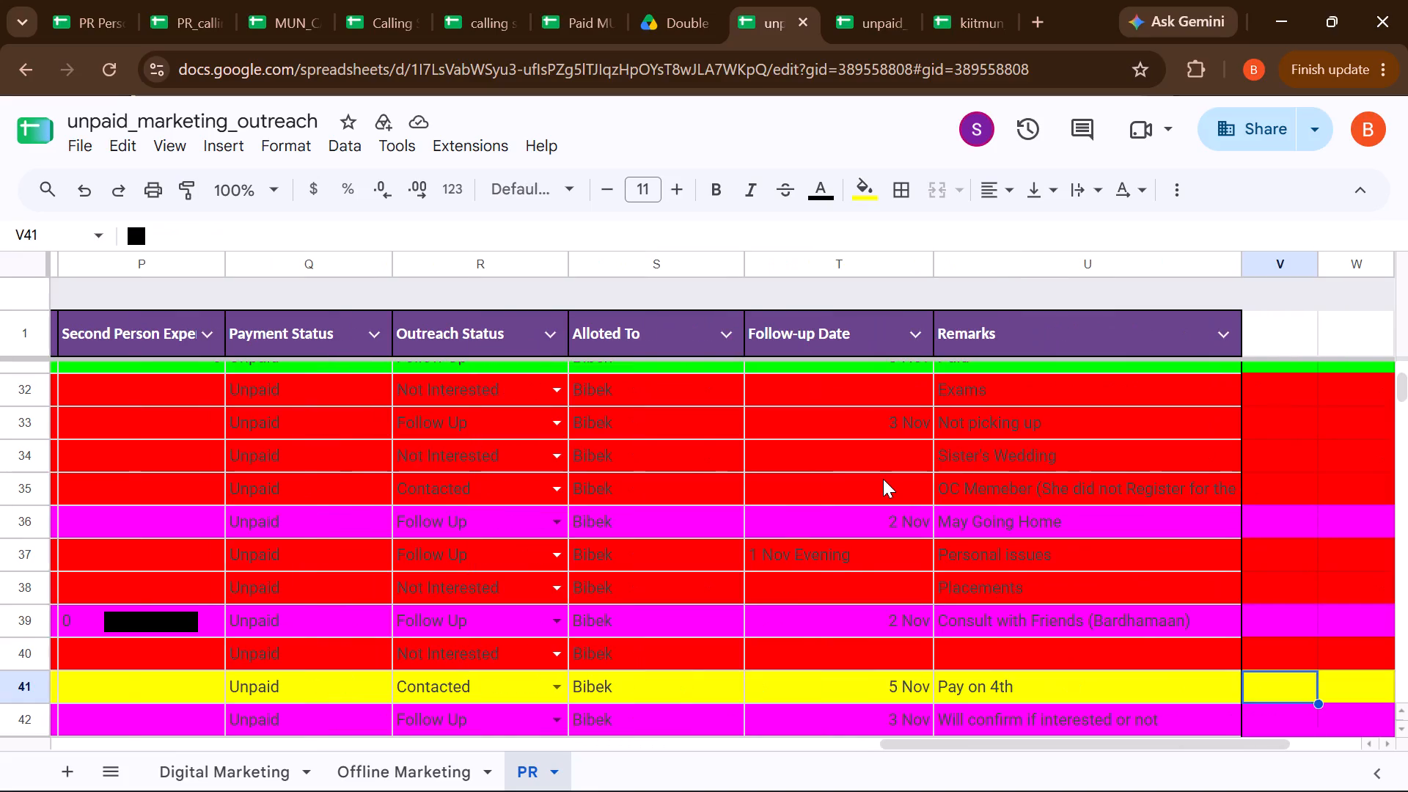
{"action": "key", "text": "Right"}
{"action": "key", "text": "Right"}
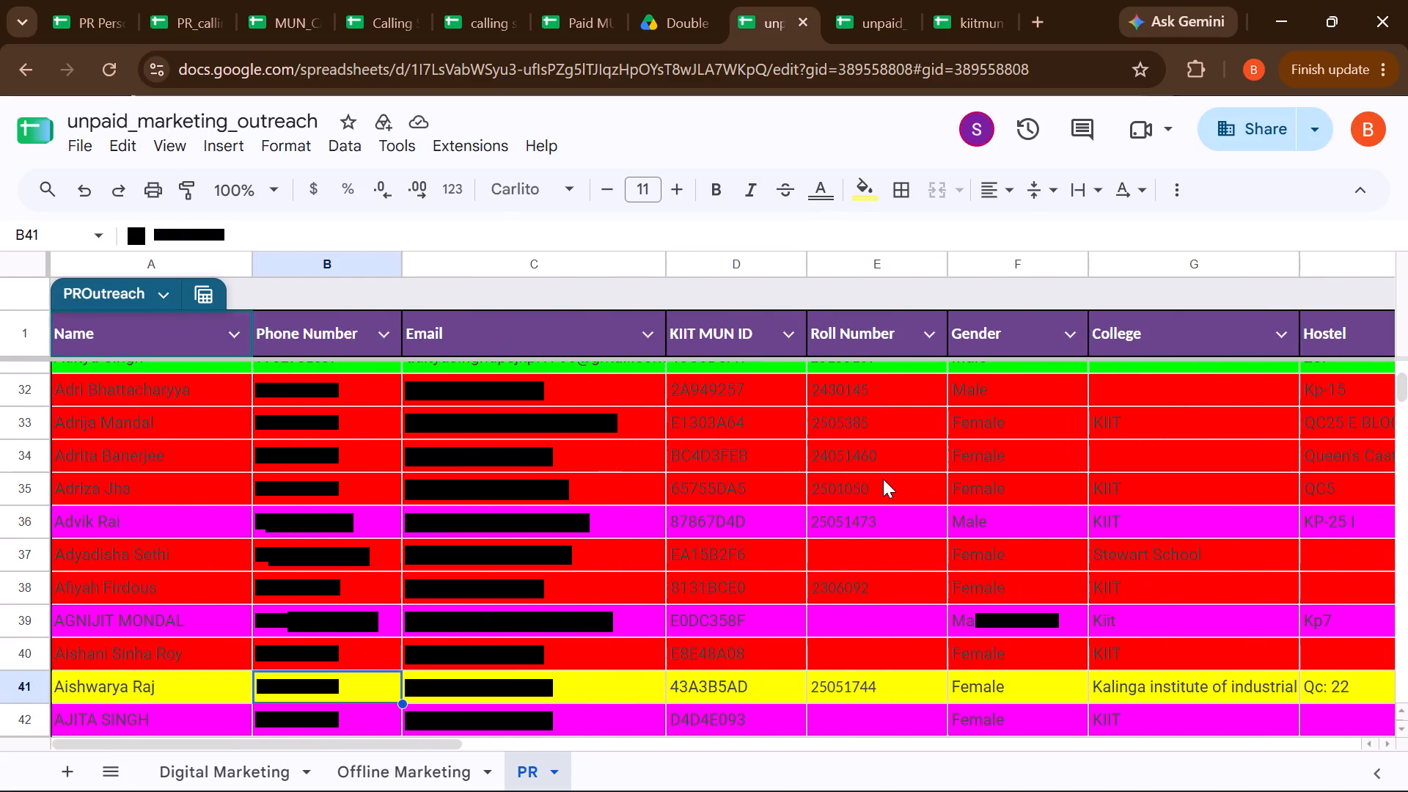
Review row 41 from the contact's registration details through to the outreach status, follow-up date and remarks.
{"action": "key", "text": "Right"}
{"action": "key", "text": "Right"}
{"action": "key", "text": "Right"}
{"action": "key", "text": "Right"}
{"action": "key", "text": "Right"}
{"action": "key", "text": "Right"}
{"action": "key", "text": "Right"}
{"action": "key", "text": "Right"}
{"action": "key", "text": "Right"}
{"action": "key", "text": "Right"}
{"action": "key", "text": "Right"}
{"action": "key", "text": "Right"}
{"action": "key", "text": "Right"}
{"action": "key", "text": "Right"}
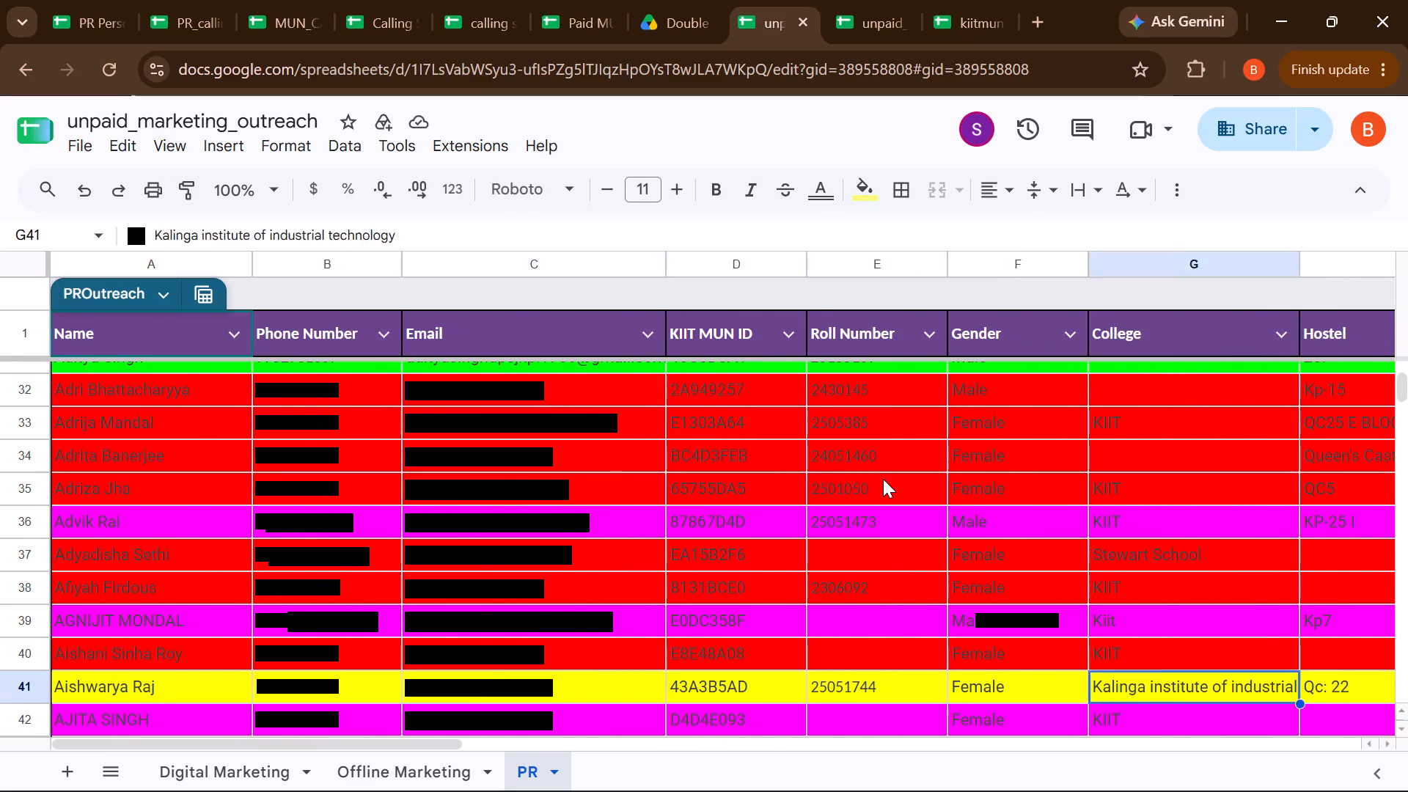
{"action": "key", "text": "Right"}
{"action": "key", "text": "Right"}
{"action": "key", "text": "Right"}
{"action": "key", "text": "Right"}
{"action": "key", "text": "Right"}
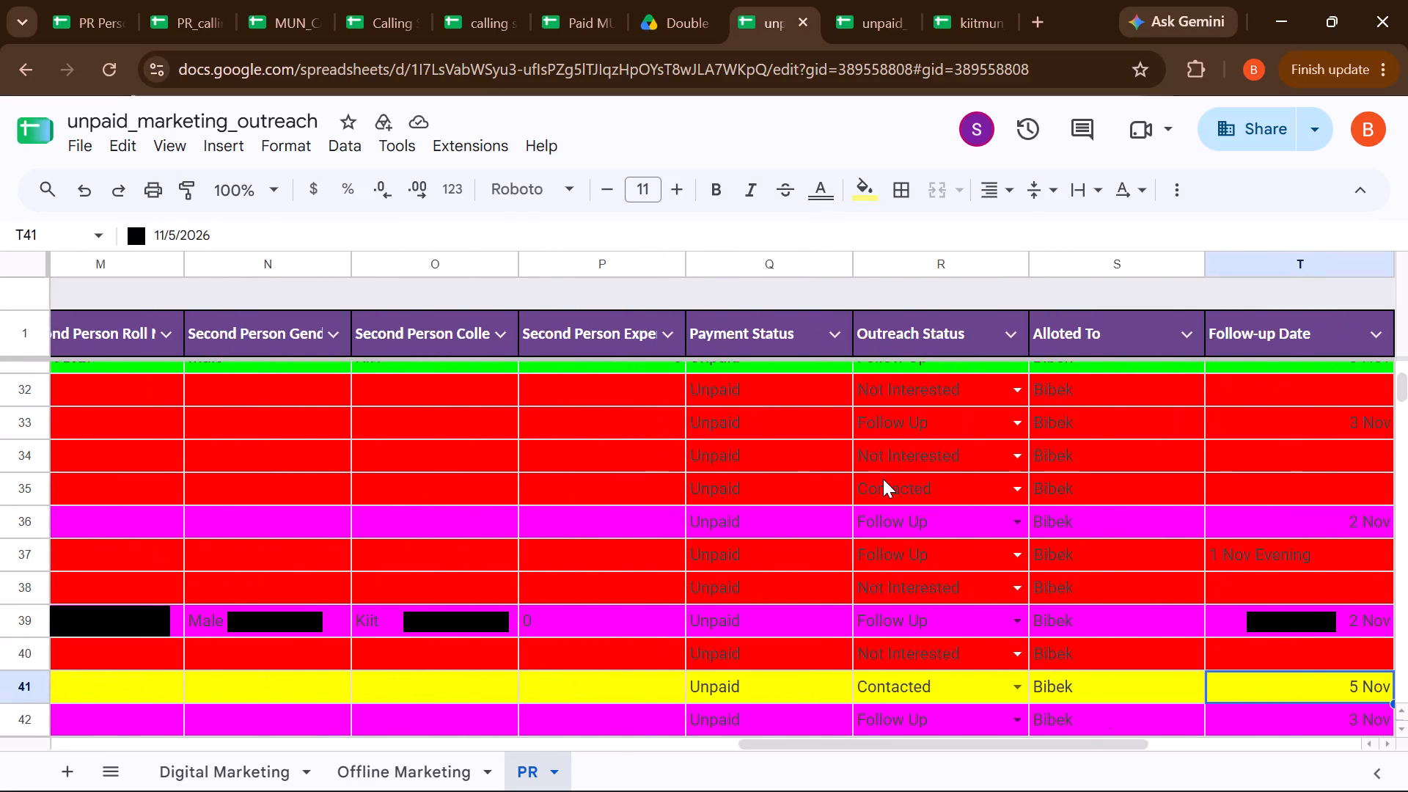
{"action": "key", "text": "Right"}
{"action": "key", "text": "Right"}
Look up the row 41 contact's name and phone number again.
{"action": "key", "text": "Left"}
{"action": "key", "text": "Left"}
{"action": "key", "text": "Left"}
{"action": "key", "text": "Left"}
{"action": "key", "text": "Left"}
{"action": "key", "text": "Left"}
{"action": "key", "text": "Left"}
{"action": "key", "text": "Left"}
{"action": "key", "text": "Left"}
{"action": "key", "text": "Left"}
{"action": "key", "text": "Left"}
{"action": "key", "text": "Left"}
{"action": "key", "text": "Left"}
{"action": "key", "text": "Left"}
{"action": "key", "text": "Left"}
{"action": "key", "text": "Left"}
{"action": "key", "text": "Left"}
{"action": "key", "text": "Left"}
{"action": "key", "text": "Left"}
{"action": "key", "text": "Left"}
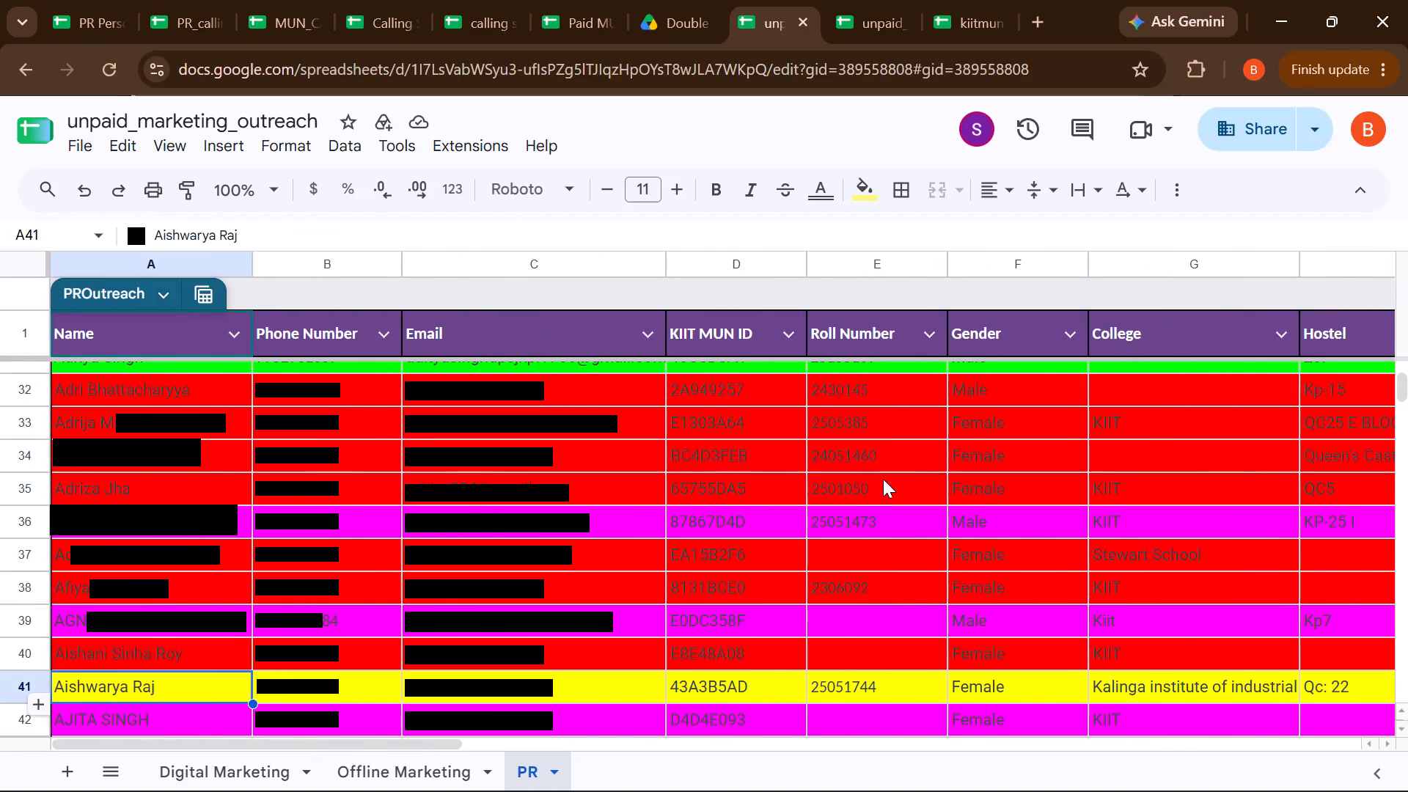
Look over the contacts in rows 42 to 52 and return to the yellow row 41.
{"action": "scroll", "coordinate": [883, 479], "scroll_direction": "down", "scroll_amount": 1}
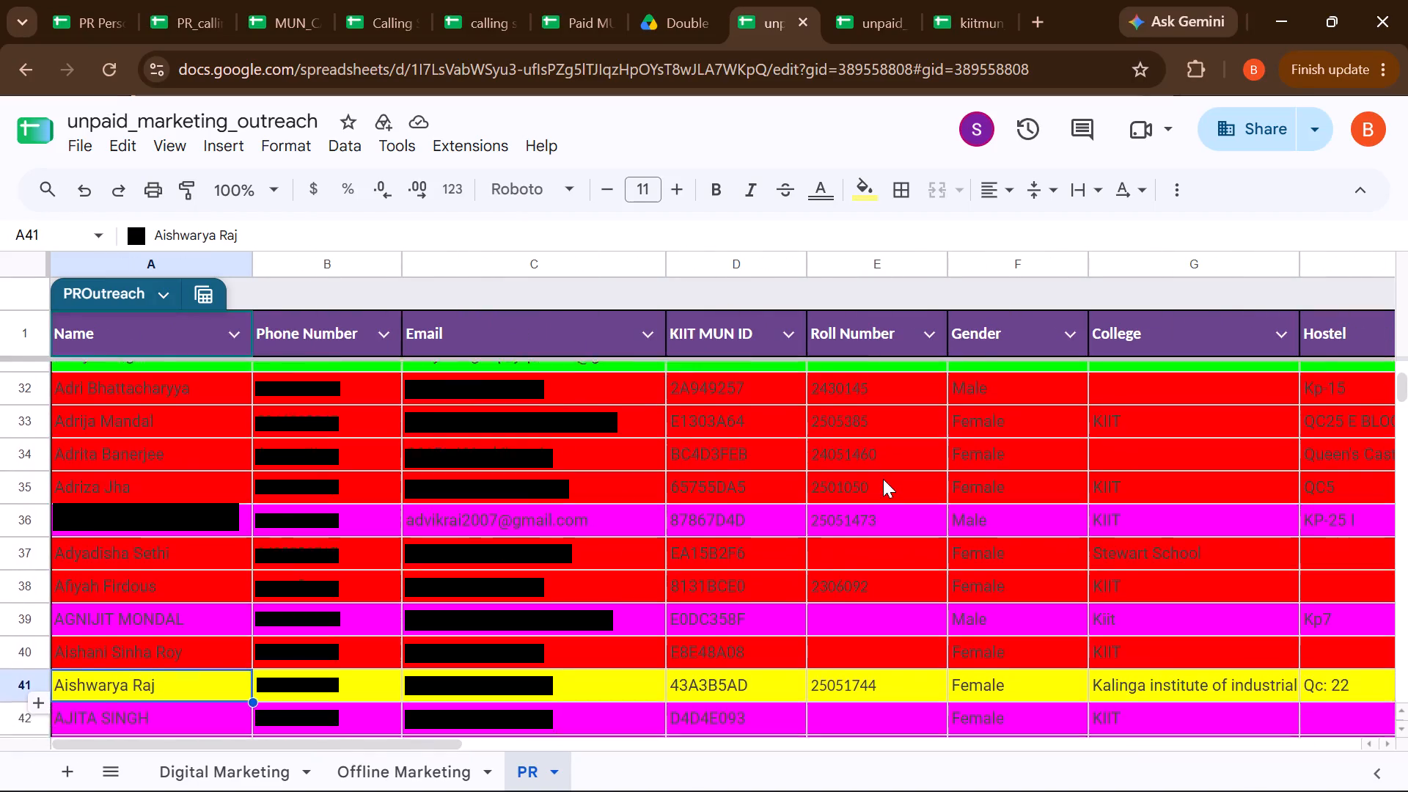
{"action": "scroll", "coordinate": [883, 479], "scroll_direction": "down", "scroll_amount": 1}
{"action": "scroll", "coordinate": [883, 479], "scroll_direction": "up", "scroll_amount": 2}
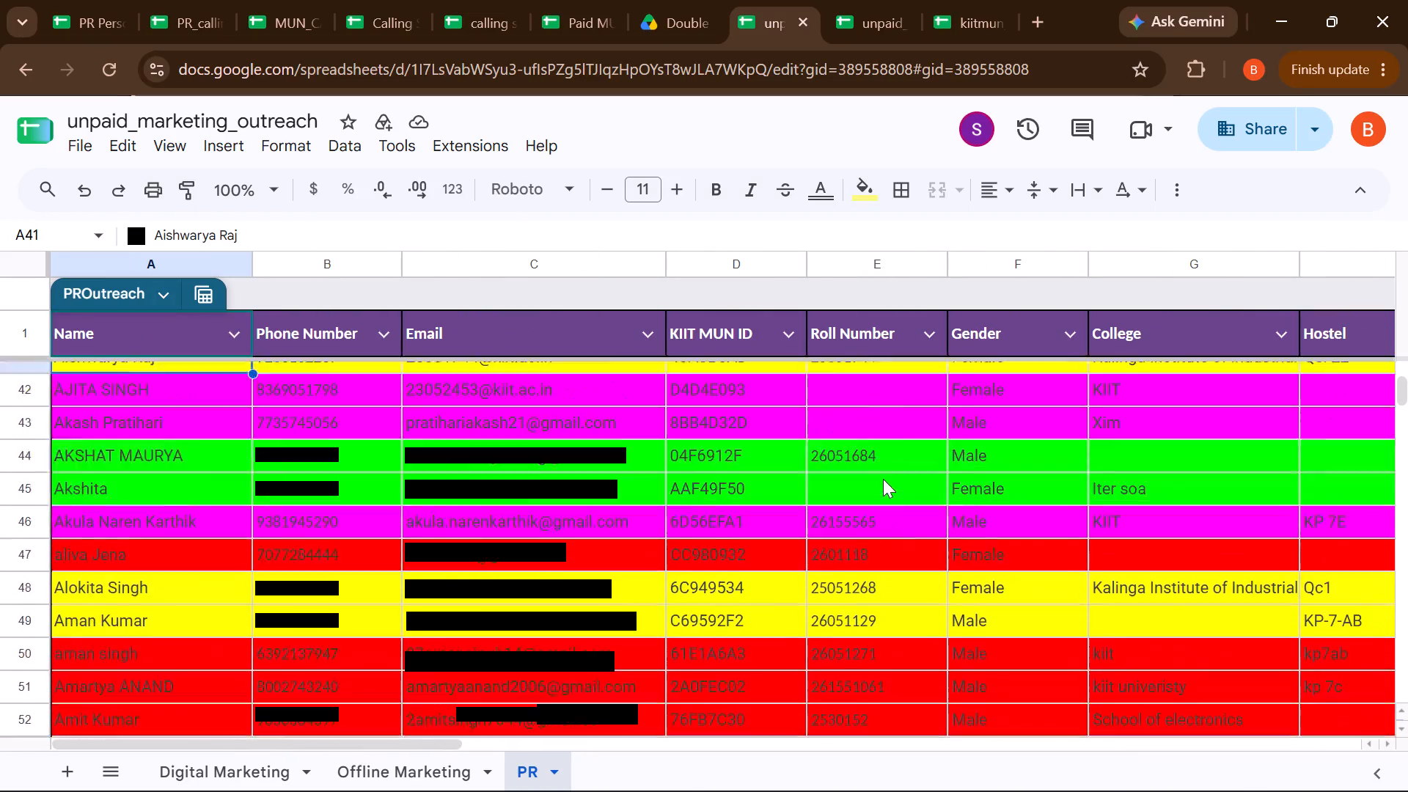
{"action": "scroll", "coordinate": [883, 479], "scroll_direction": "up", "scroll_amount": 1}
{"action": "scroll", "coordinate": [883, 479], "scroll_direction": "right", "scroll_amount": 1}
{"action": "scroll", "coordinate": [883, 479], "scroll_direction": "up", "scroll_amount": 3}
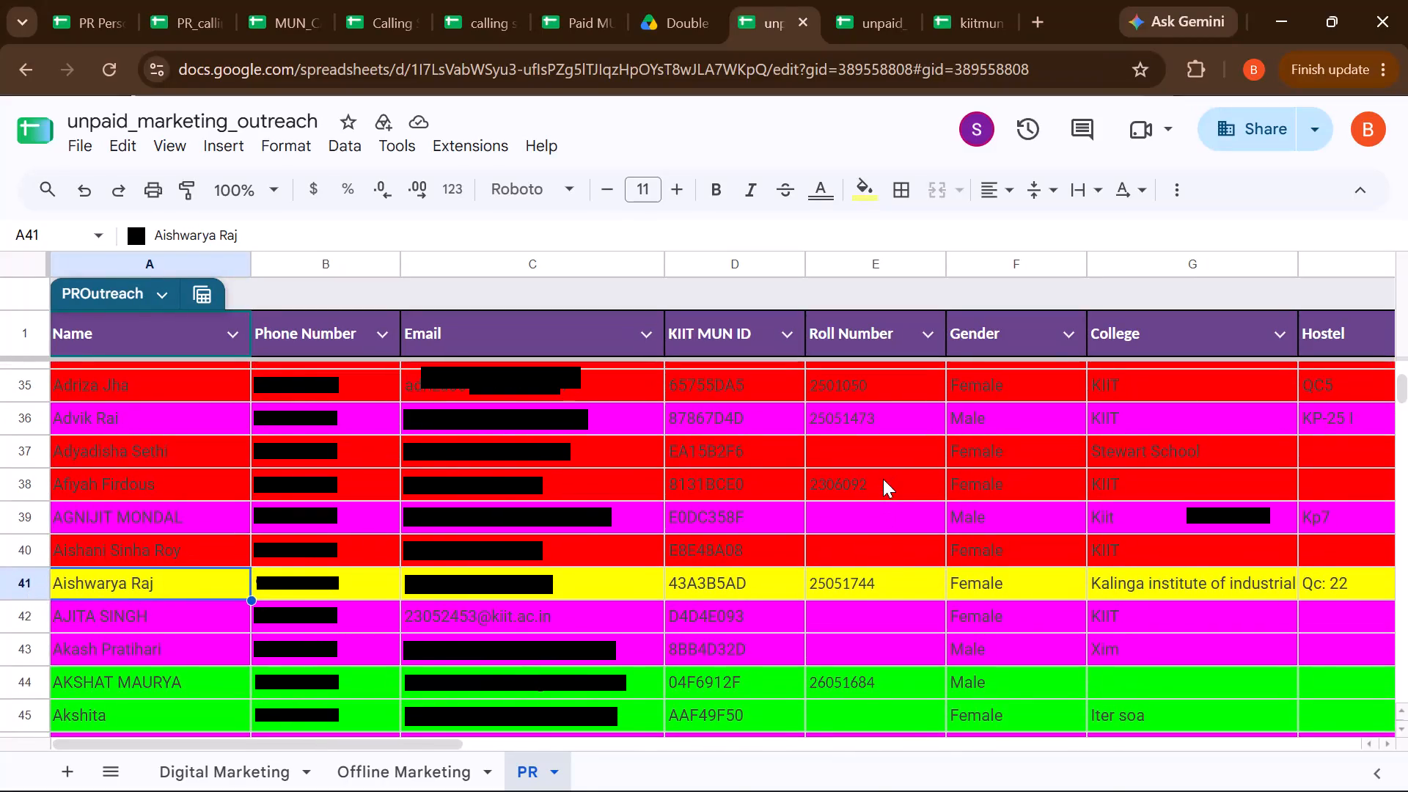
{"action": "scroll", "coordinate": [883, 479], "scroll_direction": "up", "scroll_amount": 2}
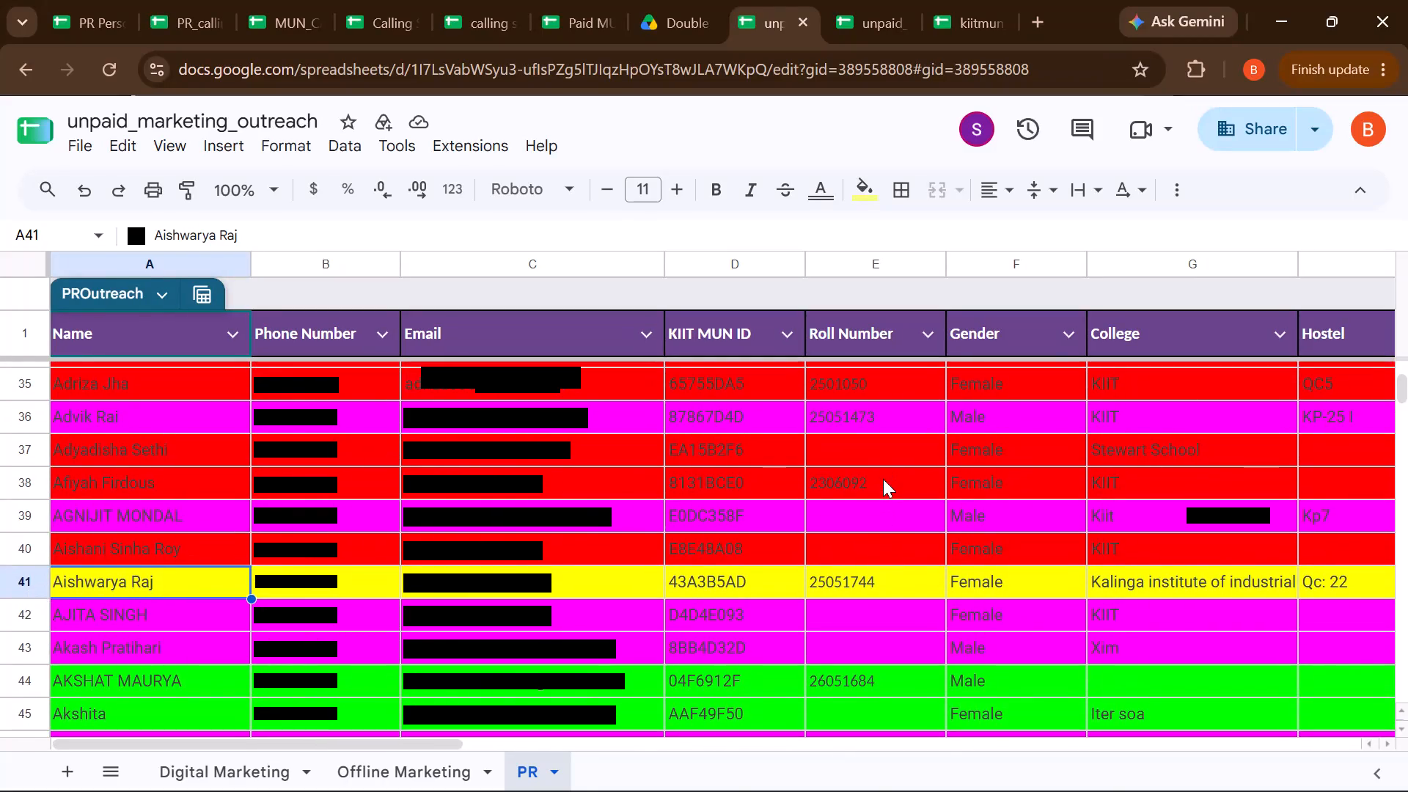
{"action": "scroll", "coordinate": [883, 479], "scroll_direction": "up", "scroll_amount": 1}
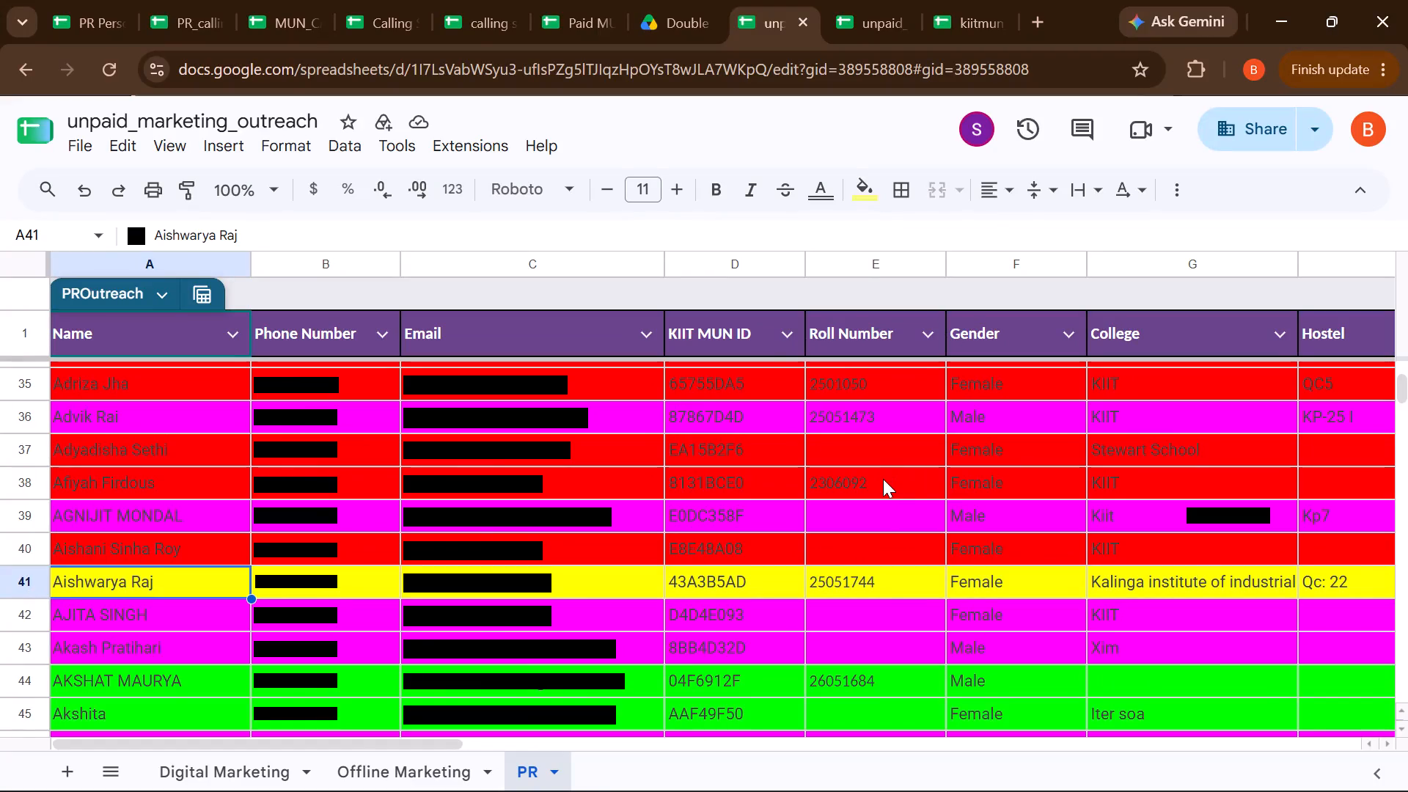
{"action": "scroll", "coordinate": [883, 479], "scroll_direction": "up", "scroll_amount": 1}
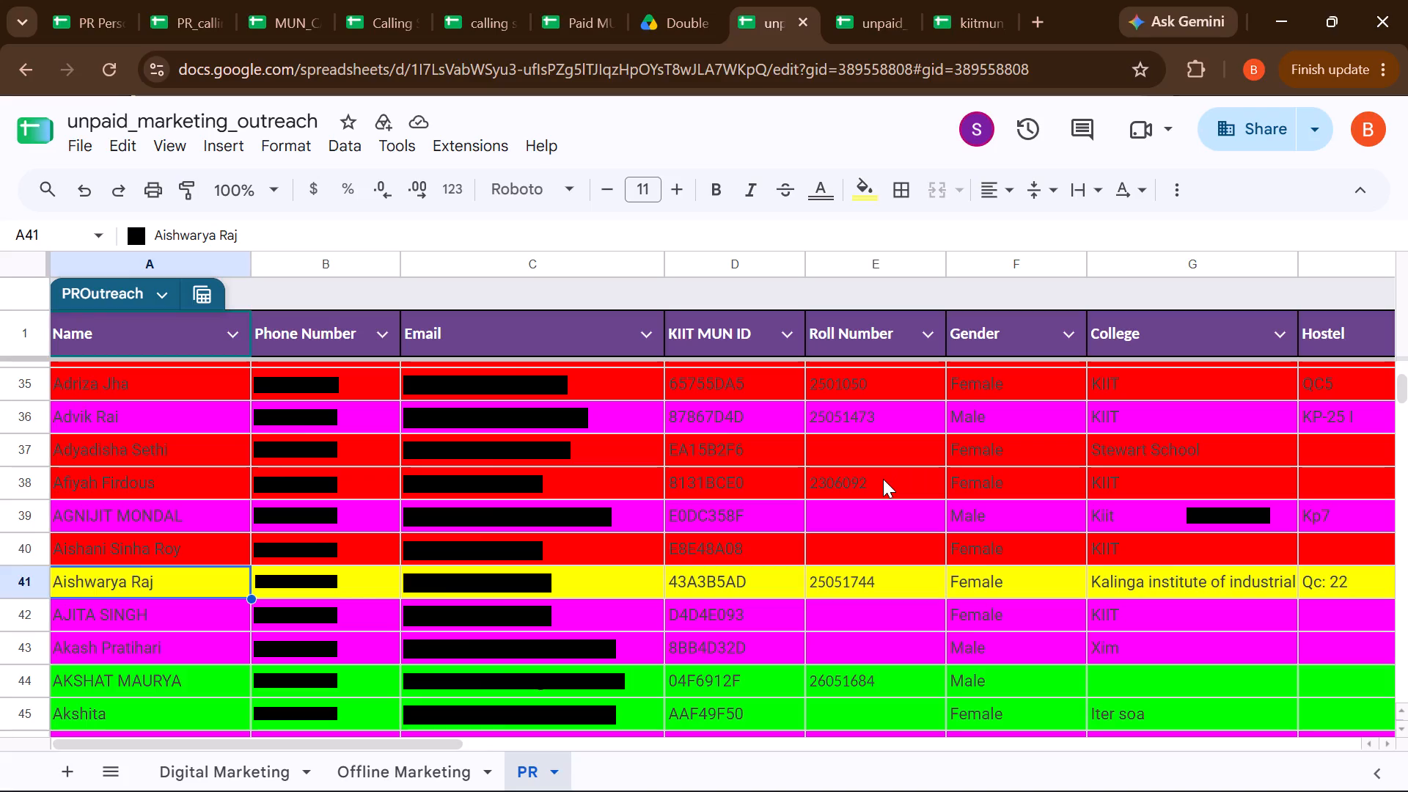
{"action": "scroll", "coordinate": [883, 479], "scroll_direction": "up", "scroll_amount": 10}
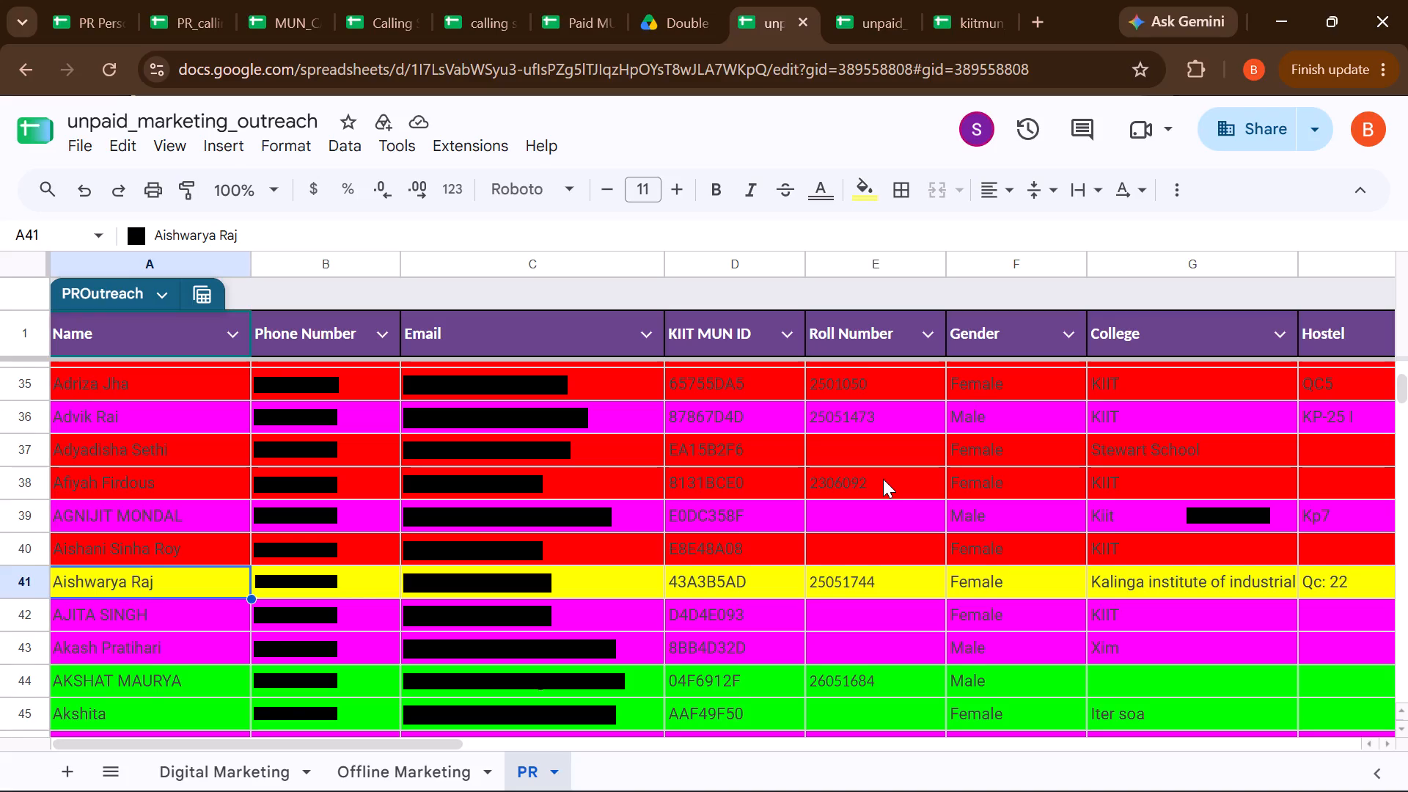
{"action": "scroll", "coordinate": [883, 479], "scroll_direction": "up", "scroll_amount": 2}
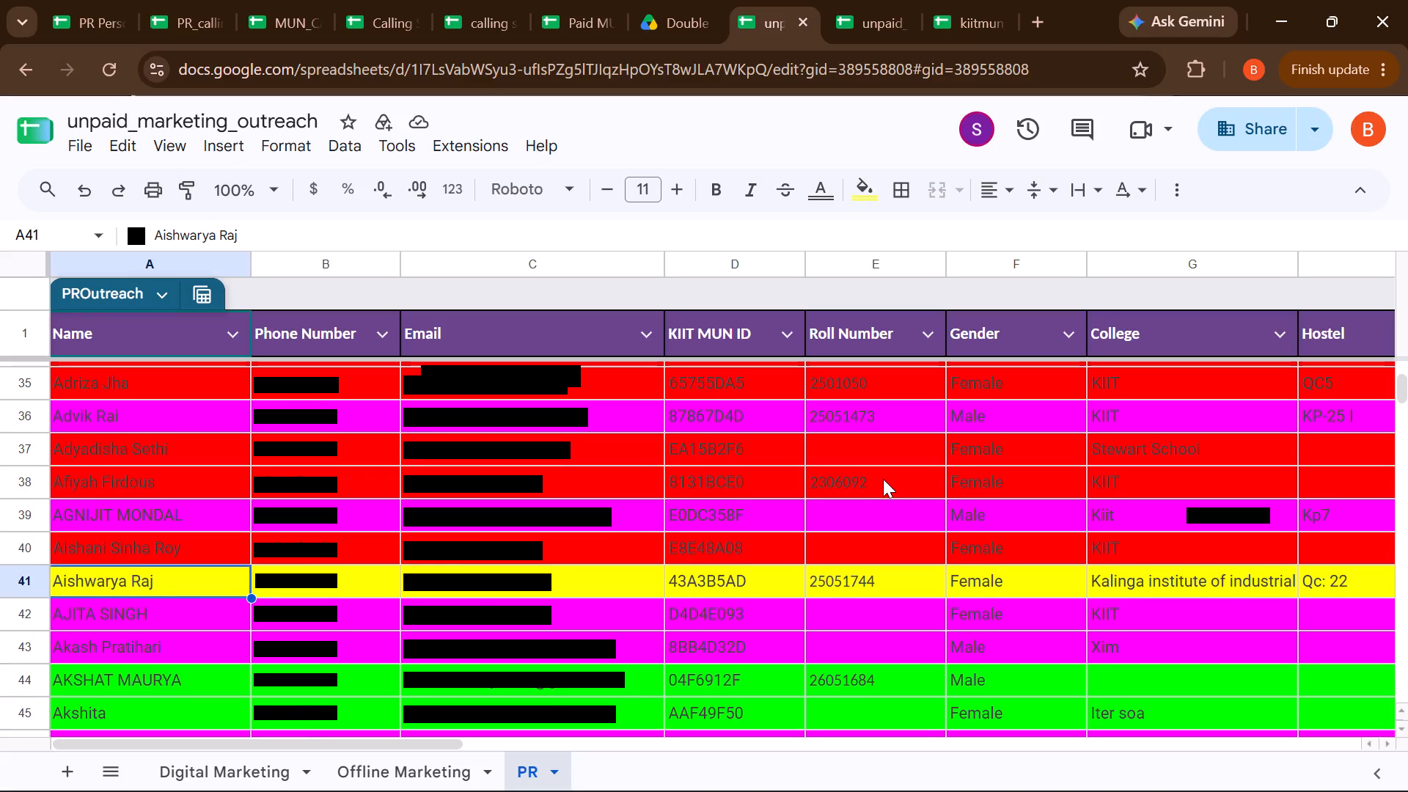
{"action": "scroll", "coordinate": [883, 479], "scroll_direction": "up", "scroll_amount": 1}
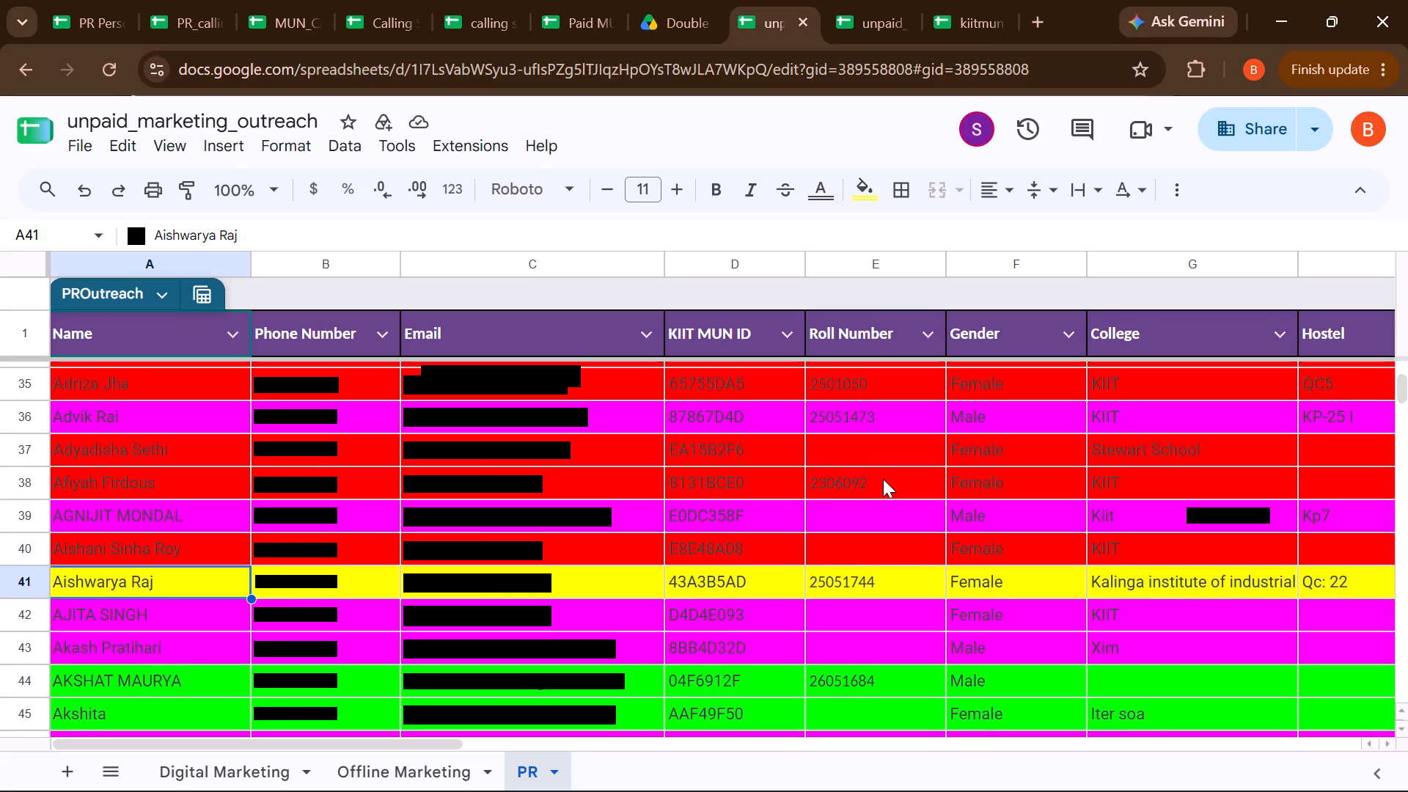
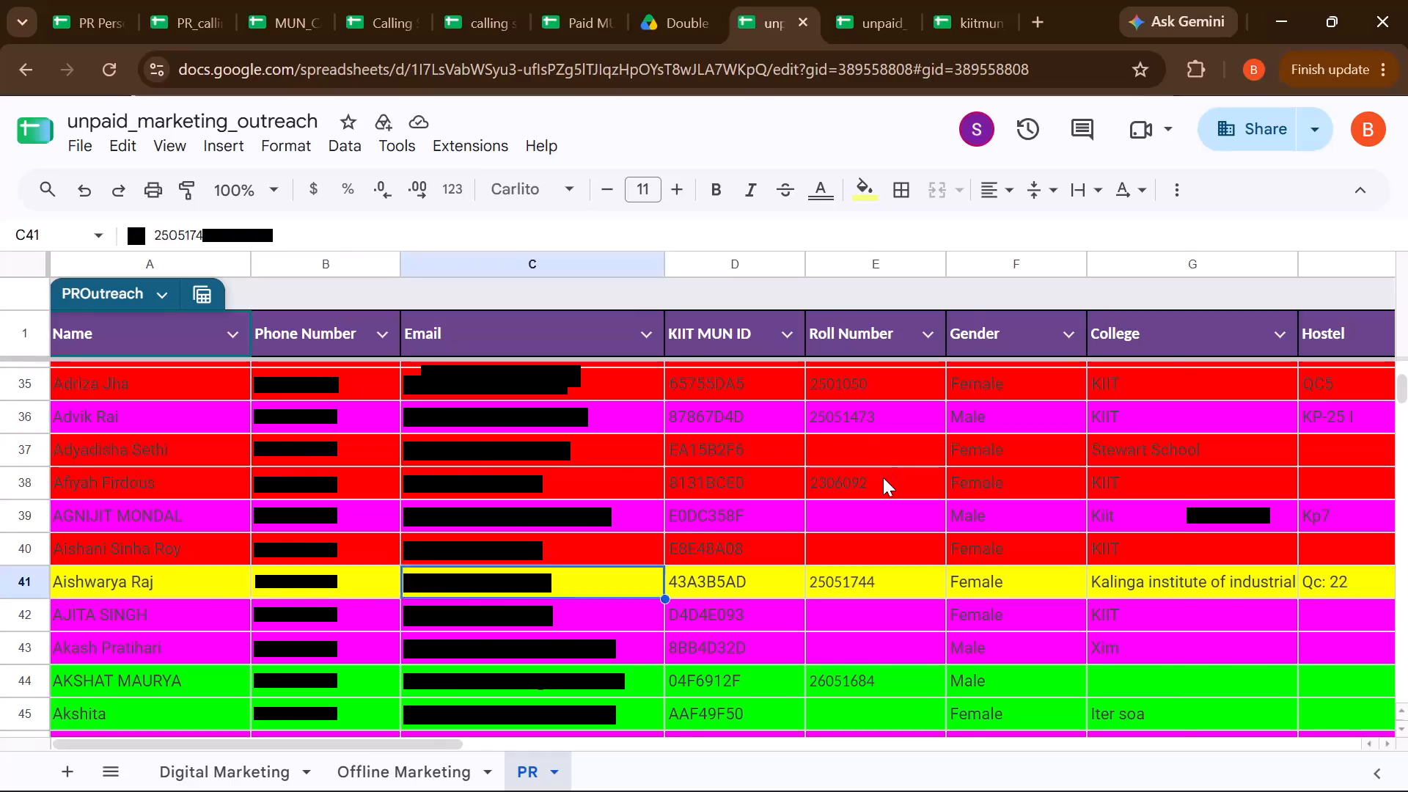
Review row 41's payment status, outreach status, follow-up date and remarks, and go back towards the contact's details at the row's start.
{"action": "key", "text": "Right"}
{"action": "key", "text": "Left"}
{"action": "key", "text": "Left"}
{"action": "key", "text": "Left"}
{"action": "key", "text": "Left"}
{"action": "key", "text": "Left"}
{"action": "key", "text": "Left"}
{"action": "key", "text": "Left"}
{"action": "key", "text": "Left"}
{"action": "key", "text": "Left"}
{"action": "key", "text": "Left"}
{"action": "key", "text": "Left"}
{"action": "key", "text": "Left"}
{"action": "key", "text": "Left"}
{"action": "key", "text": "Left"}
{"action": "key", "text": "Left"}
{"action": "key", "text": "Left"}
{"action": "key", "text": "Left"}
{"action": "key", "text": "Left"}
{"action": "key", "text": "Left"}
{"action": "key", "text": "Left"}
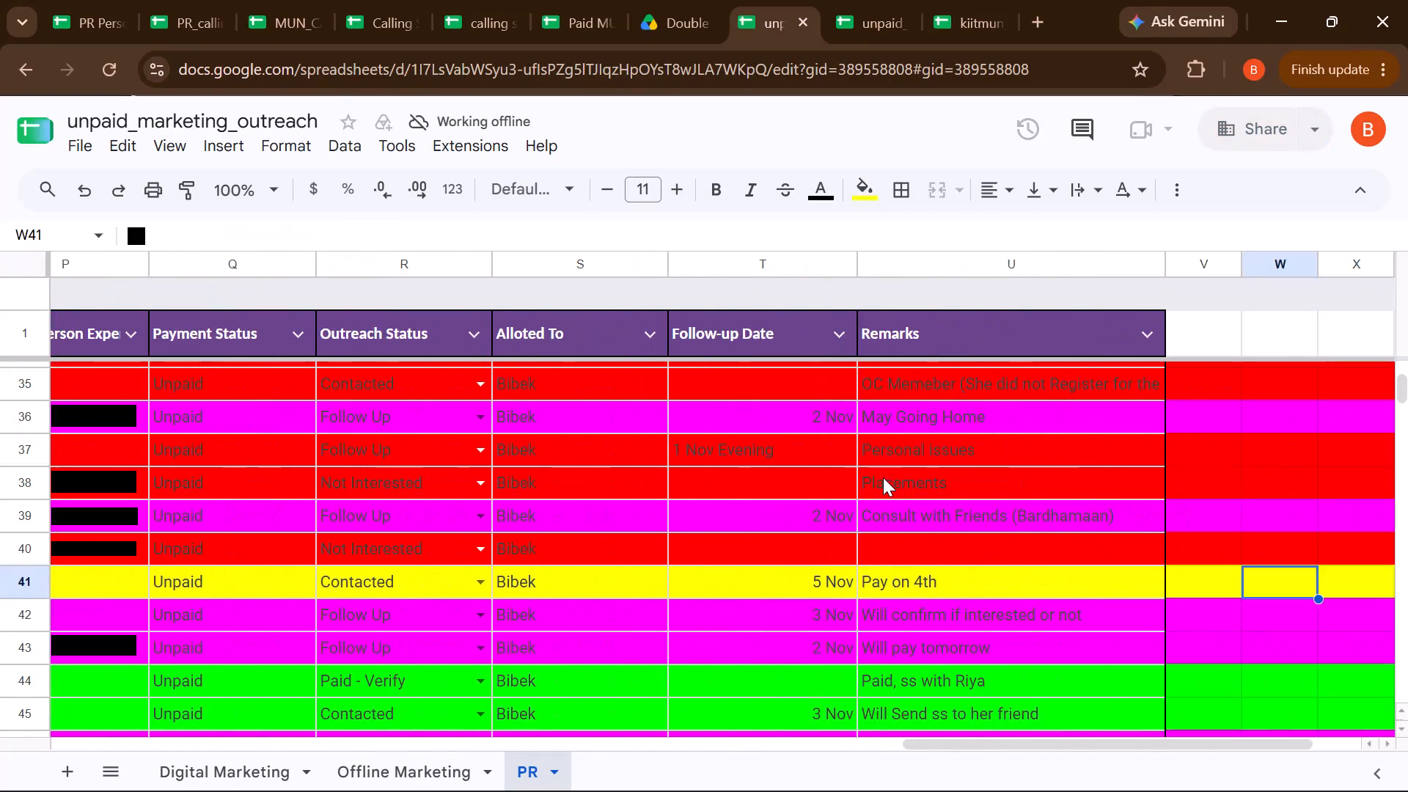
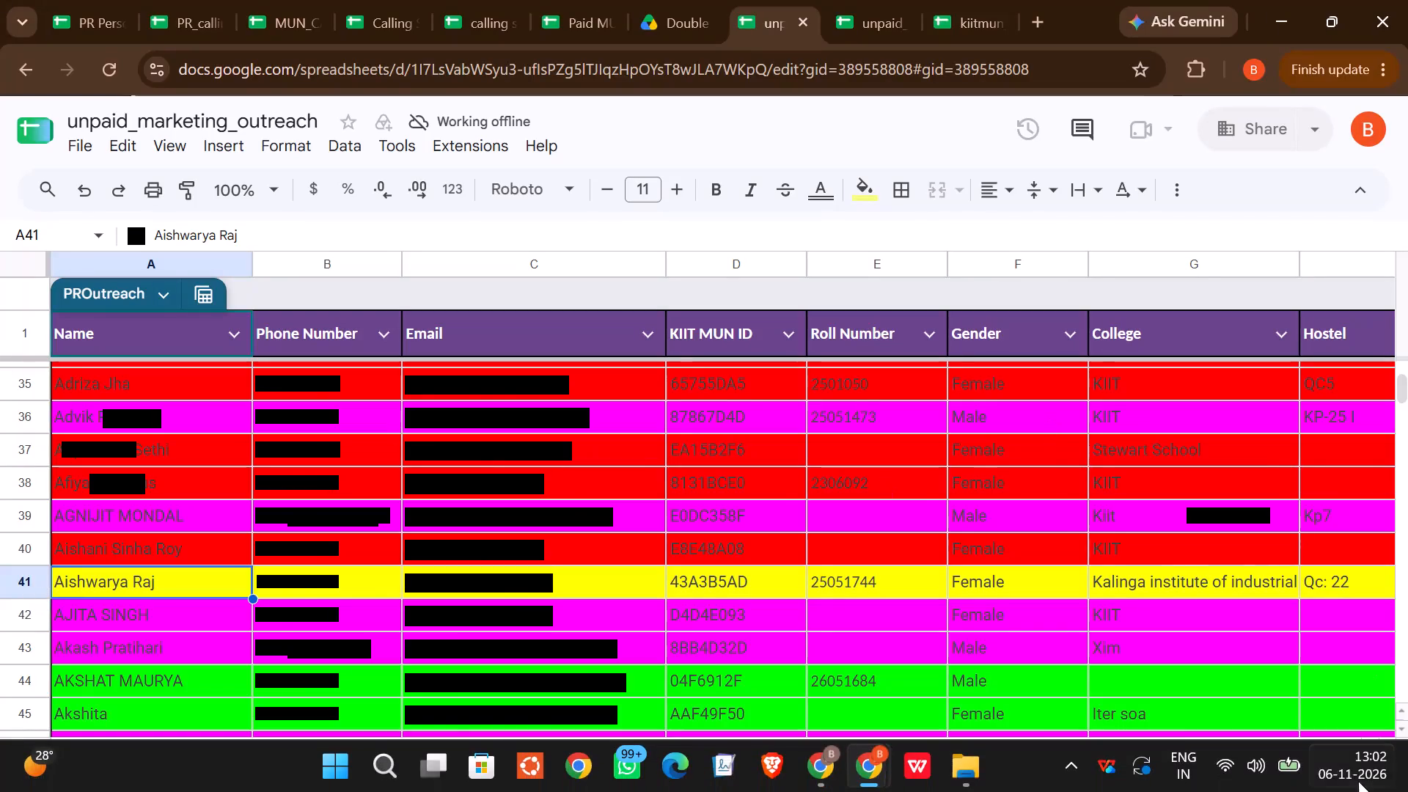
Show the hidden background app icons in the system tray.
{"action": "left_click", "coordinate": [1071, 774]}
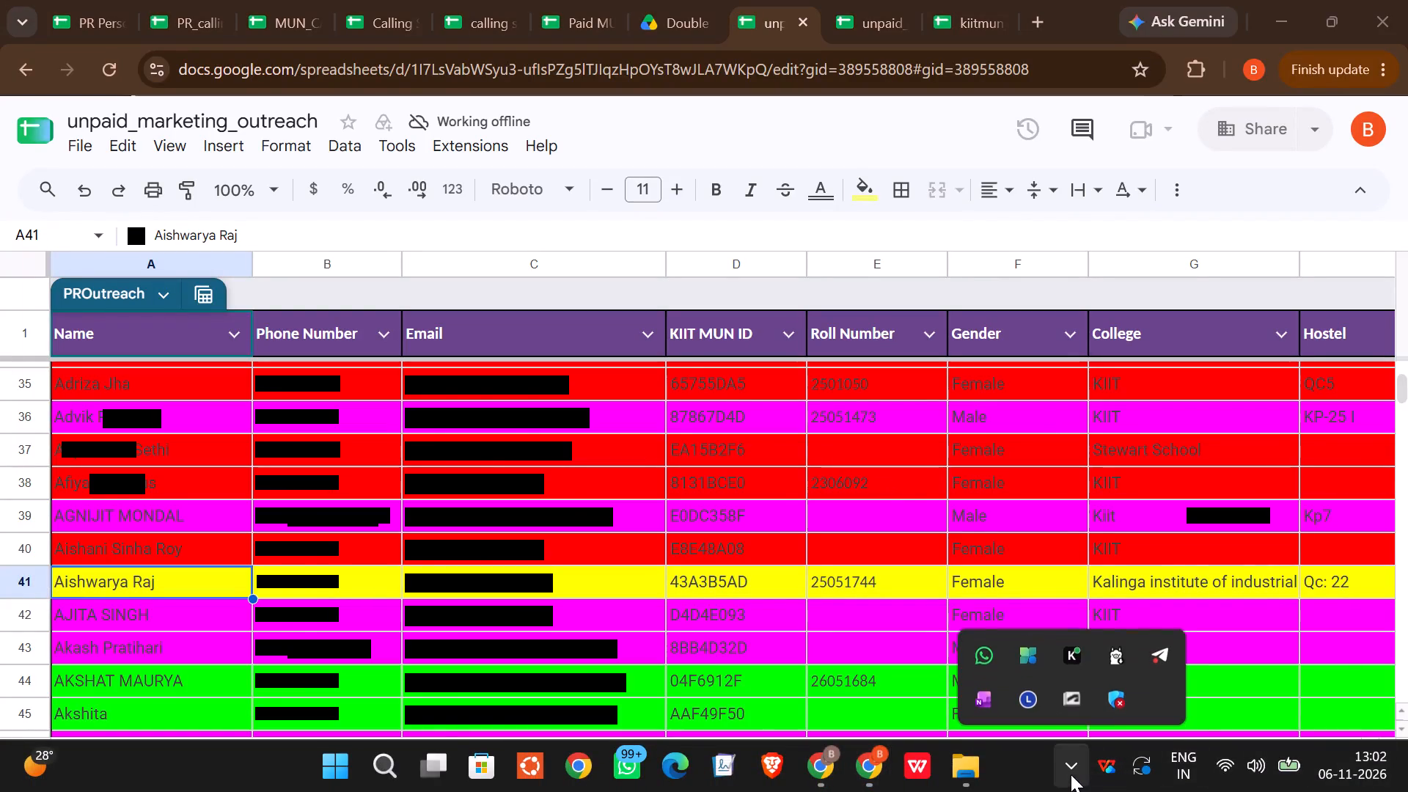
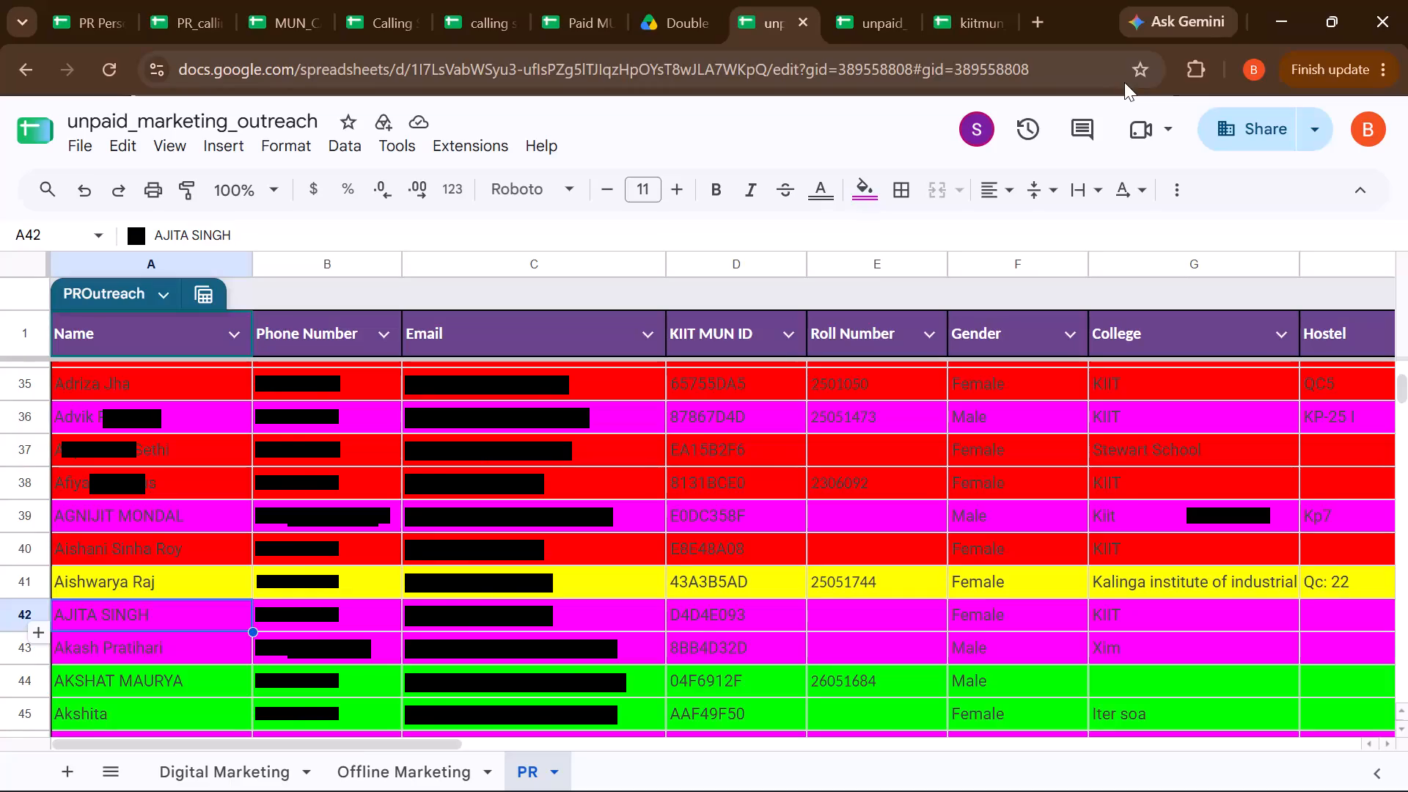
Review row 42's outreach status, follow-up date, remarks and phone number in the PR sheet.
{"action": "key", "text": "Right"}
{"action": "key", "text": "Right"}
{"action": "key", "text": "Right"}
{"action": "key", "text": "Right"}
{"action": "key", "text": "Right"}
{"action": "key", "text": "Right"}
{"action": "key", "text": "Right"}
{"action": "key", "text": "Right"}
{"action": "key", "text": "Right"}
{"action": "key", "text": "Right"}
{"action": "key", "text": "Right"}
{"action": "key", "text": "Right"}
{"action": "key", "text": "Right"}
{"action": "key", "text": "Right"}
{"action": "key", "text": "Right"}
{"action": "key", "text": "Right"}
{"action": "key", "text": "Right"}
{"action": "key", "text": "Left"}
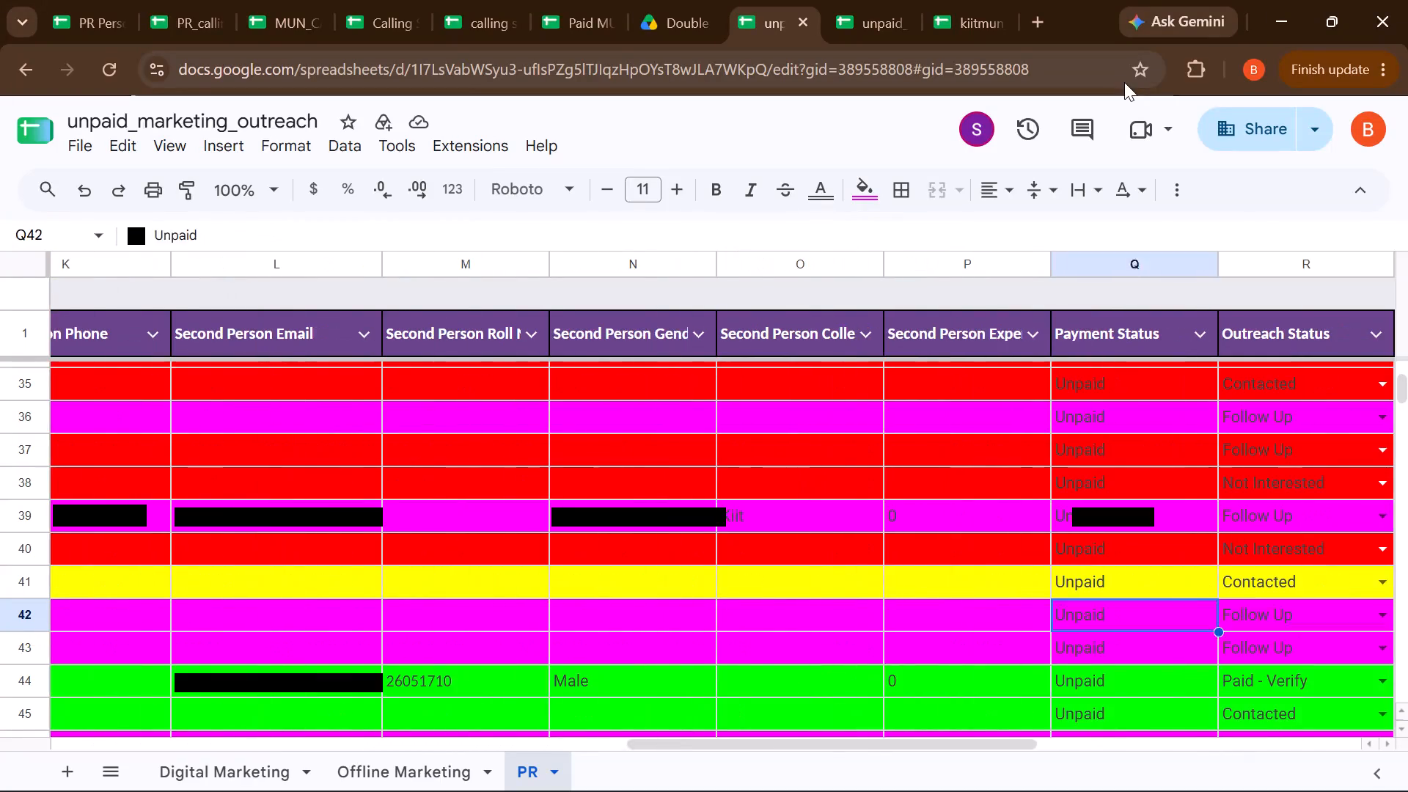
{"action": "key", "text": "Right"}
{"action": "key", "text": "Right"}
{"action": "key", "text": "Right"}
{"action": "key", "text": "Right"}
{"action": "key", "text": "Right"}
{"action": "key", "text": "Left"}
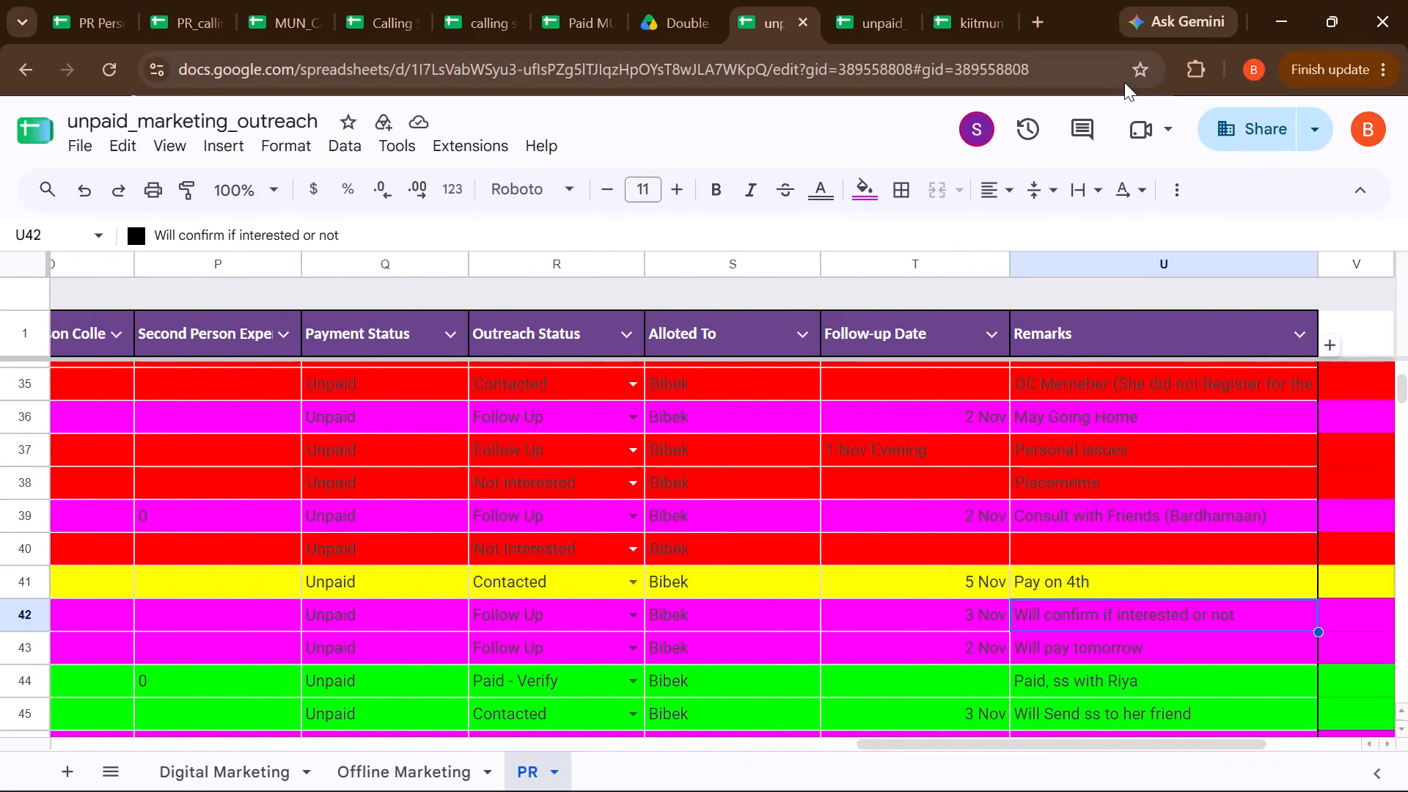
{"action": "key", "text": "Left"}
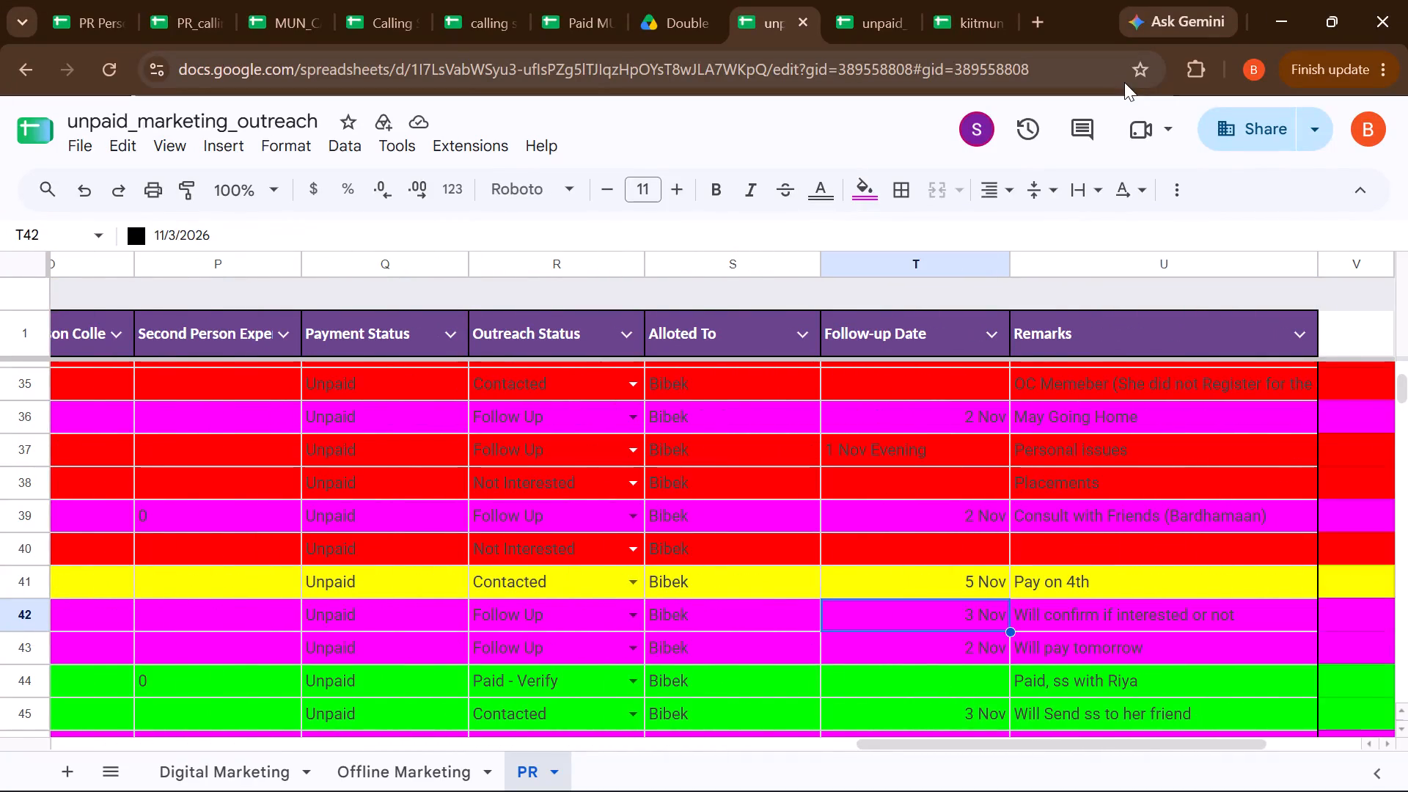
{"action": "key", "text": "Right"}
{"action": "key", "text": "Right"}
{"action": "key", "text": "Right"}
{"action": "key", "text": "Left"}
{"action": "key", "text": "Left"}
{"action": "key", "text": "Left"}
{"action": "key", "text": "Left"}
{"action": "key", "text": "Left"}
{"action": "key", "text": "Left"}
{"action": "key", "text": "Left"}
{"action": "key", "text": "Left"}
{"action": "key", "text": "Left"}
{"action": "key", "text": "Left"}
{"action": "key", "text": "Left"}
{"action": "key", "text": "Left"}
{"action": "key", "text": "Left"}
{"action": "key", "text": "Left"}
{"action": "key", "text": "Left"}
{"action": "key", "text": "Left"}
{"action": "key", "text": "Left"}
{"action": "key", "text": "Left"}
{"action": "key", "text": "Left"}
{"action": "key", "text": "Left"}
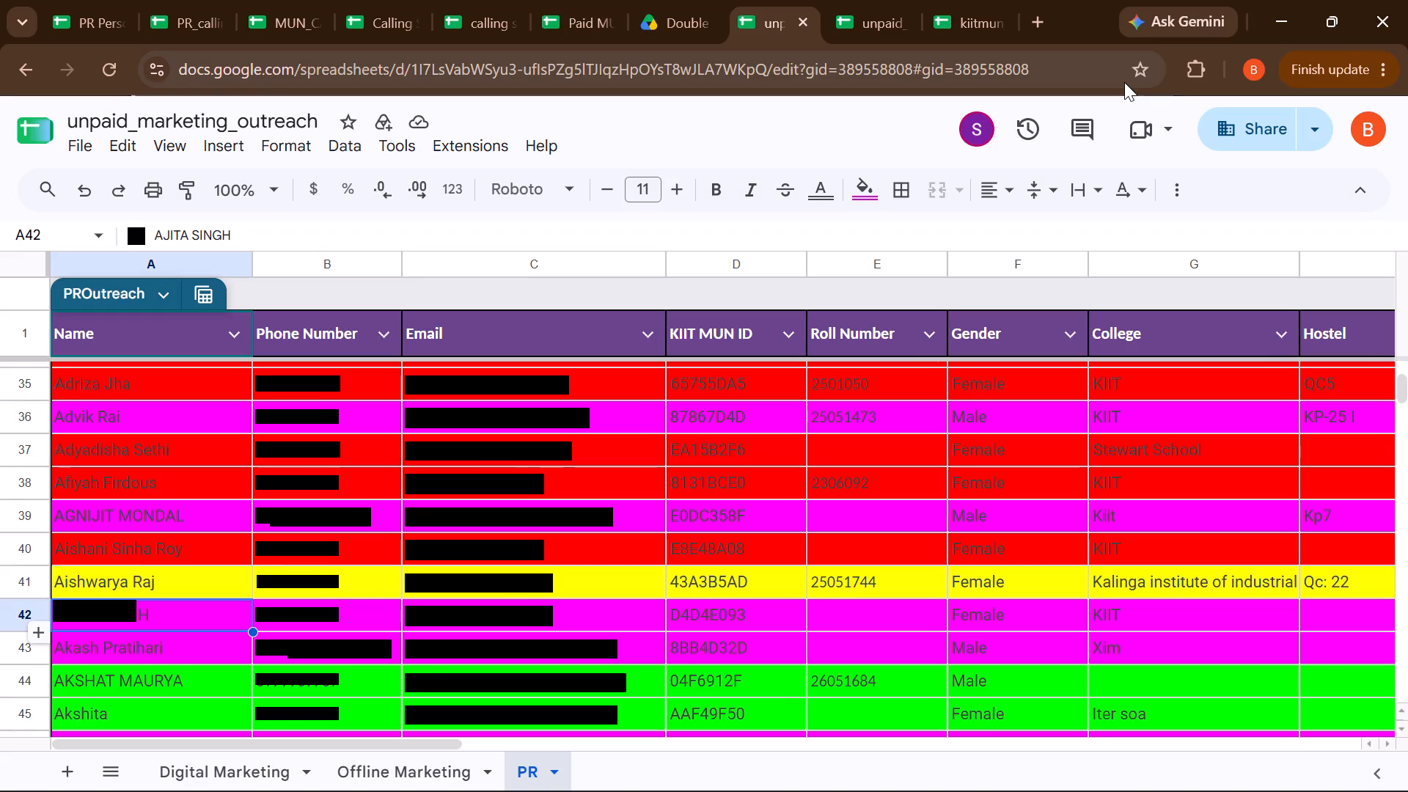
{"action": "key", "text": "Right"}
Fill the whole of row 42 with red.
{"action": "key", "text": "Down"}
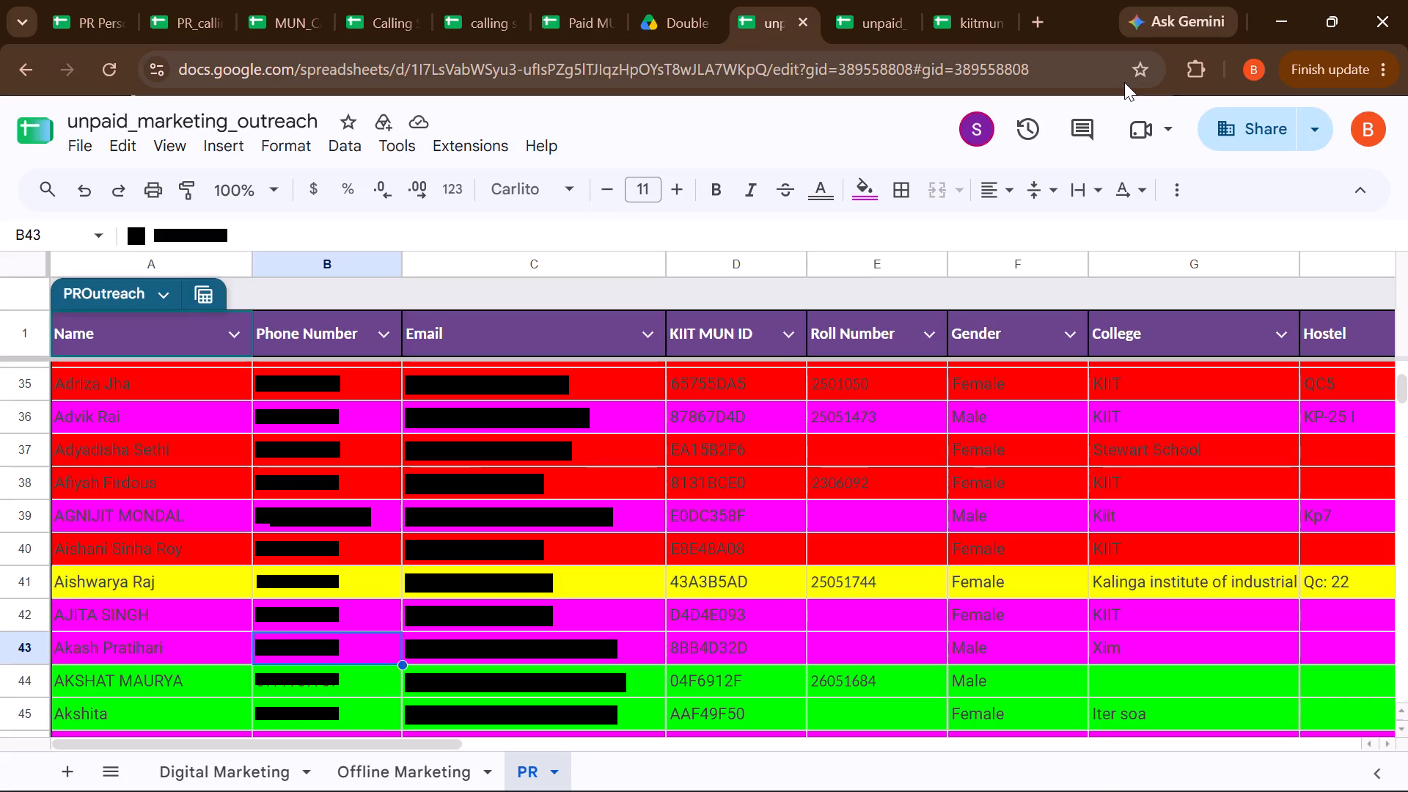
{"action": "left_click", "coordinate": [23, 610]}
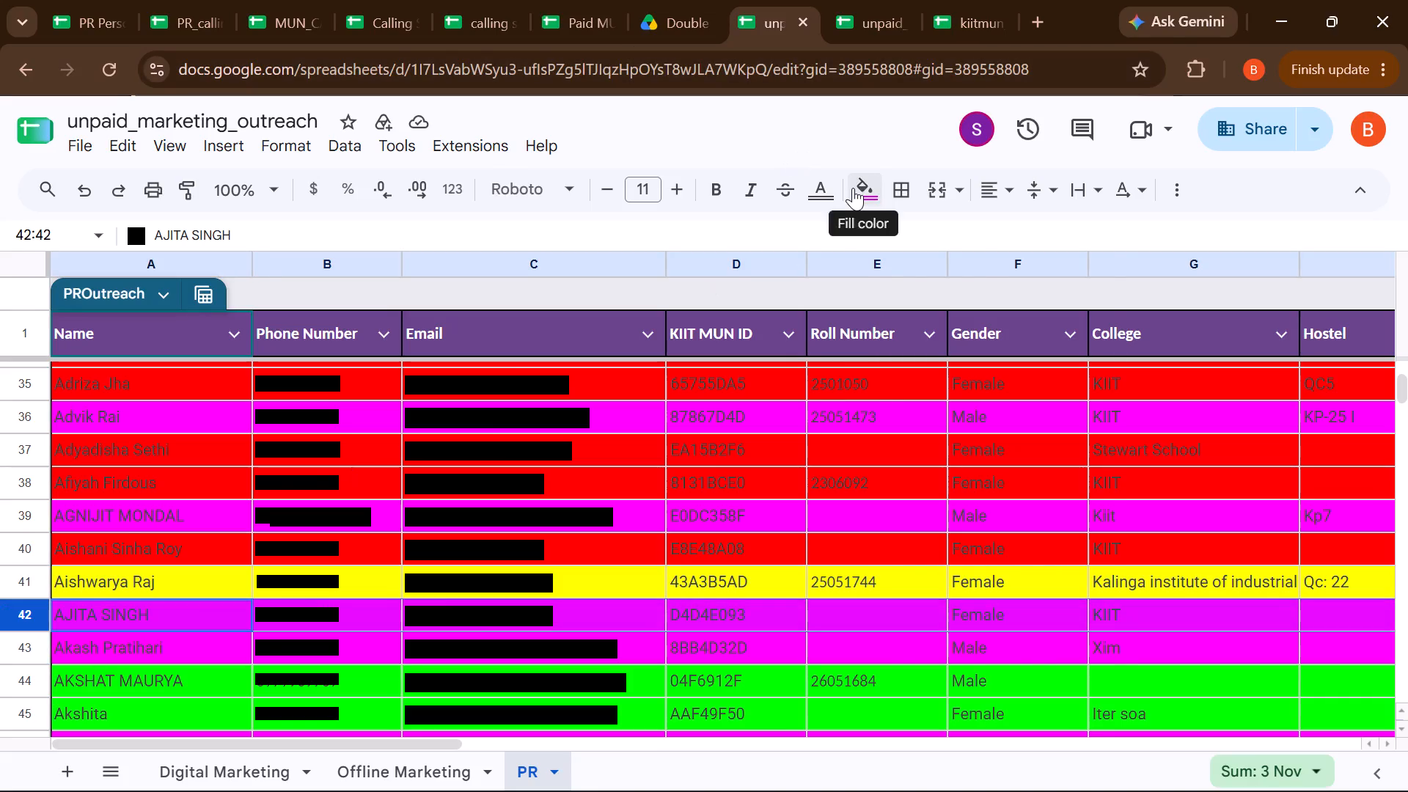
{"action": "left_click", "coordinate": [853, 188]}
{"action": "left_click", "coordinate": [892, 283]}
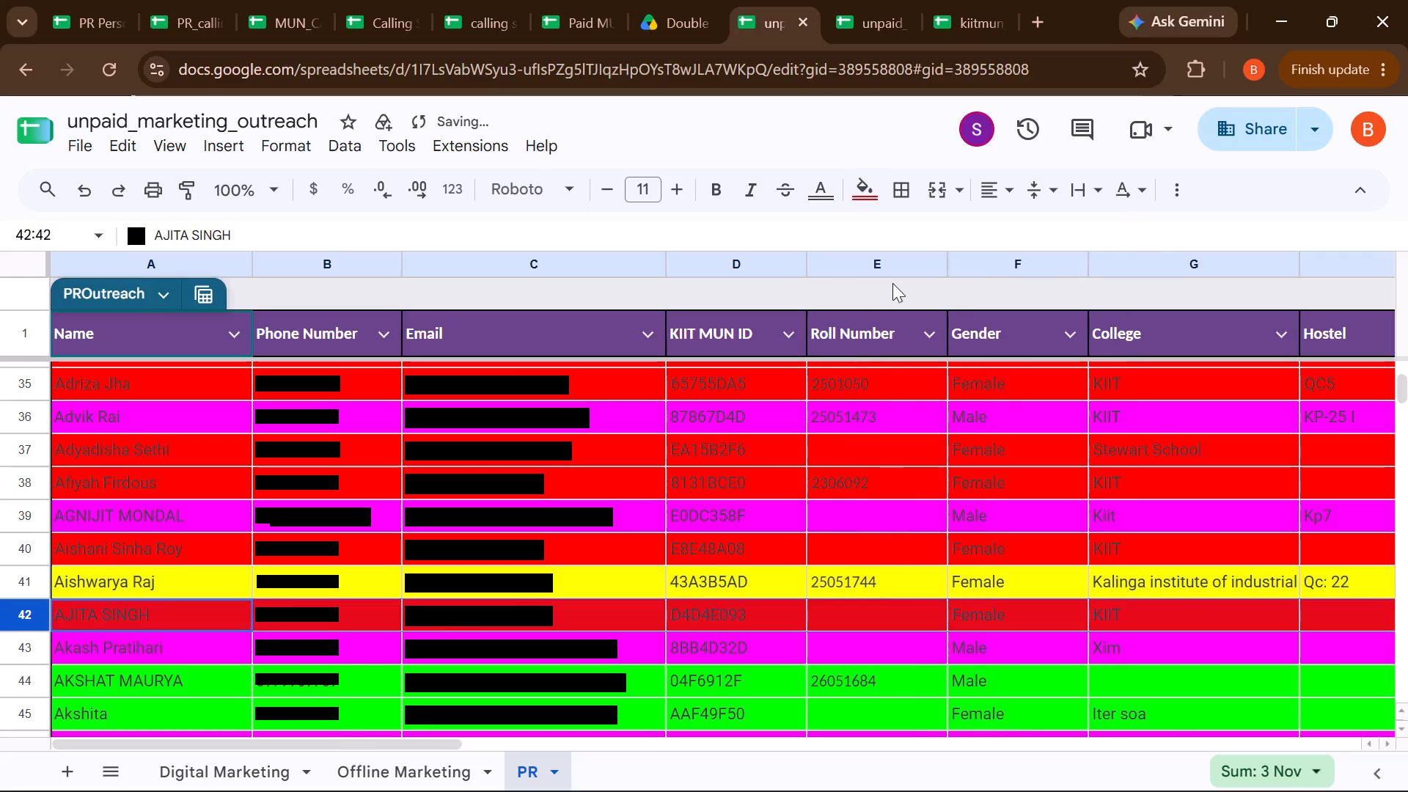
Check the phone number of the contact in row 43 and fill that whole row with red.
{"action": "left_click", "coordinate": [320, 652]}
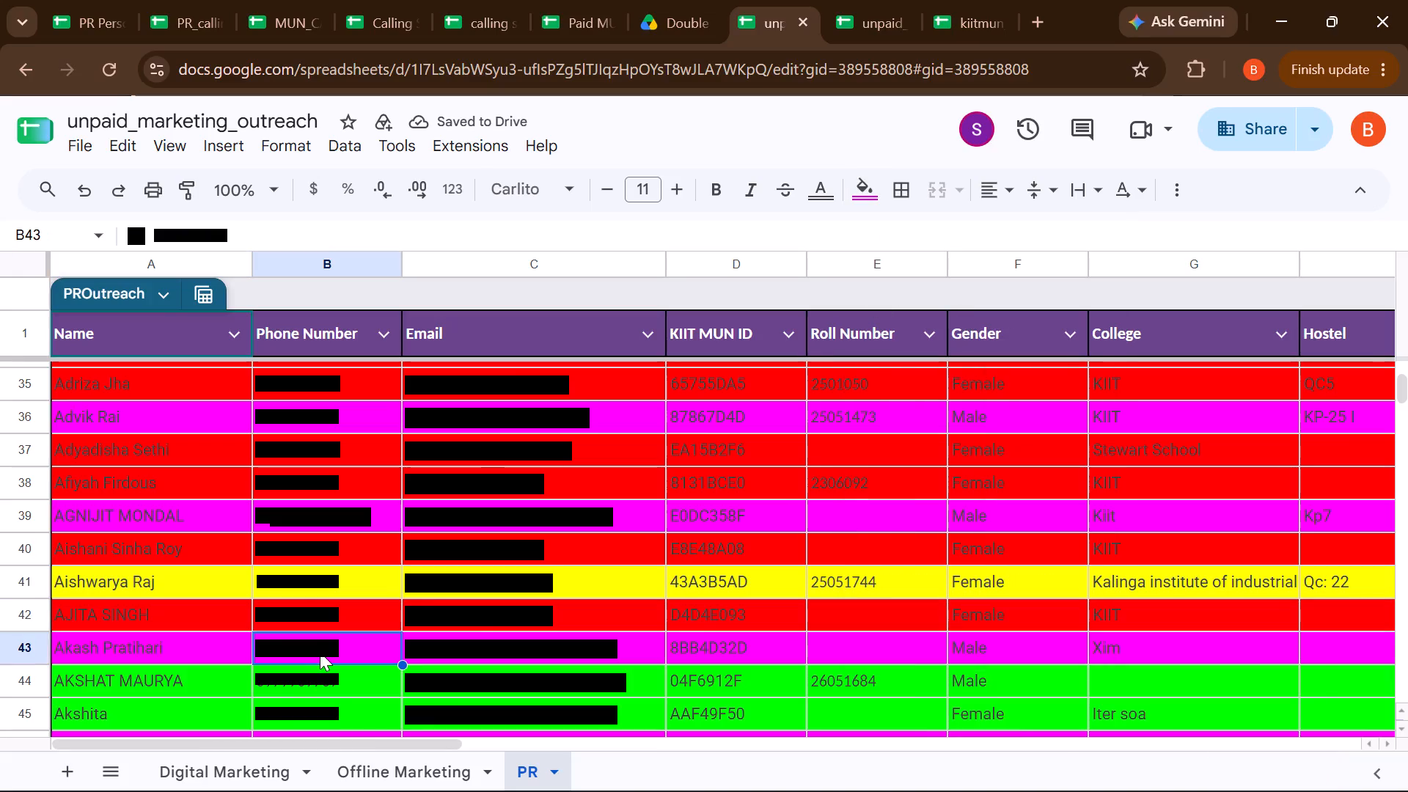
{"action": "left_click", "coordinate": [426, 650]}
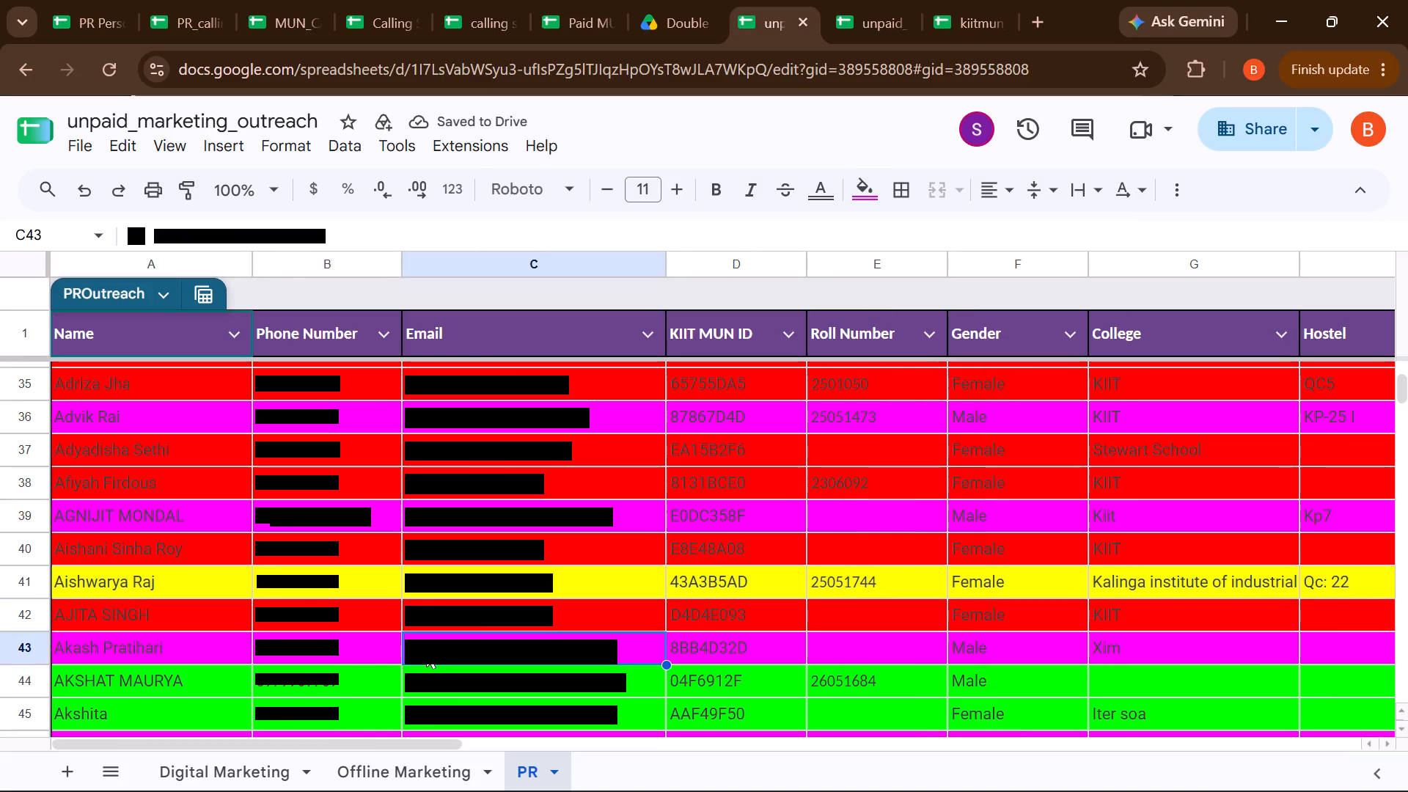
{"action": "left_click", "coordinate": [330, 646]}
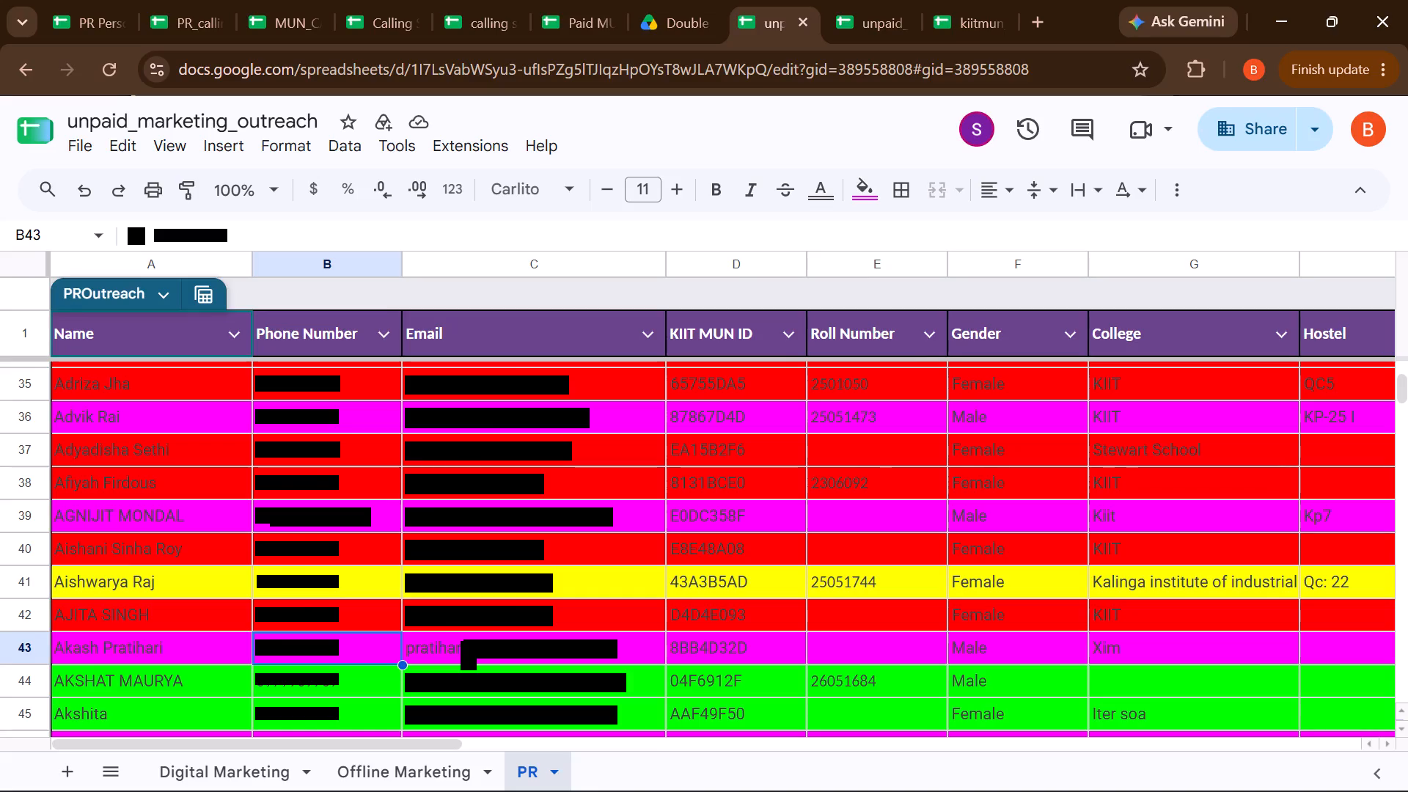
{"action": "key", "text": "Right"}
{"action": "key", "text": "Left"}
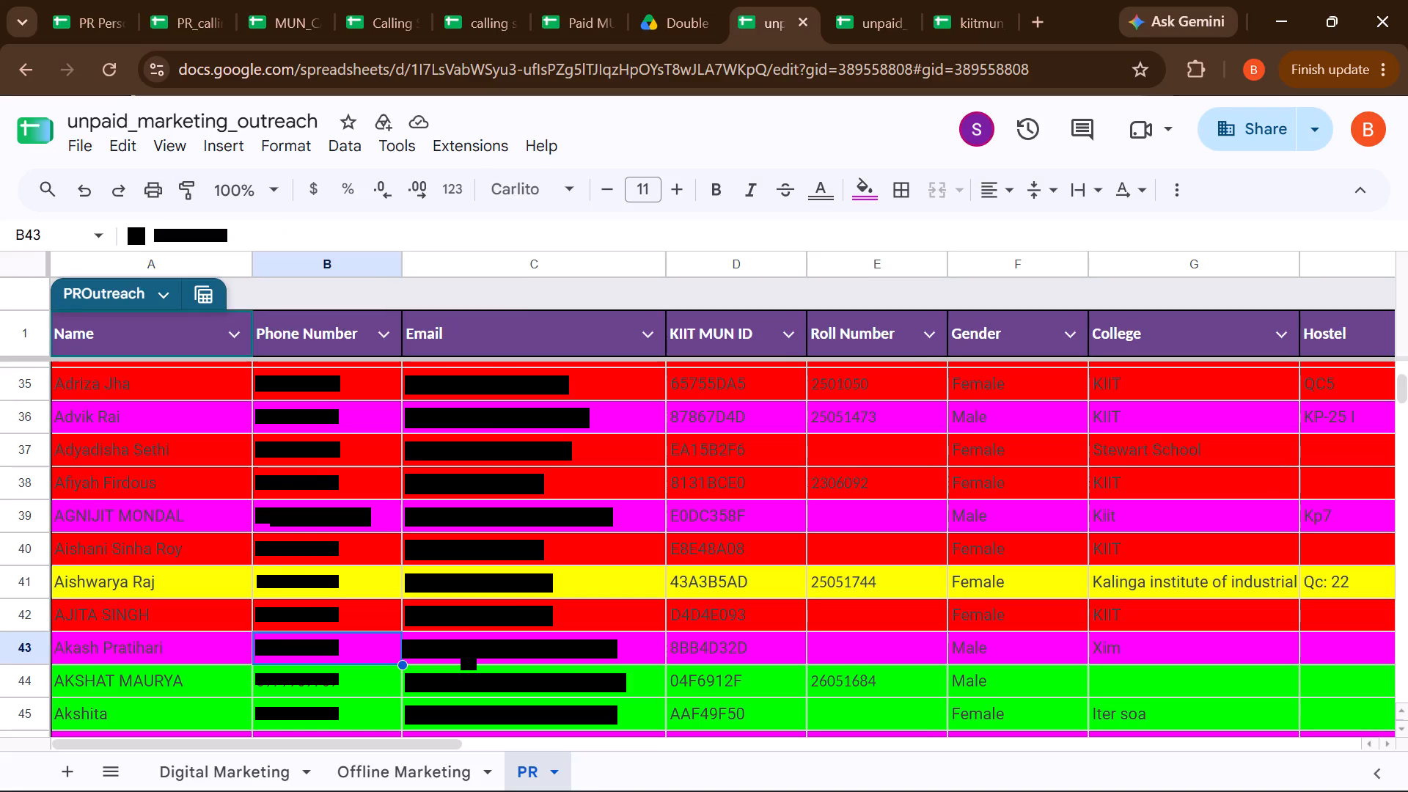
{"action": "key", "text": "Left"}
{"action": "key", "text": "Left"}
{"action": "key", "text": "Left"}
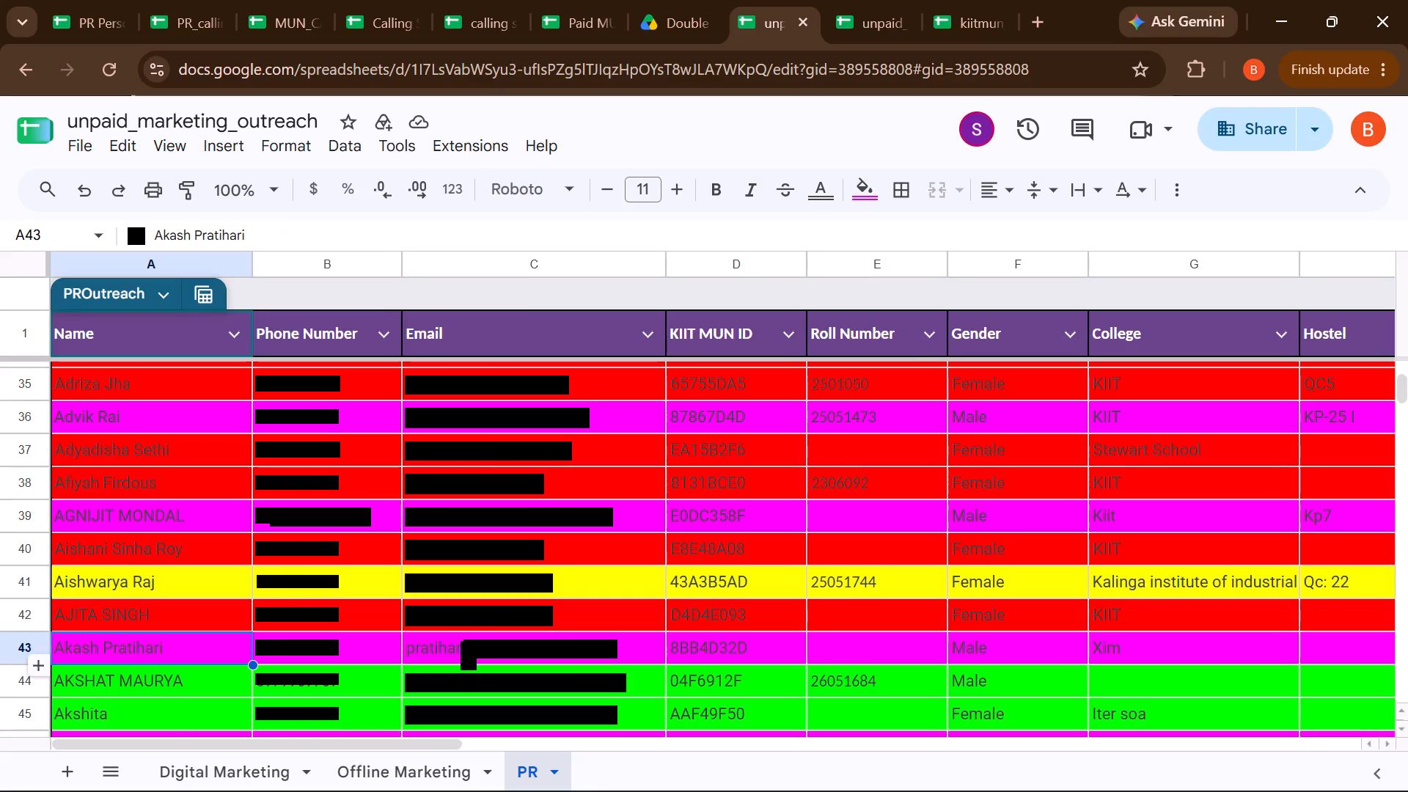
{"action": "left_click", "coordinate": [34, 644]}
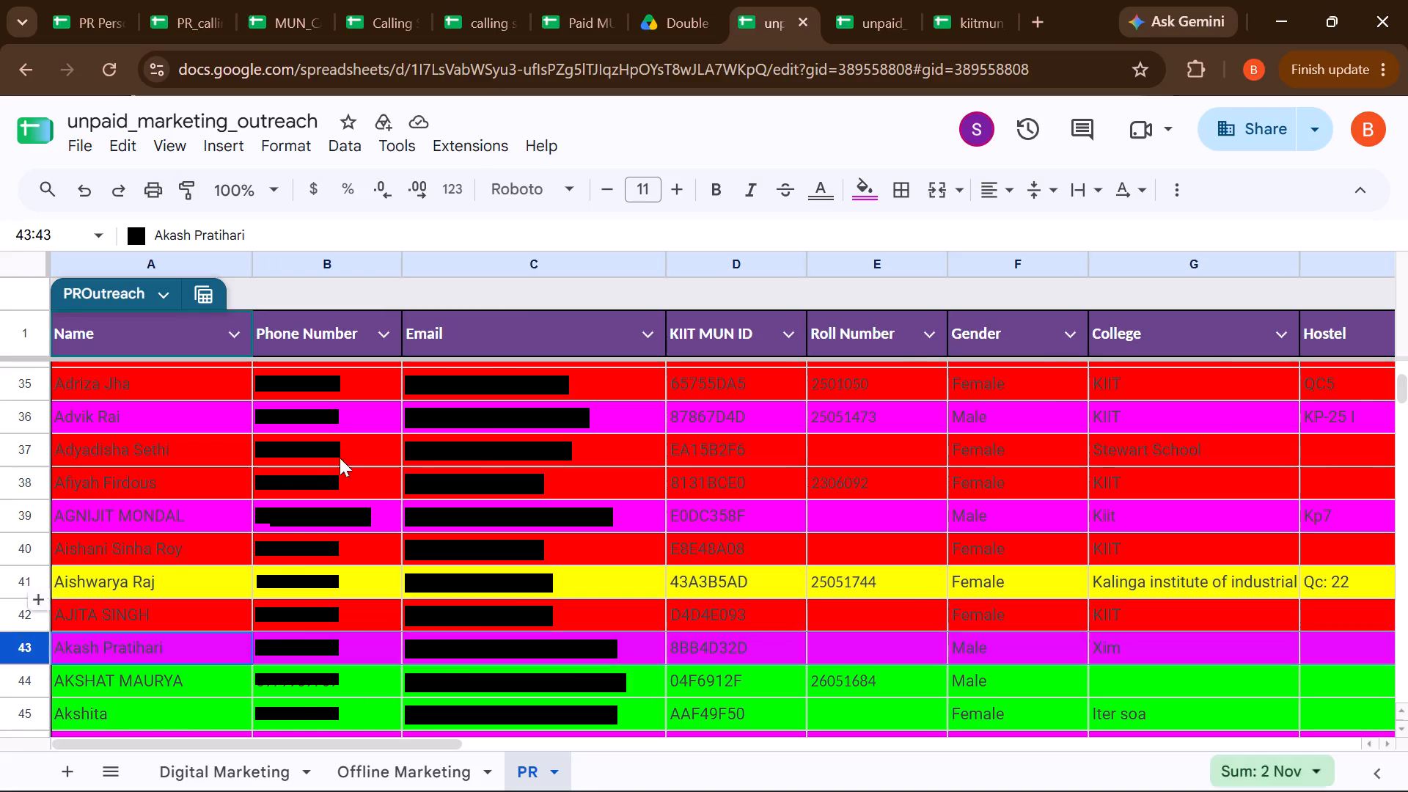
{"action": "left_click", "coordinate": [859, 176]}
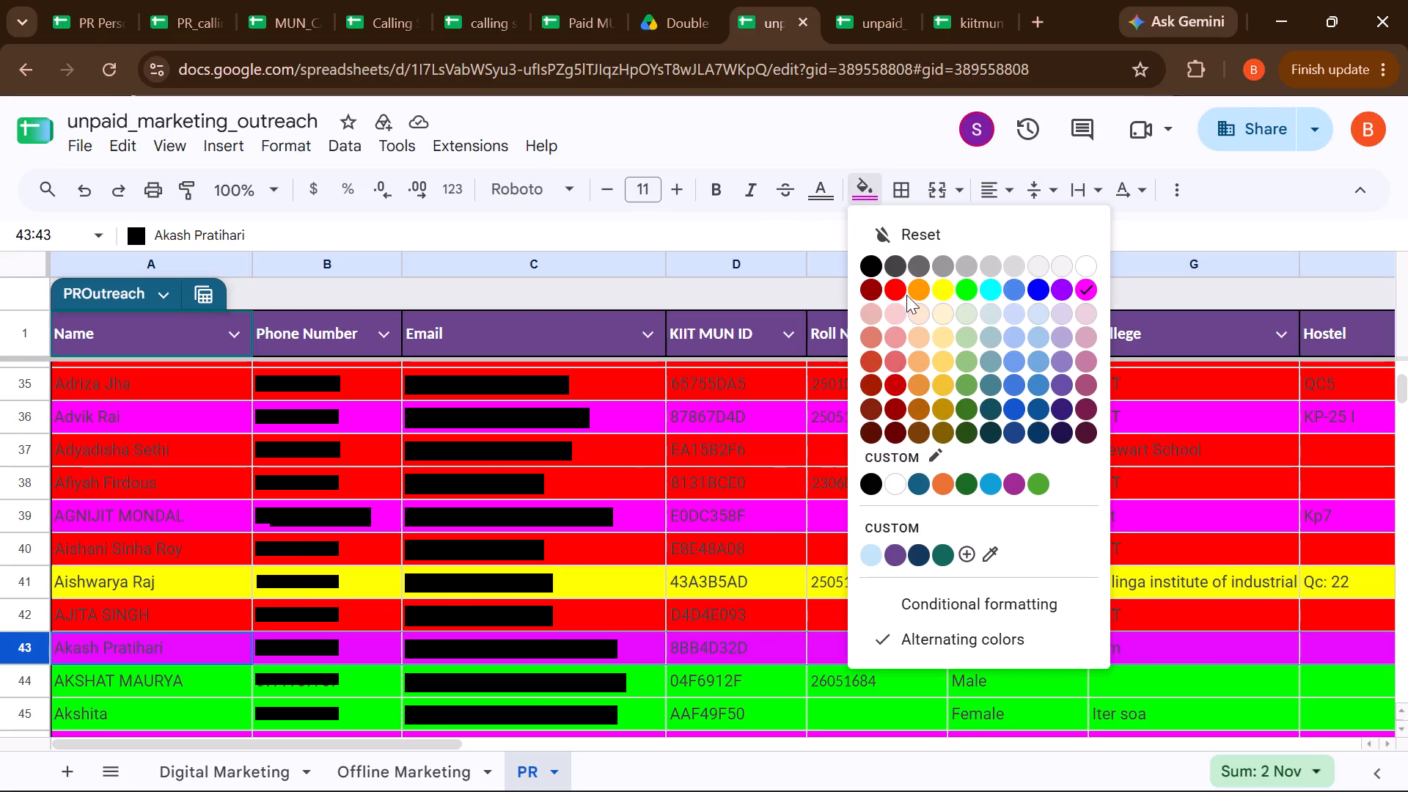
{"action": "left_click", "coordinate": [903, 287]}
Replace the Remarks entry in row 43 with "Not picking up calls".
{"action": "key", "text": "Right"}
{"action": "key", "text": "Right"}
{"action": "key", "text": "Right"}
{"action": "key", "text": "Right"}
{"action": "key", "text": "Right"}
{"action": "key", "text": "Right"}
{"action": "key", "text": "Right"}
{"action": "key", "text": "Right"}
{"action": "key", "text": "Right"}
{"action": "key", "text": "Right"}
{"action": "key", "text": "Right"}
{"action": "key", "text": "Right"}
{"action": "key", "text": "Right"}
{"action": "key", "text": "Right"}
{"action": "key", "text": "Right"}
{"action": "key", "text": "Right"}
{"action": "key", "text": "Right"}
{"action": "key", "text": "Right"}
{"action": "key", "text": "Right"}
{"action": "key", "text": "Right"}
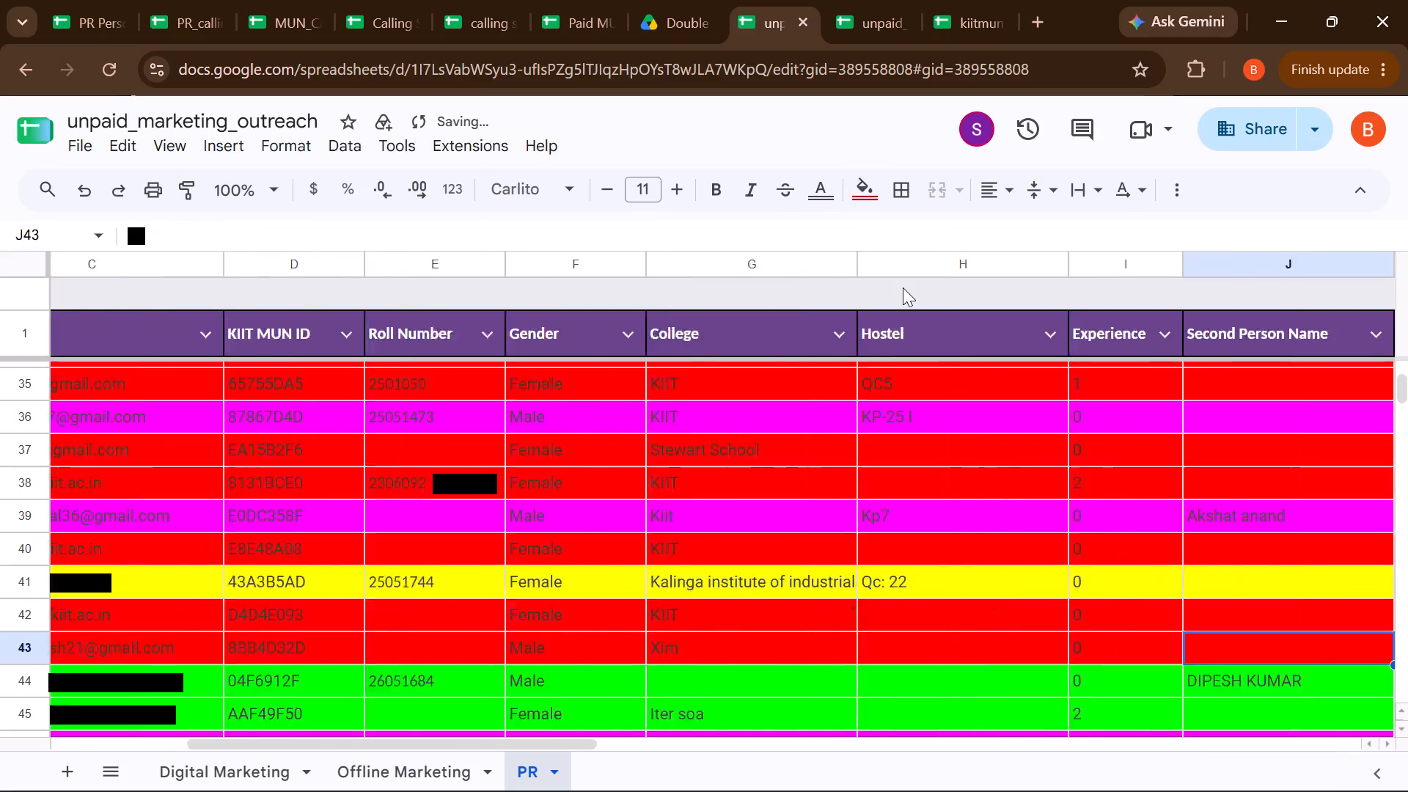
{"action": "key", "text": "Right"}
{"action": "key", "text": "Left"}
{"action": "key", "text": "Left"}
{"action": "key", "text": "Left"}
{"action": "key", "text": "Left"}
{"action": "key", "text": "Left"}
{"action": "key", "text": "Left"}
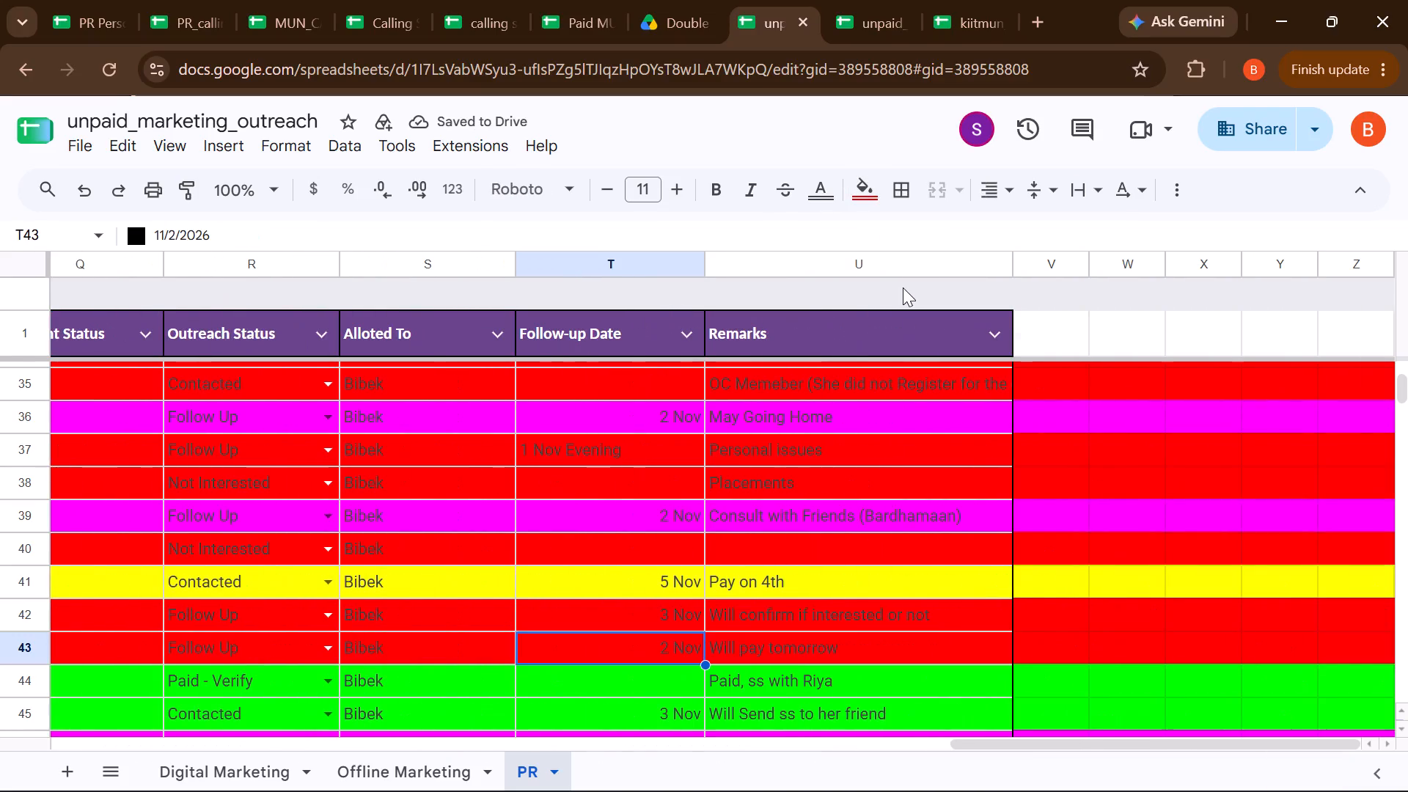
{"action": "key", "text": "Right"}
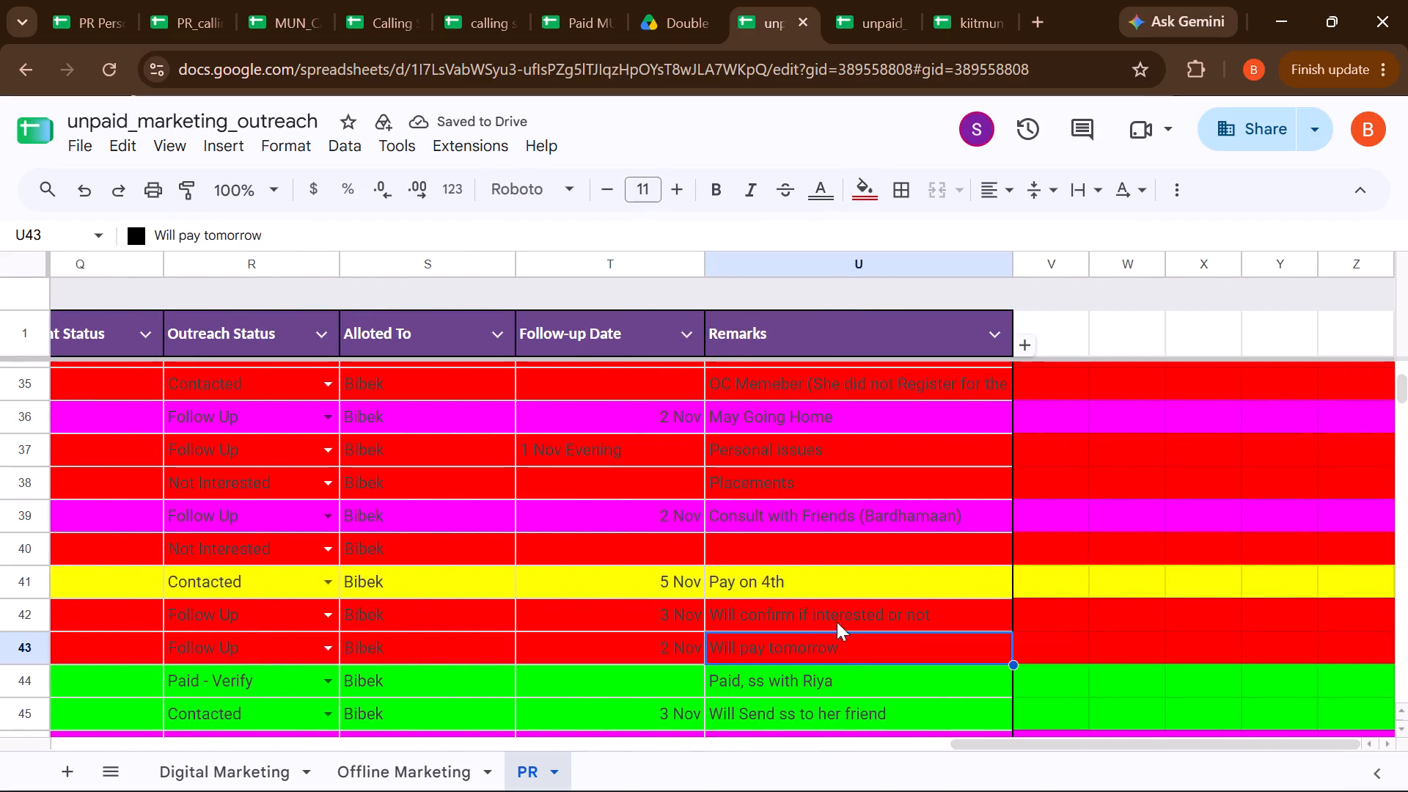
{"action": "triple_click", "coordinate": [847, 642]}
{"action": "key", "text": "BackSpace"}
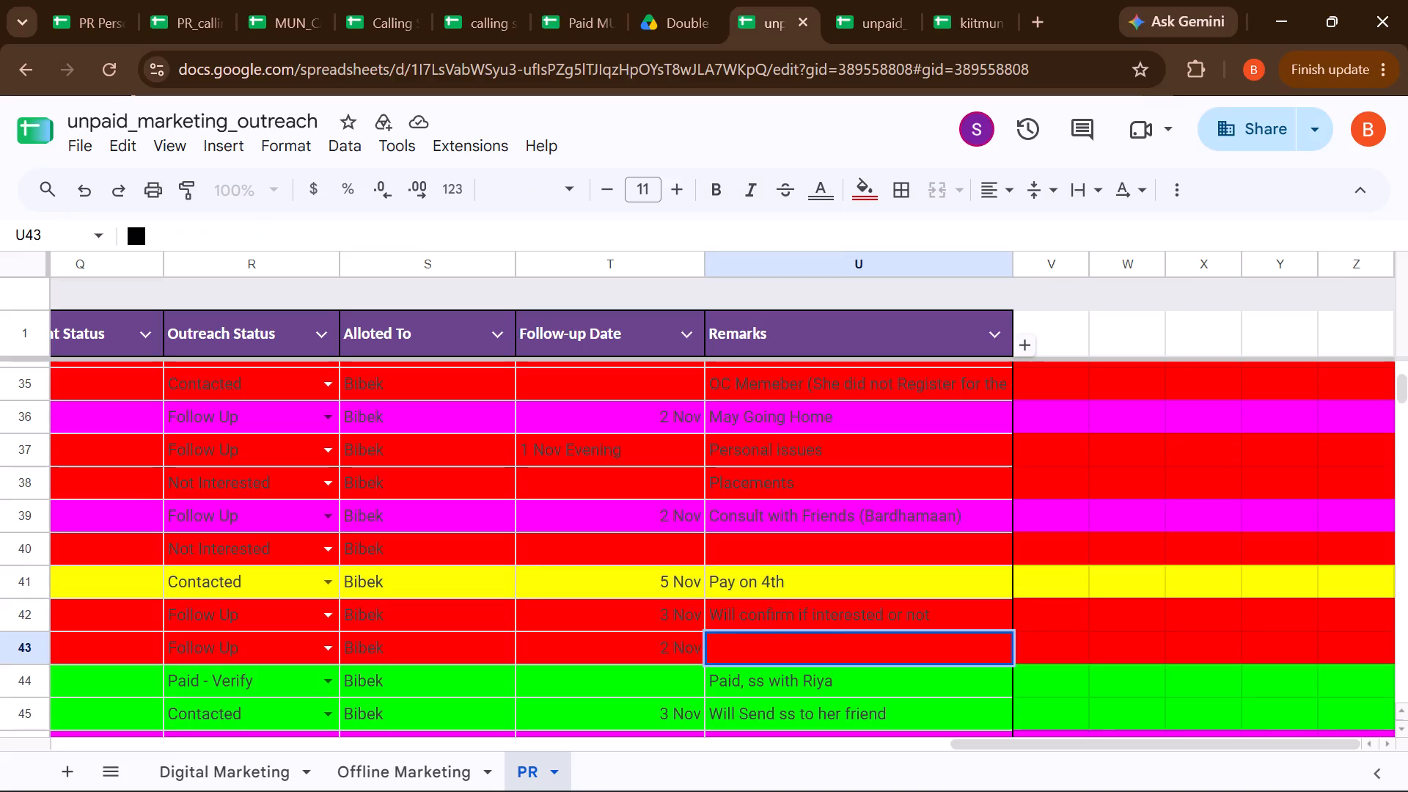
{"action": "type", "text": "No more"}
{"action": "key", "text": "space"}
{"action": "key", "text": "BackSpace"}
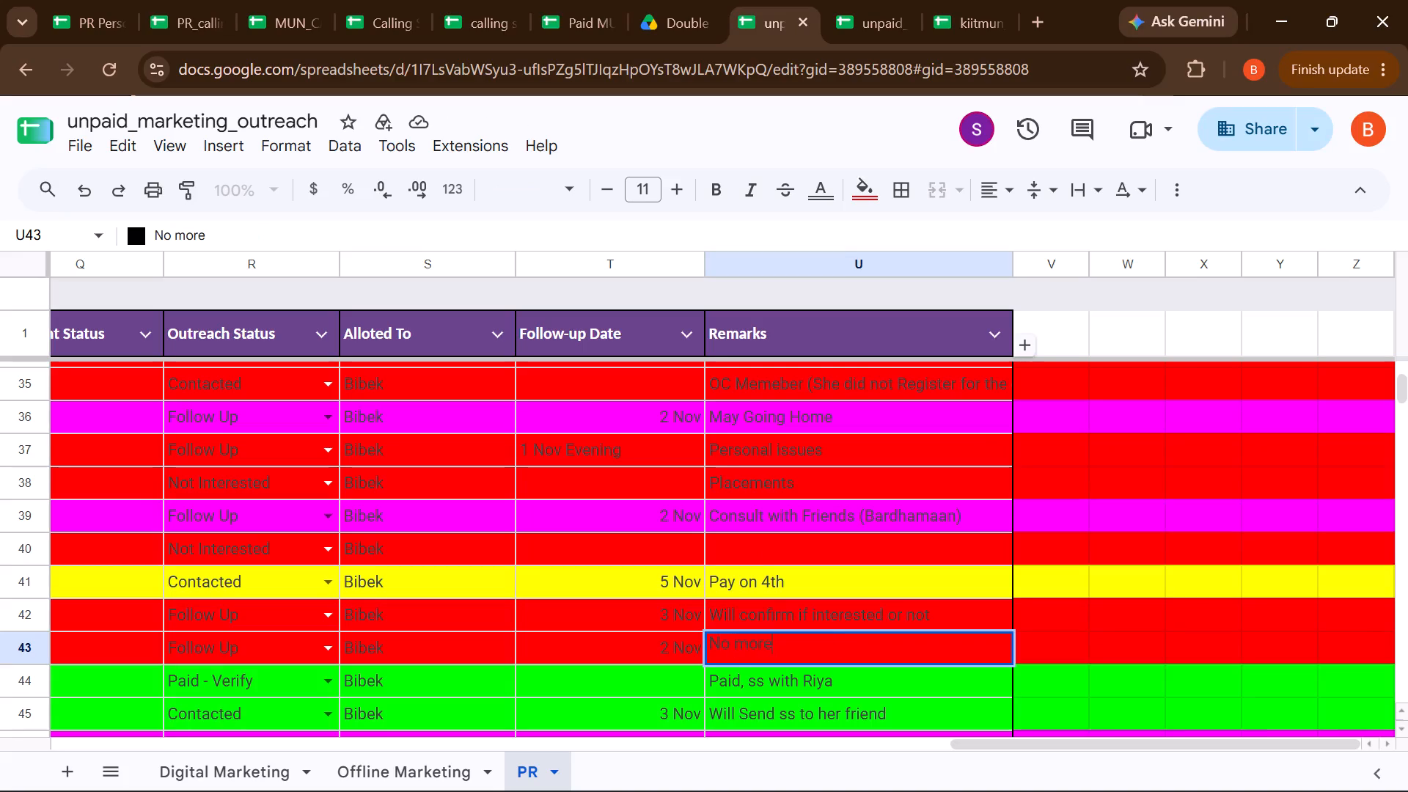
{"action": "key", "text": "BackSpace"}
{"action": "key", "text": "BackSpace"}
{"action": "key", "text": "BackSpace"}
{"action": "key", "text": "BackSpace"}
{"action": "key", "text": "BackSpace"}
{"action": "key", "text": "BackSpace"}
{"action": "type", "text": "ot picking"}
{"action": "key", "text": "space"}
{"action": "type", "text": "up calls"}
{"action": "key", "text": "Return"}
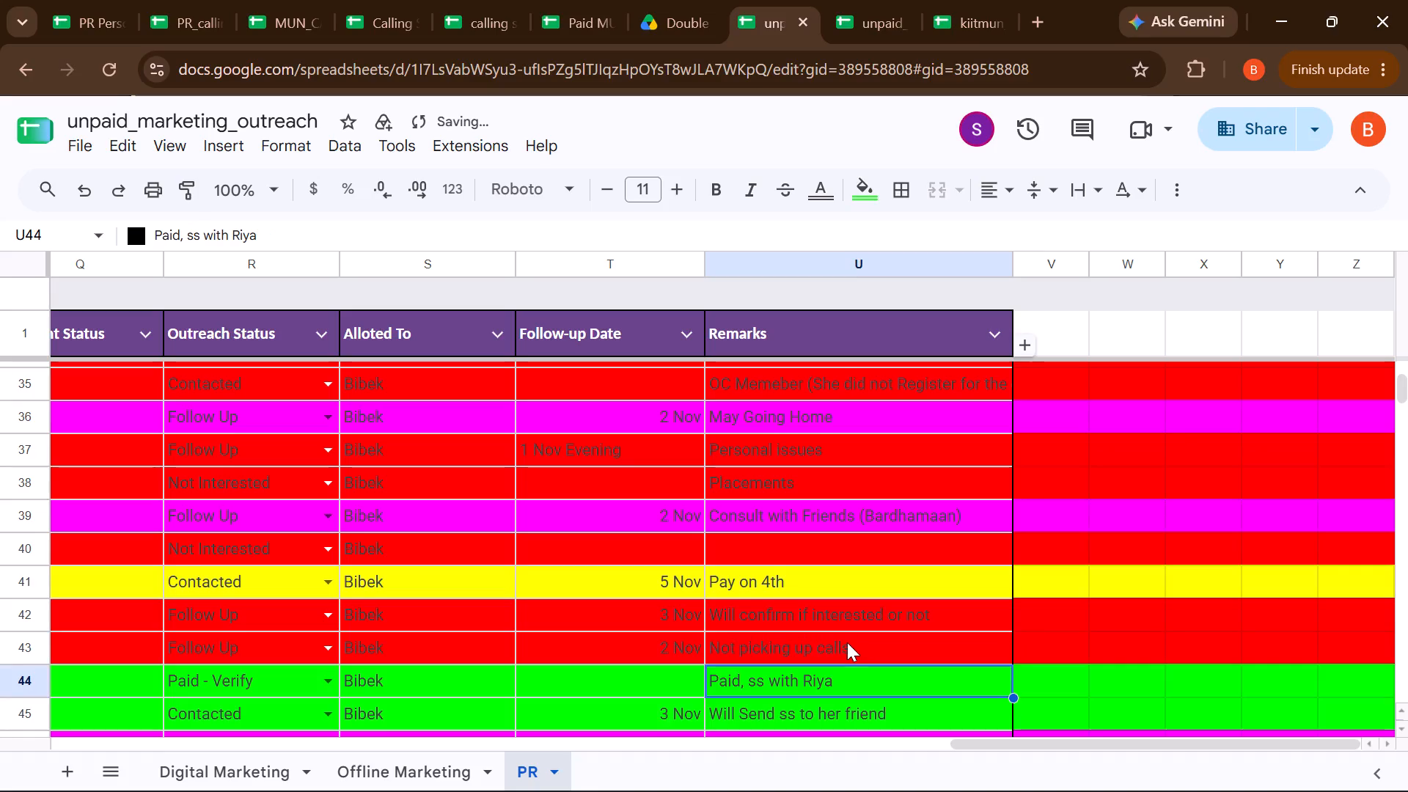
Copy the "Not picking up calls" remark from row 43 into the empty Remarks cell of row 40.
{"action": "key", "text": "Up"}
{"action": "key", "text": "Up"}
{"action": "key", "text": "Up"}
{"action": "key", "text": "Up"}
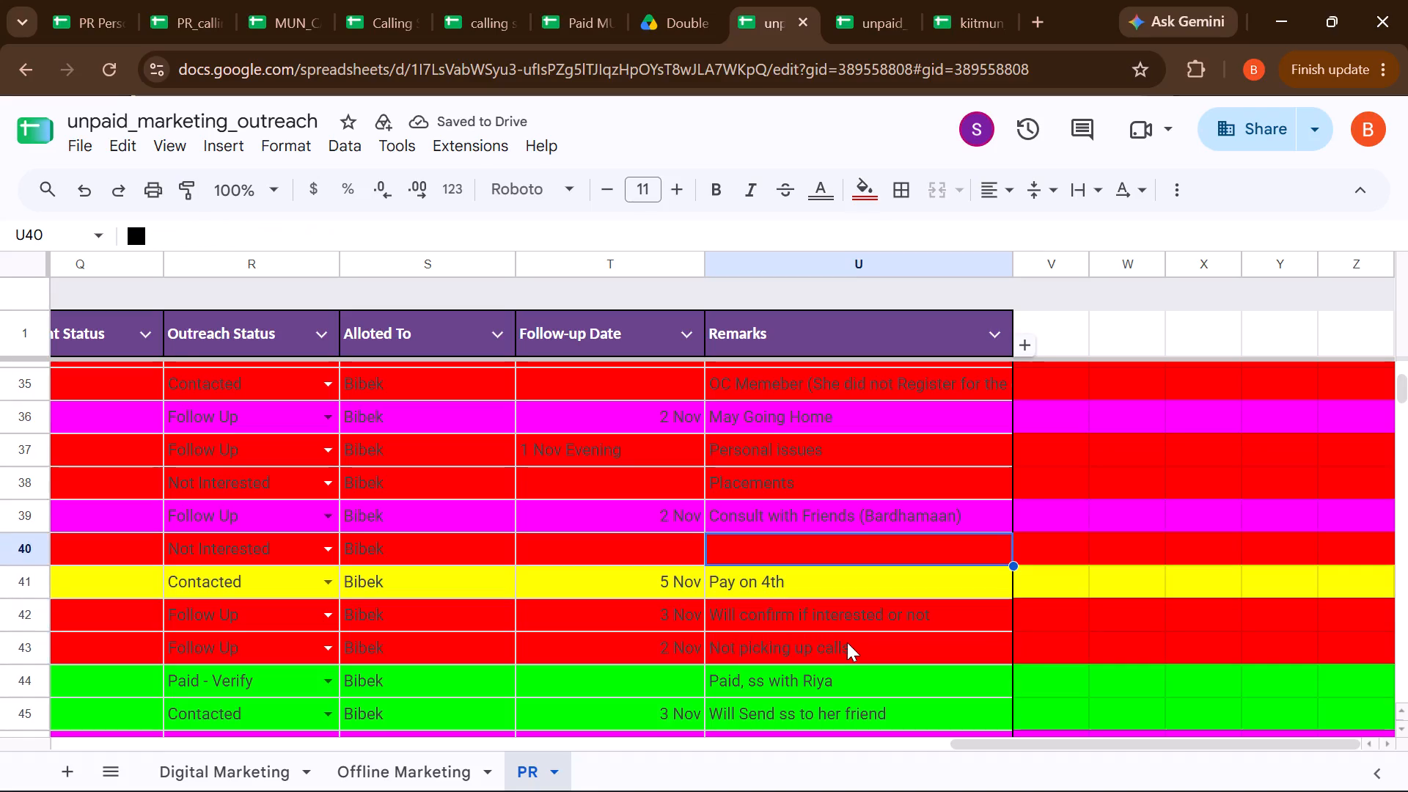
{"action": "key", "text": "Down"}
{"action": "key", "text": "Down"}
{"action": "key", "text": "Down"}
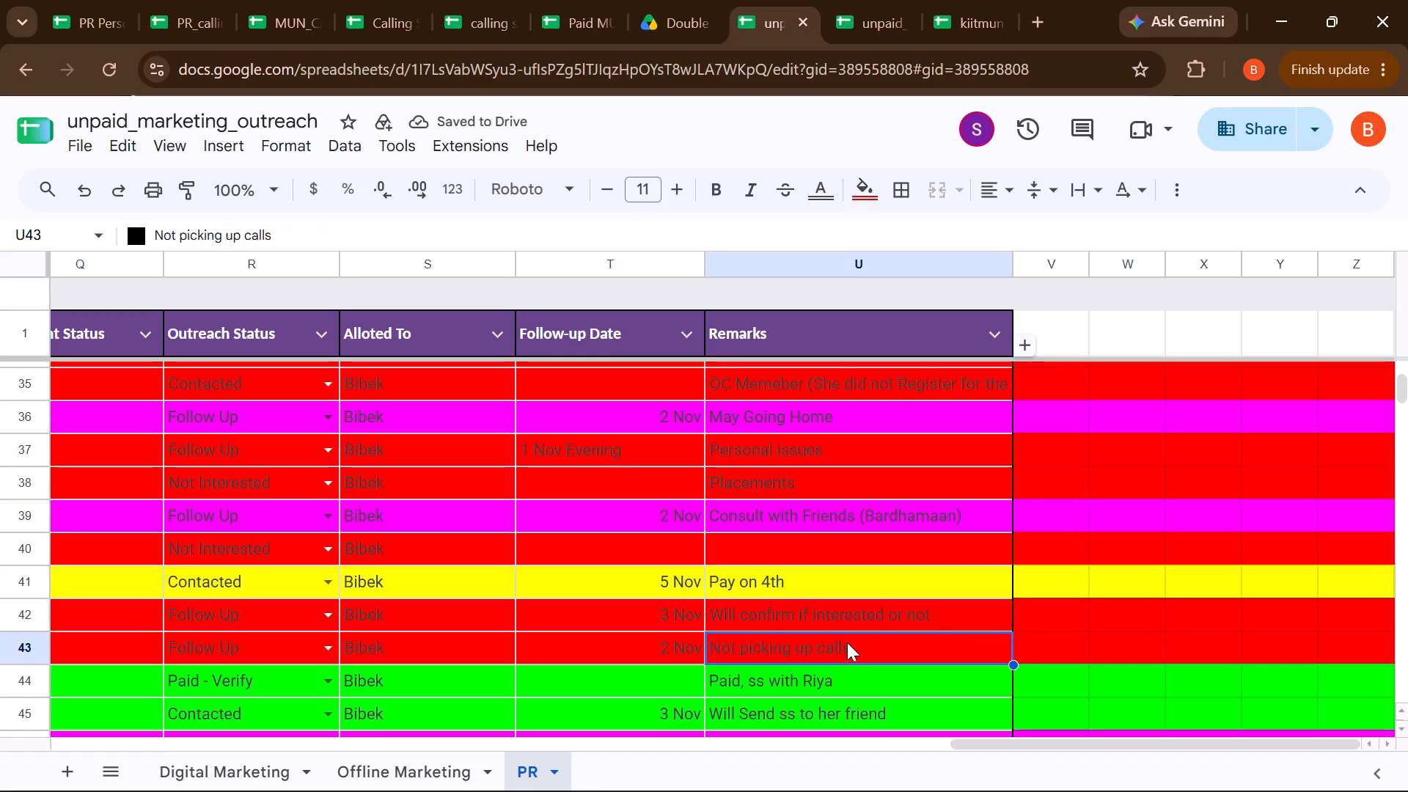
{"action": "key", "text": "ctrl+c"}
{"action": "key", "text": "Up"}
{"action": "key", "text": "Up"}
{"action": "key", "text": "Up"}
{"action": "key", "text": "ctrl+v"}
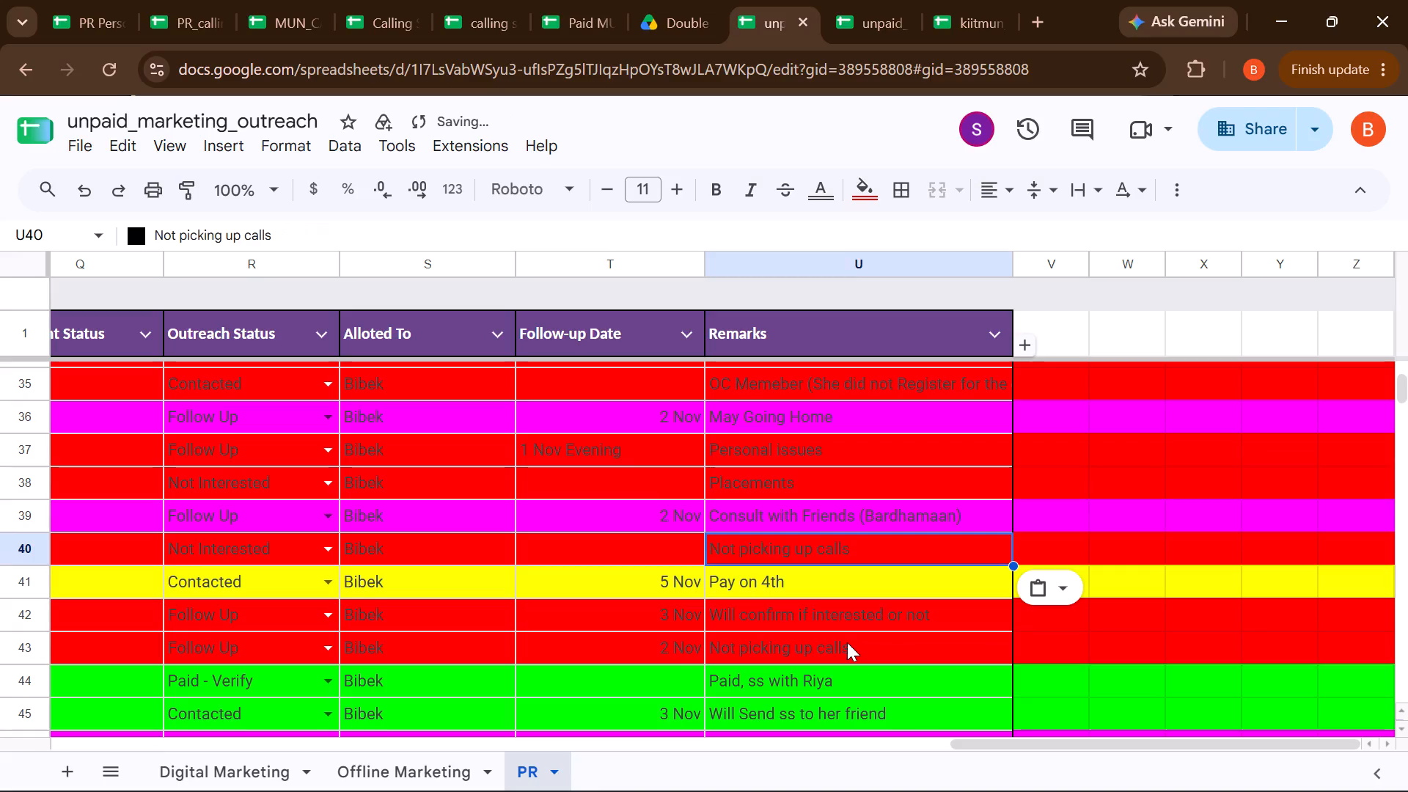
Go to the contact in row 46 and review that record through its Outreach Status, Follow-up Date and Remarks.
{"action": "key", "text": "Down"}
{"action": "key", "text": "Left"}
{"action": "key", "text": "Left"}
{"action": "key", "text": "Left"}
{"action": "key", "text": "Left"}
{"action": "key", "text": "Left"}
{"action": "key", "text": "Left"}
{"action": "key", "text": "Left"}
{"action": "key", "text": "Left"}
{"action": "key", "text": "Left"}
{"action": "key", "text": "Left"}
{"action": "key", "text": "Left"}
{"action": "key", "text": "Left"}
{"action": "key", "text": "Left"}
{"action": "key", "text": "Left"}
{"action": "key", "text": "Left"}
{"action": "key", "text": "Left"}
{"action": "key", "text": "Left"}
{"action": "key", "text": "Left"}
{"action": "key", "text": "Left"}
{"action": "key", "text": "Left"}
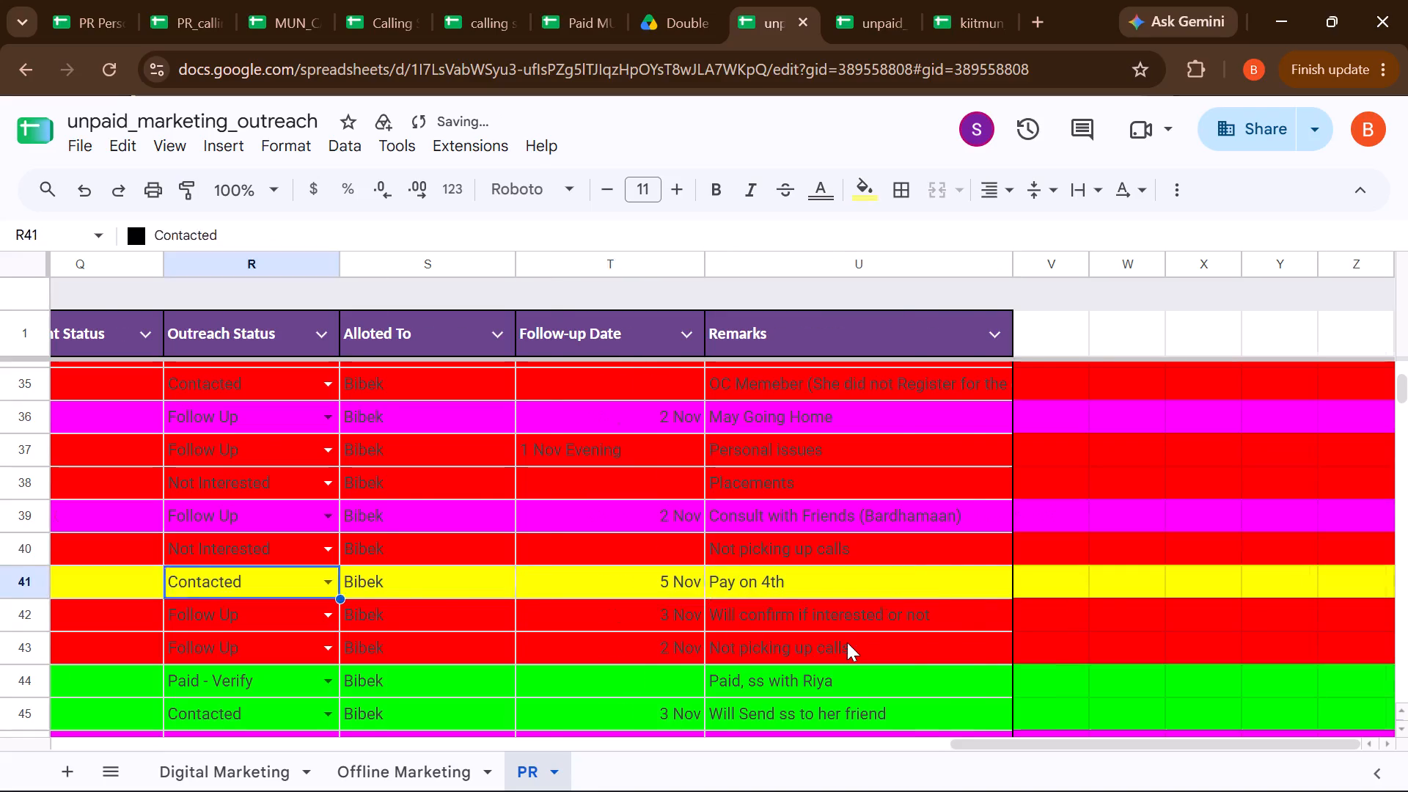
{"action": "key", "text": "Down"}
{"action": "key", "text": "Down"}
{"action": "key", "text": "Down"}
{"action": "key", "text": "Down"}
{"action": "key", "text": "Down"}
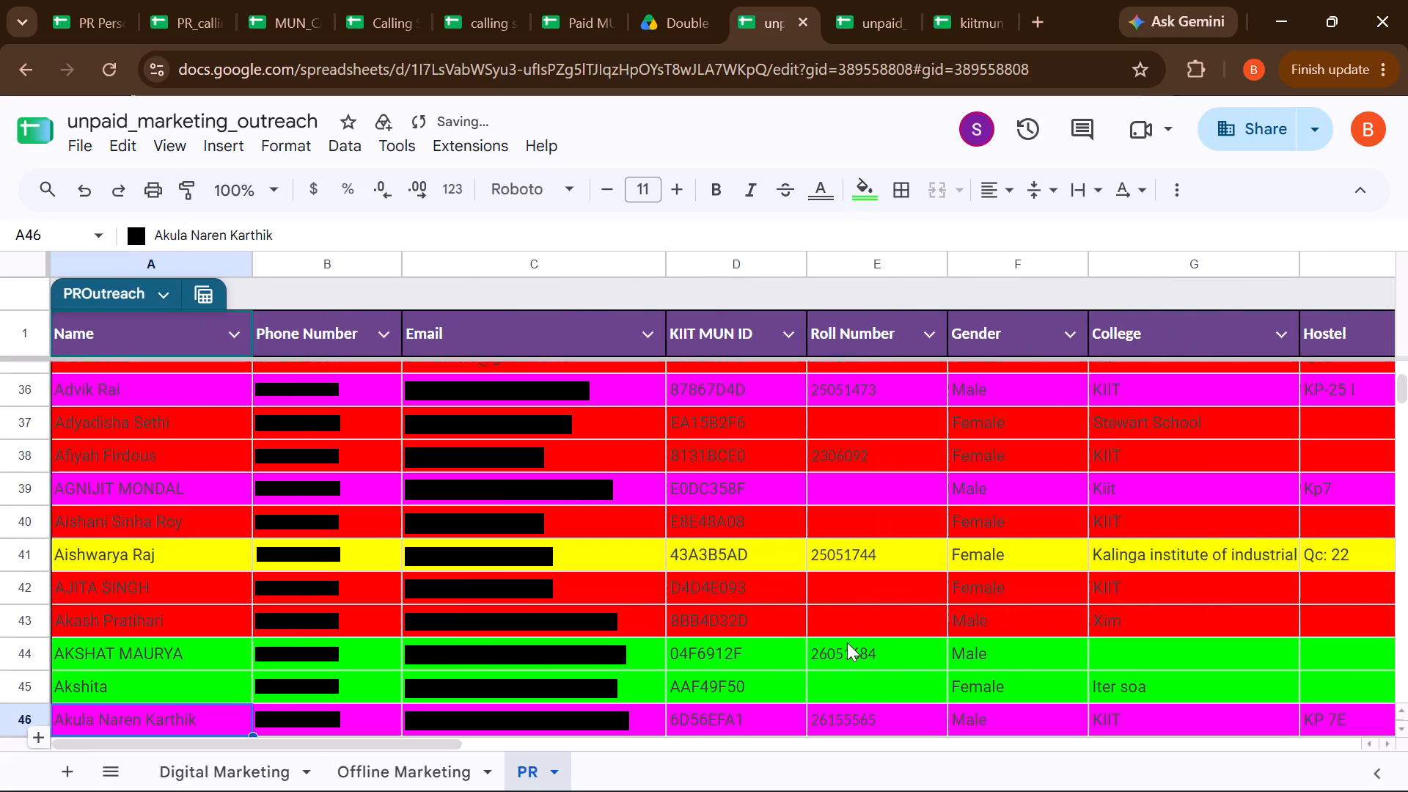
{"action": "key", "text": "Down"}
{"action": "key", "text": "Up"}
{"action": "key", "text": "Right"}
{"action": "key", "text": "Right"}
{"action": "key", "text": "Right"}
{"action": "key", "text": "Right"}
{"action": "key", "text": "Right"}
{"action": "key", "text": "Right"}
{"action": "key", "text": "Right"}
{"action": "key", "text": "Right"}
{"action": "key", "text": "Right"}
{"action": "key", "text": "Right"}
{"action": "key", "text": "Right"}
{"action": "key", "text": "Right"}
{"action": "key", "text": "Right"}
{"action": "key", "text": "Right"}
{"action": "key", "text": "Right"}
{"action": "key", "text": "Right"}
{"action": "key", "text": "Right"}
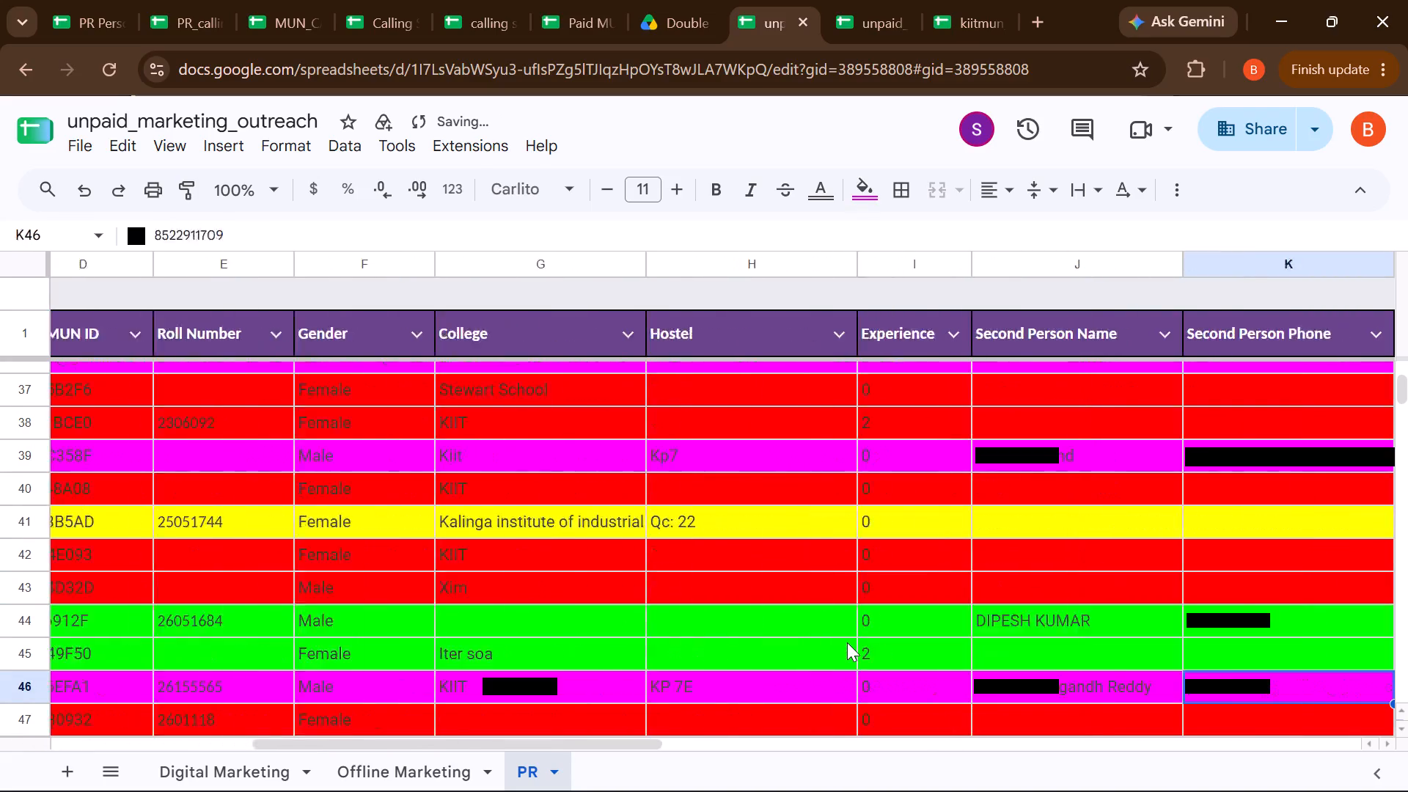
{"action": "key", "text": "Right"}
{"action": "key", "text": "Right"}
{"action": "key", "text": "Right"}
{"action": "key", "text": "Right"}
{"action": "key", "text": "Left"}
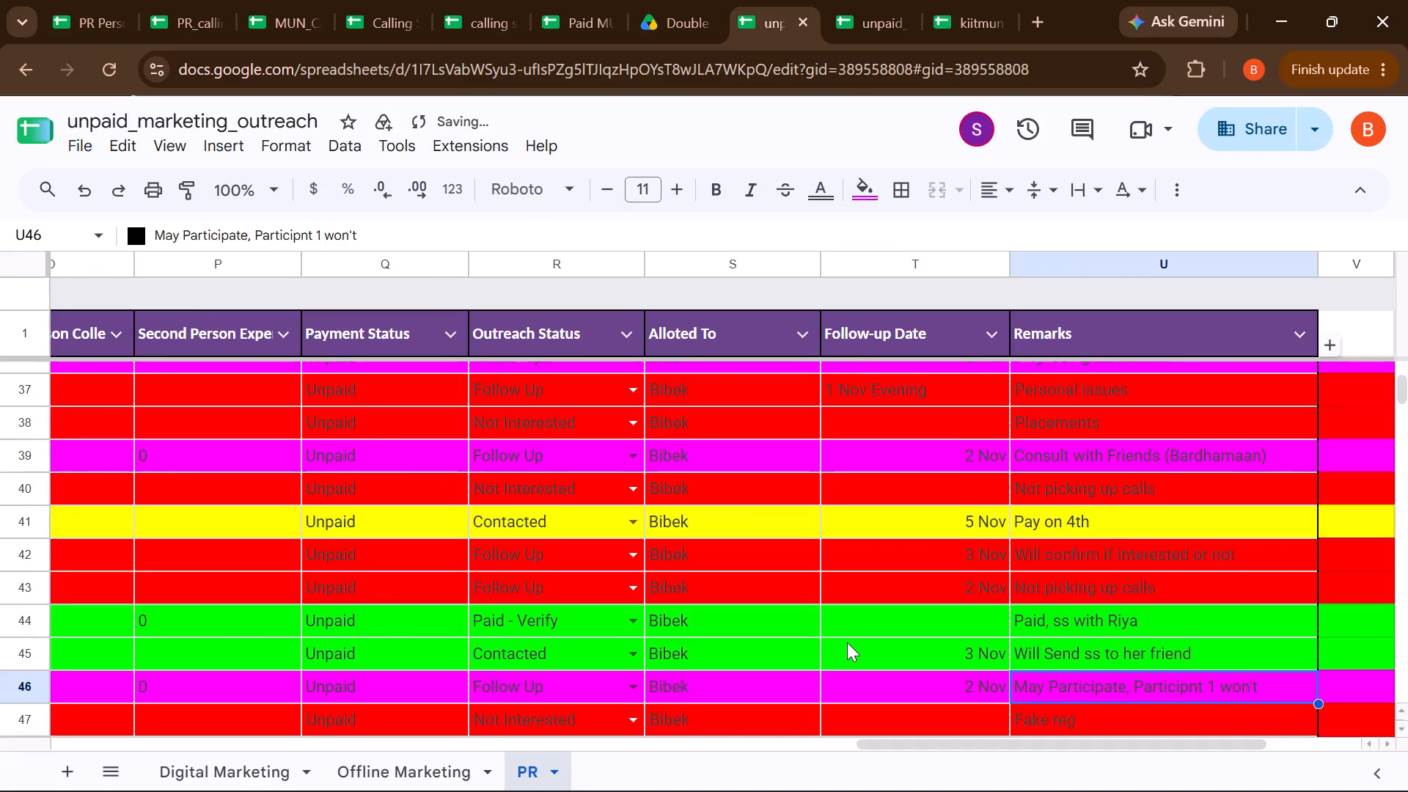
{"action": "key", "text": "Right"}
{"action": "key", "text": "Right"}
Look up the Second Person Phone entry for the contact in row 46.
{"action": "key", "text": "Left"}
{"action": "key", "text": "Left"}
{"action": "key", "text": "Left"}
{"action": "key", "text": "Left"}
{"action": "key", "text": "Left"}
{"action": "key", "text": "Left"}
{"action": "key", "text": "Left"}
{"action": "key", "text": "Left"}
{"action": "key", "text": "Left"}
{"action": "key", "text": "Left"}
{"action": "key", "text": "Left"}
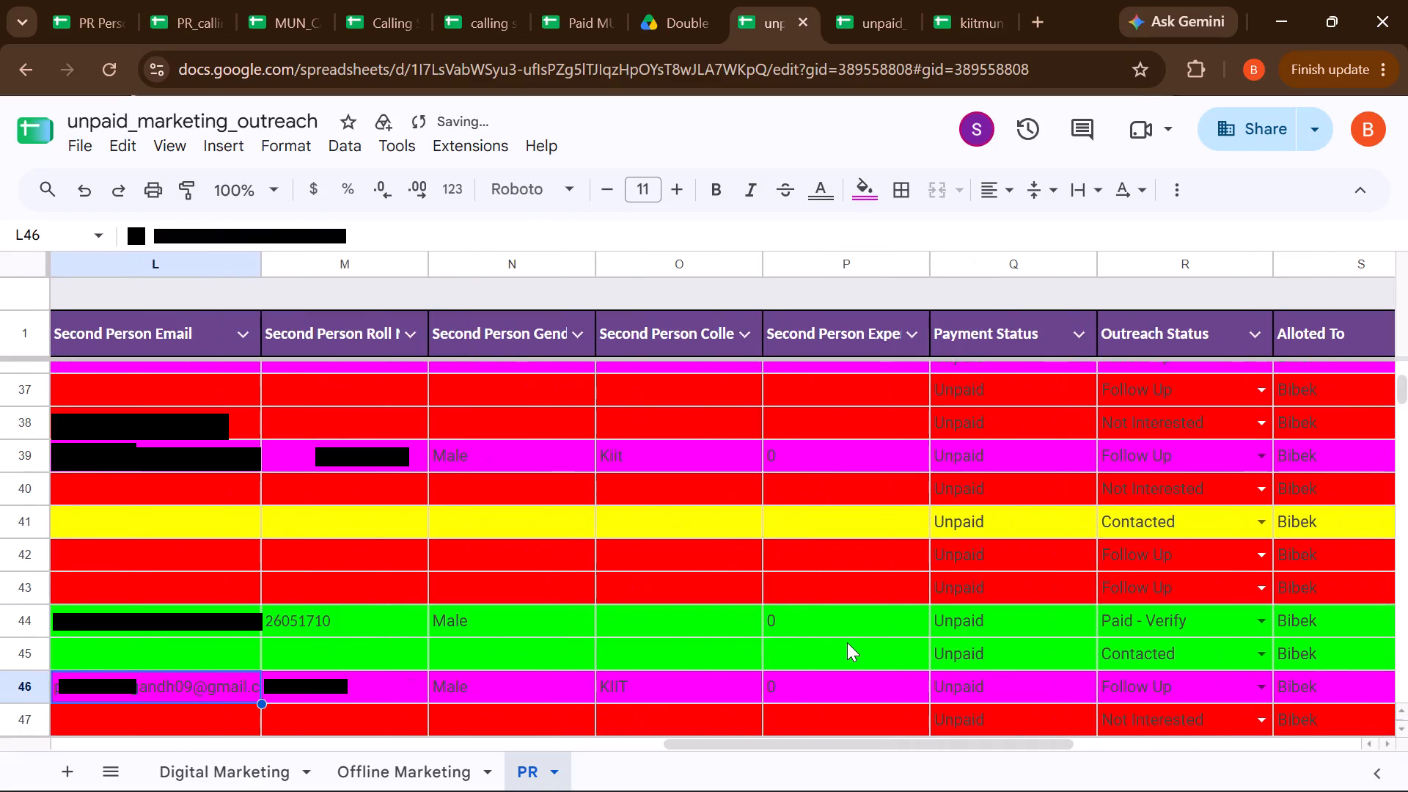
{"action": "key", "text": "Left"}
{"action": "key", "text": "Left"}
{"action": "key", "text": "Right"}
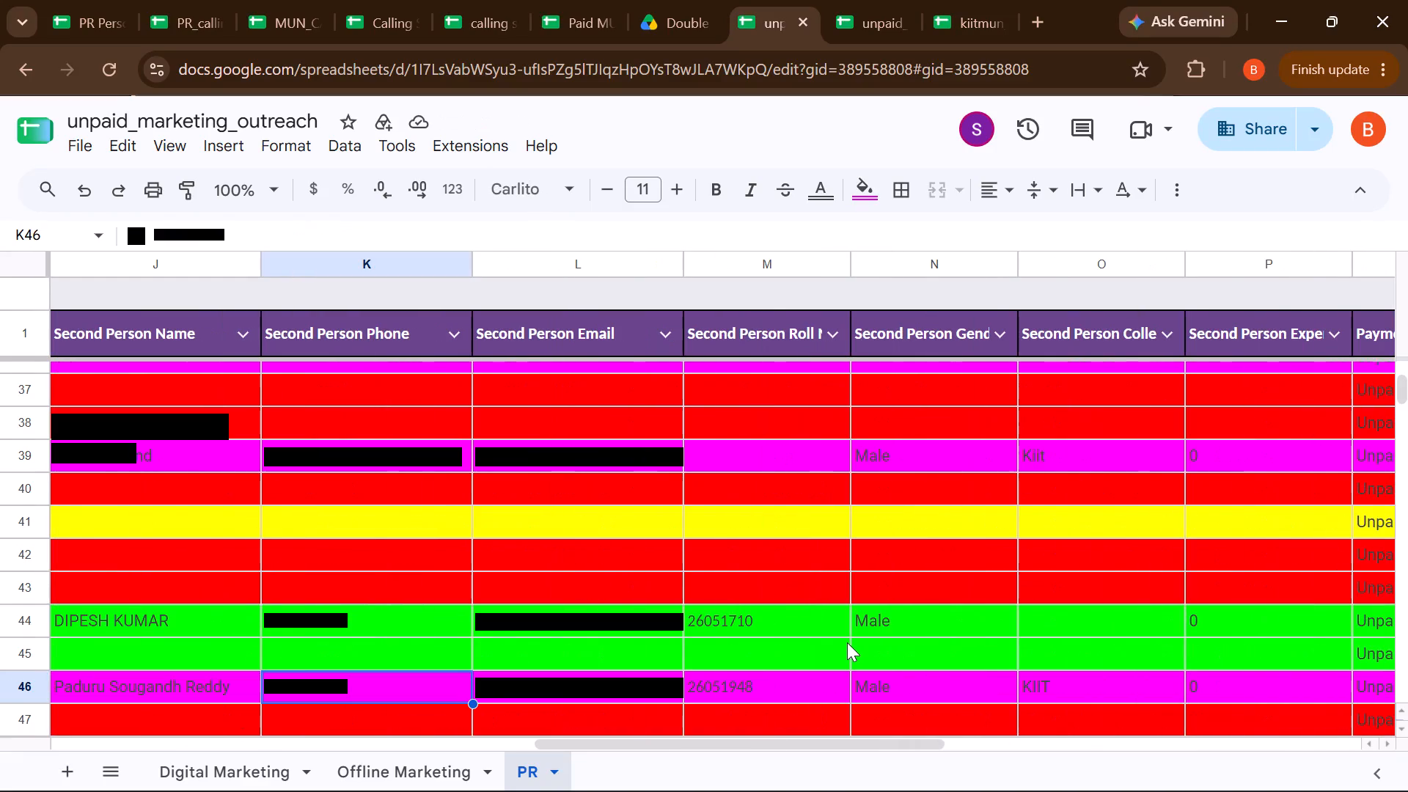
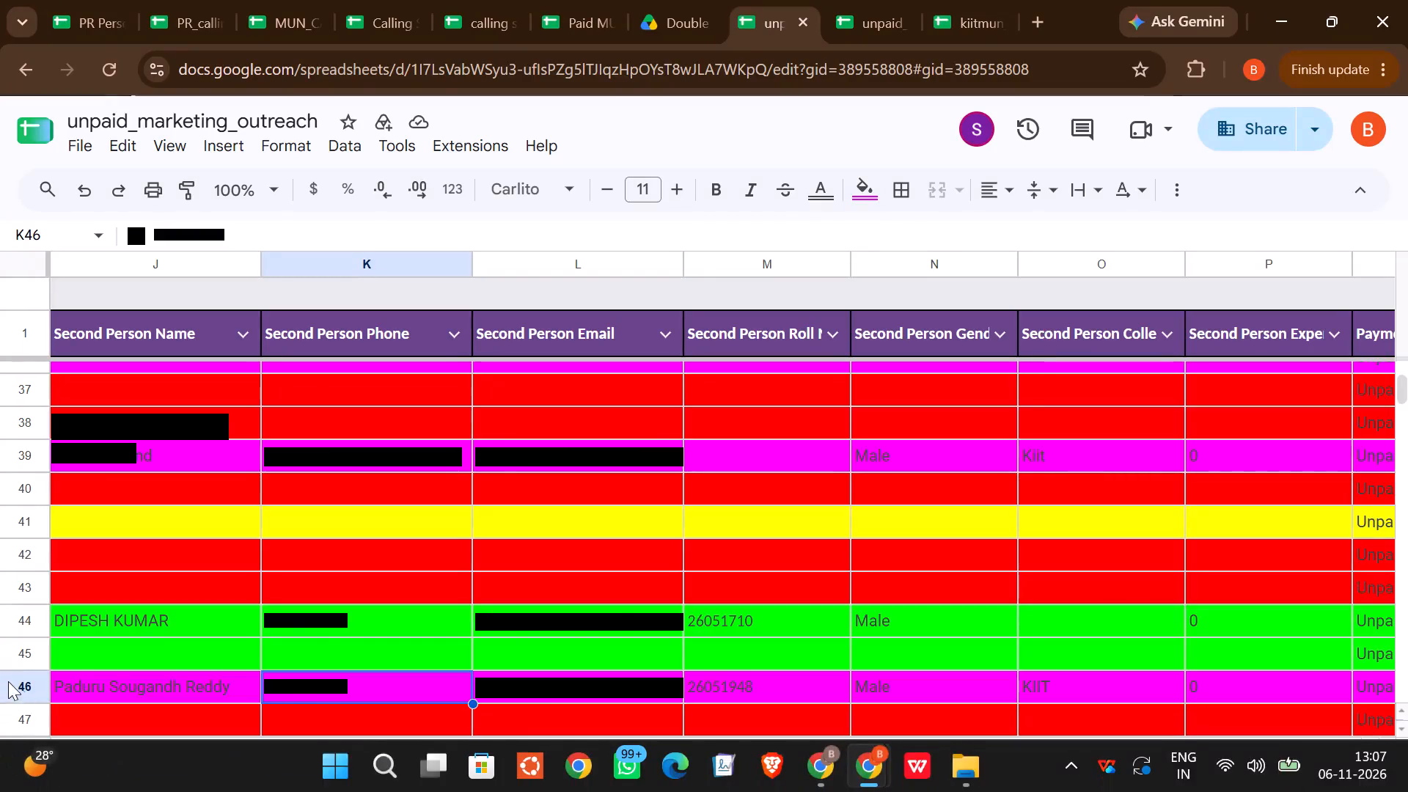
Fill the whole of row 46 with red.
{"action": "left_click", "coordinate": [13, 680]}
{"action": "left_click", "coordinate": [868, 191]}
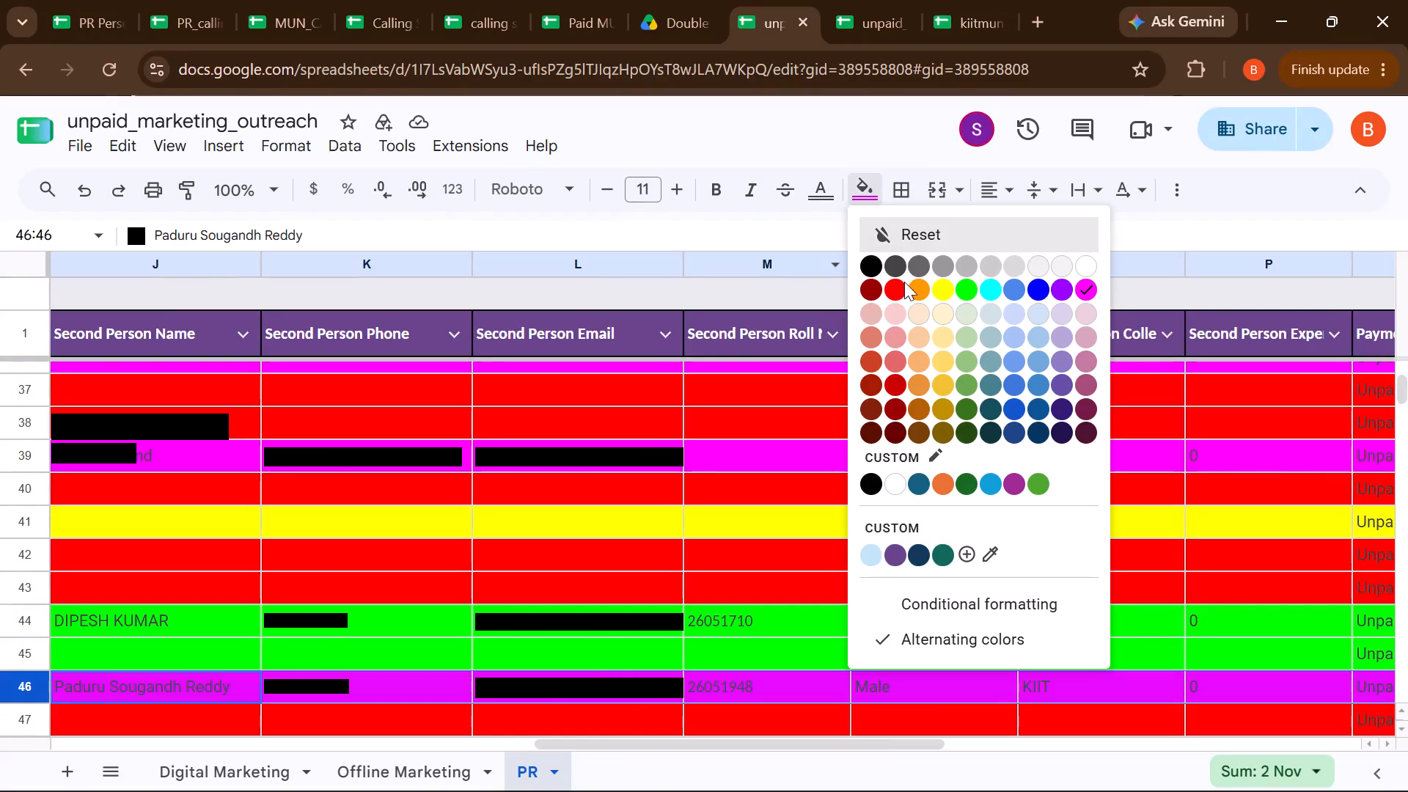
{"action": "left_click", "coordinate": [899, 288]}
Replace the Remarks entry in row 46 with the copied "Not picking up calls" remark.
{"action": "key", "text": "Right"}
{"action": "key", "text": "Right"}
{"action": "key", "text": "Right"}
{"action": "key", "text": "Right"}
{"action": "key", "text": "Right"}
{"action": "key", "text": "Right"}
{"action": "key", "text": "Right"}
{"action": "key", "text": "Right"}
{"action": "key", "text": "Right"}
{"action": "key", "text": "Right"}
{"action": "key", "text": "Right"}
{"action": "key", "text": "Right"}
{"action": "key", "text": "Right"}
{"action": "key", "text": "Right"}
{"action": "key", "text": "Right"}
{"action": "key", "text": "Right"}
{"action": "key", "text": "Right"}
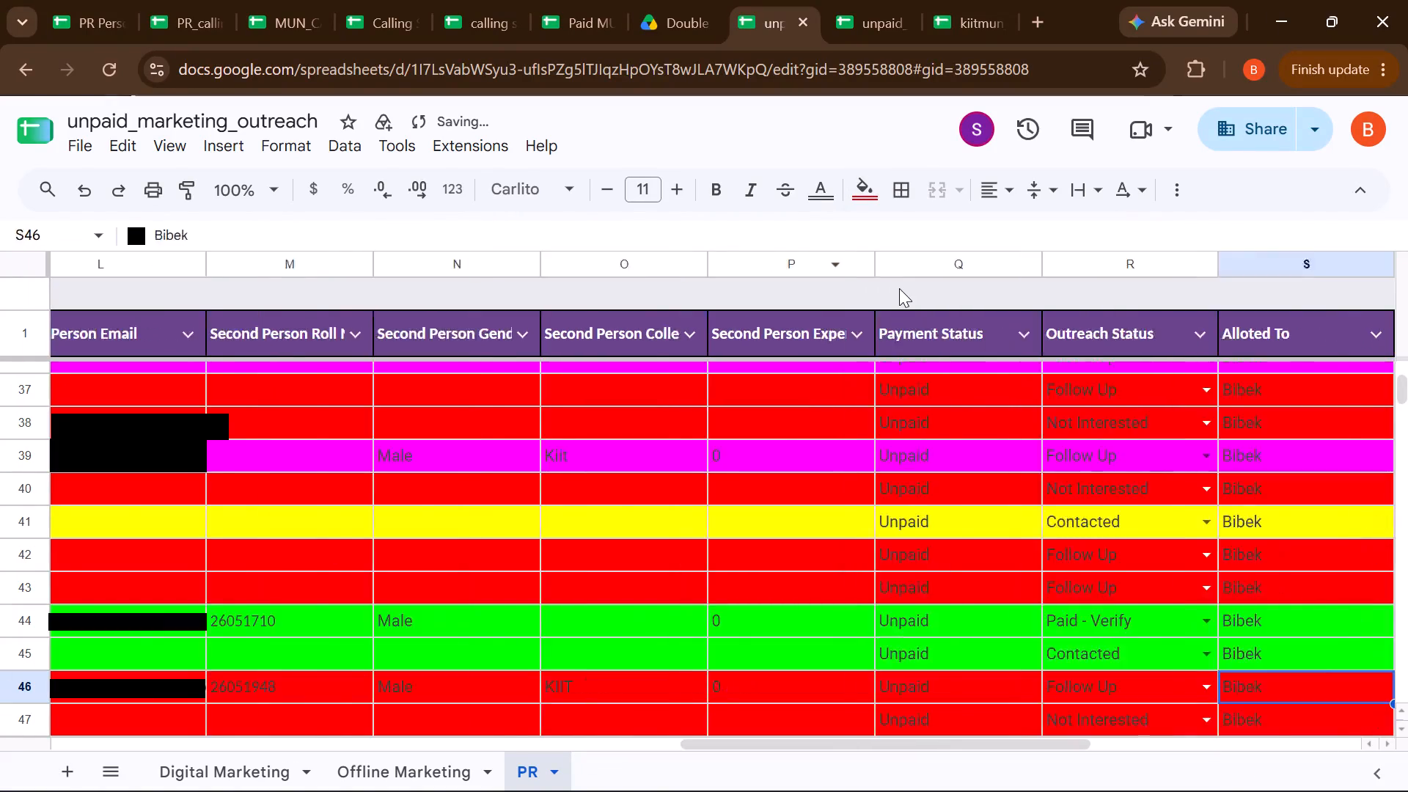
{"action": "key", "text": "Left"}
{"action": "key", "text": "Left"}
{"action": "key", "text": "Left"}
{"action": "key", "text": "Left"}
{"action": "key", "text": "Left"}
{"action": "key", "text": "Left"}
{"action": "key", "text": "Right"}
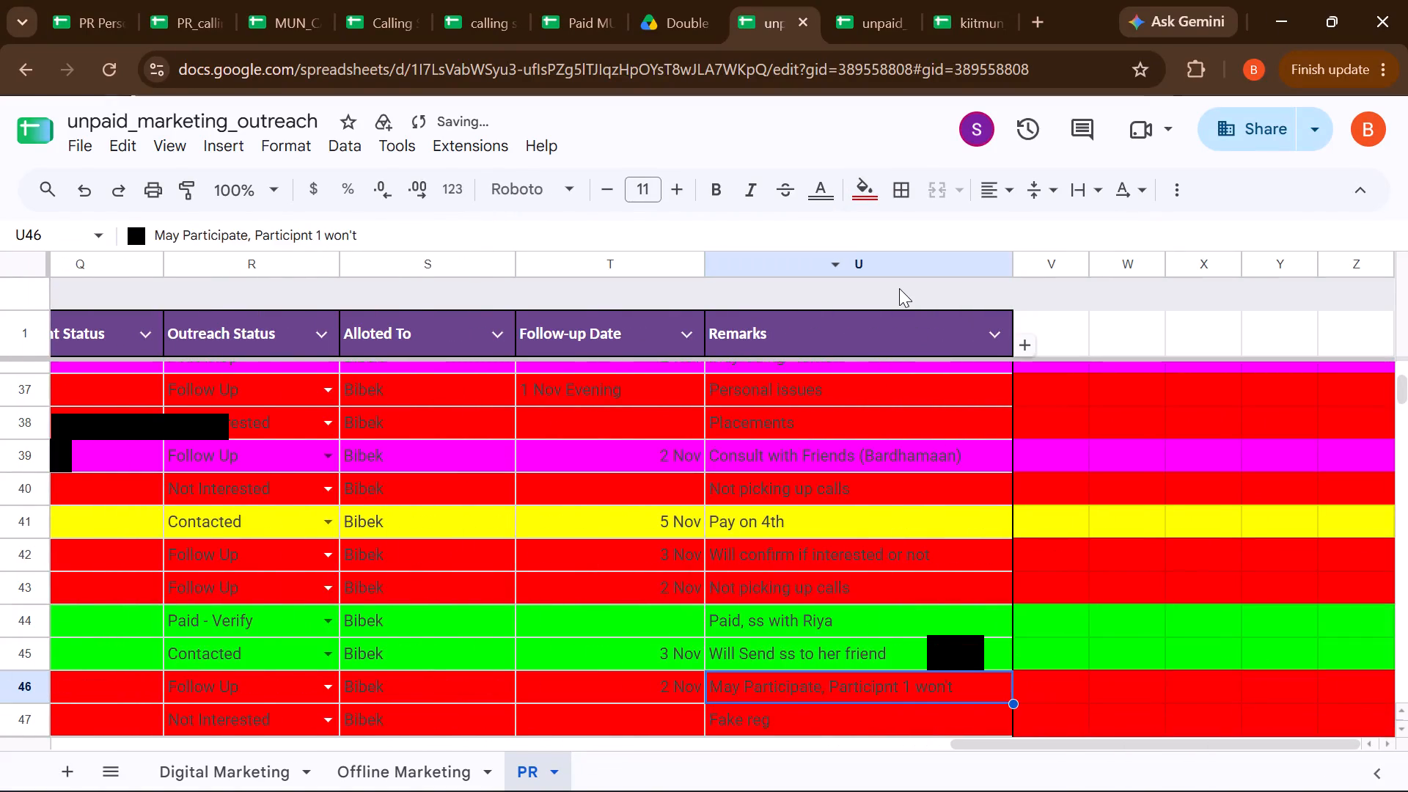
{"action": "key", "text": "ctrl+v"}
Go to the contact in row 48 and review that record through its Outreach Status, Follow-up Date and Remarks.
{"action": "key", "text": "Down"}
{"action": "key", "text": "Down"}
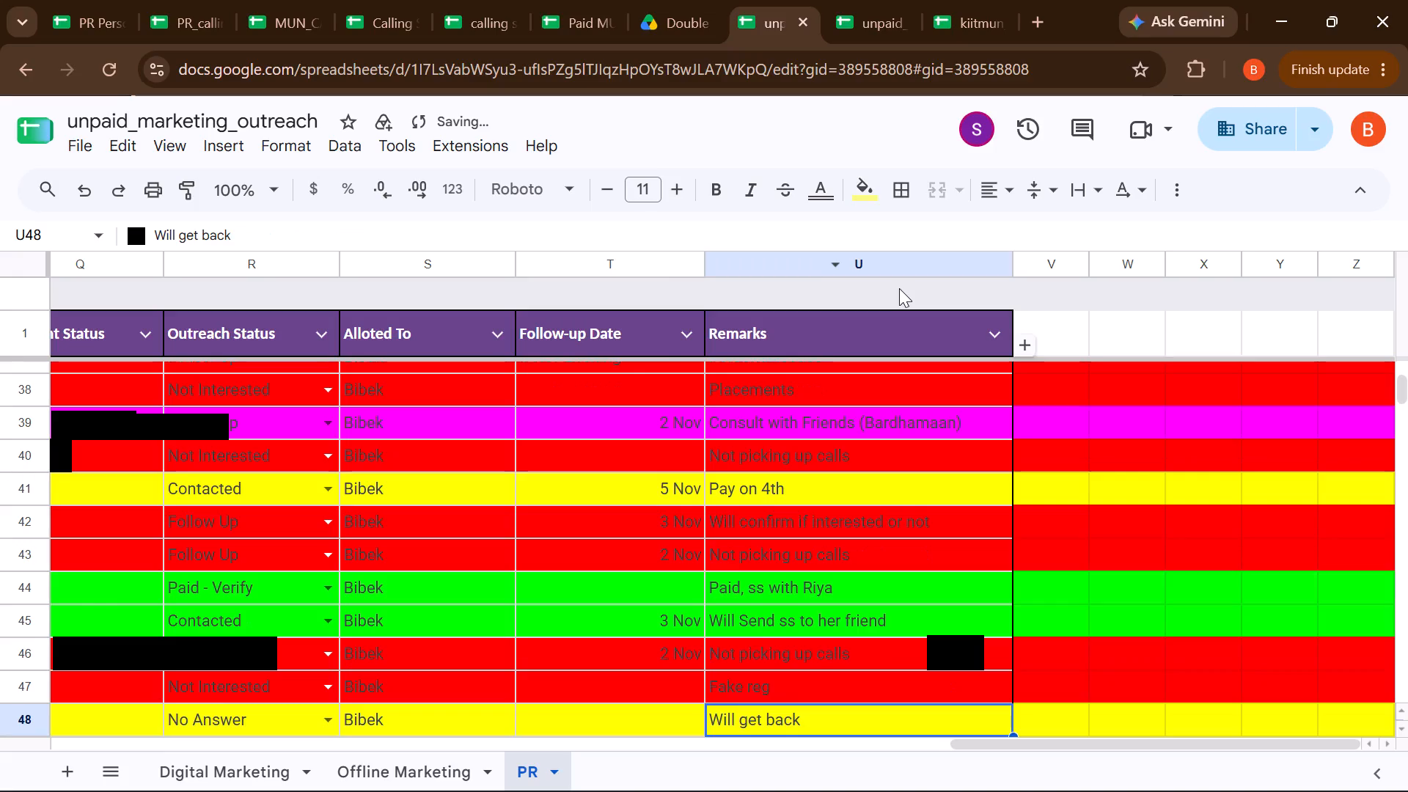
{"action": "key", "text": "Left"}
{"action": "key", "text": "Right"}
{"action": "key", "text": "Left"}
{"action": "key", "text": "Left"}
{"action": "key", "text": "Left"}
{"action": "key", "text": "Left"}
{"action": "key", "text": "Left"}
{"action": "key", "text": "Left"}
{"action": "key", "text": "Left"}
{"action": "key", "text": "Left"}
{"action": "key", "text": "Left"}
{"action": "key", "text": "Left"}
{"action": "key", "text": "Left"}
{"action": "key", "text": "Left"}
{"action": "key", "text": "Left"}
{"action": "key", "text": "Left"}
{"action": "key", "text": "Left"}
{"action": "key", "text": "Left"}
{"action": "key", "text": "Left"}
{"action": "key", "text": "Left"}
{"action": "key", "text": "Left"}
{"action": "key", "text": "Left"}
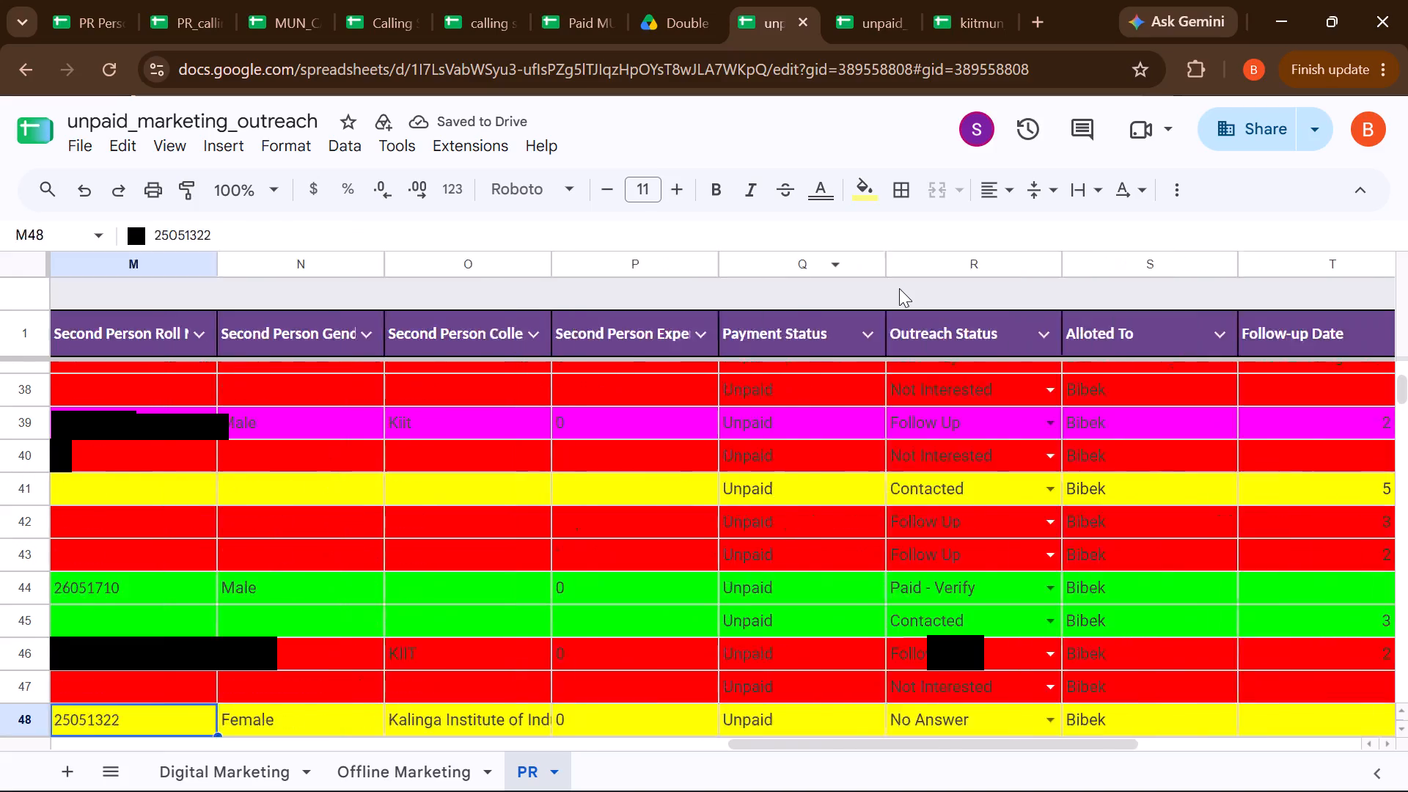
{"action": "key", "text": "Right"}
{"action": "key", "text": "Right"}
{"action": "key", "text": "Right"}
{"action": "key", "text": "Right"}
{"action": "key", "text": "Right"}
{"action": "key", "text": "Right"}
{"action": "key", "text": "Right"}
{"action": "key", "text": "Right"}
{"action": "key", "text": "Right"}
{"action": "key", "text": "Right"}
{"action": "key", "text": "Right"}
{"action": "key", "text": "Right"}
{"action": "key", "text": "Right"}
{"action": "key", "text": "Right"}
{"action": "key", "text": "Right"}
{"action": "key", "text": "Right"}
{"action": "key", "text": "Right"}
{"action": "key", "text": "Right"}
{"action": "key", "text": "Right"}
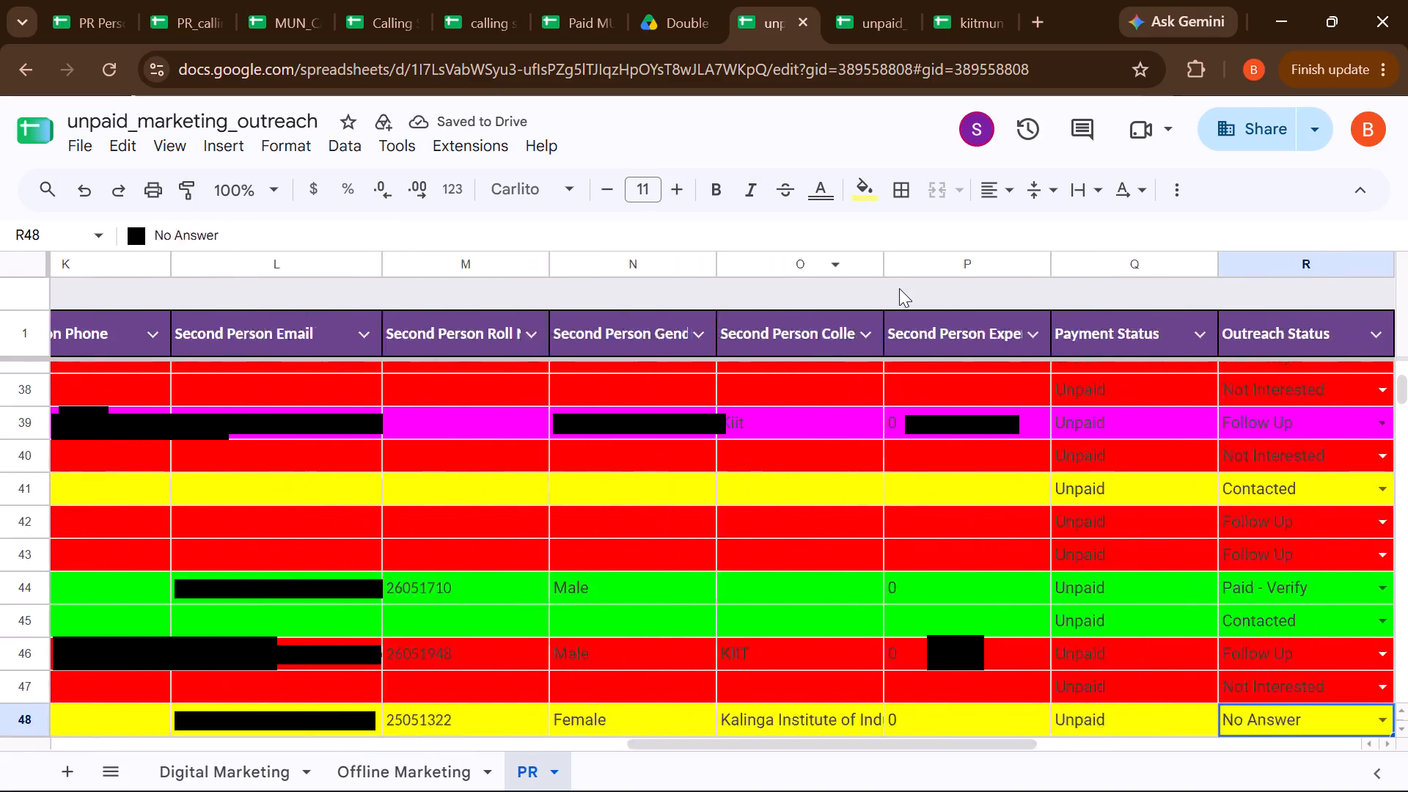
{"action": "key", "text": "Right"}
{"action": "key", "text": "Right"}
{"action": "key", "text": "Left"}
{"action": "key", "text": "Left"}
{"action": "key", "text": "Left"}
{"action": "key", "text": "Left"}
{"action": "key", "text": "Left"}
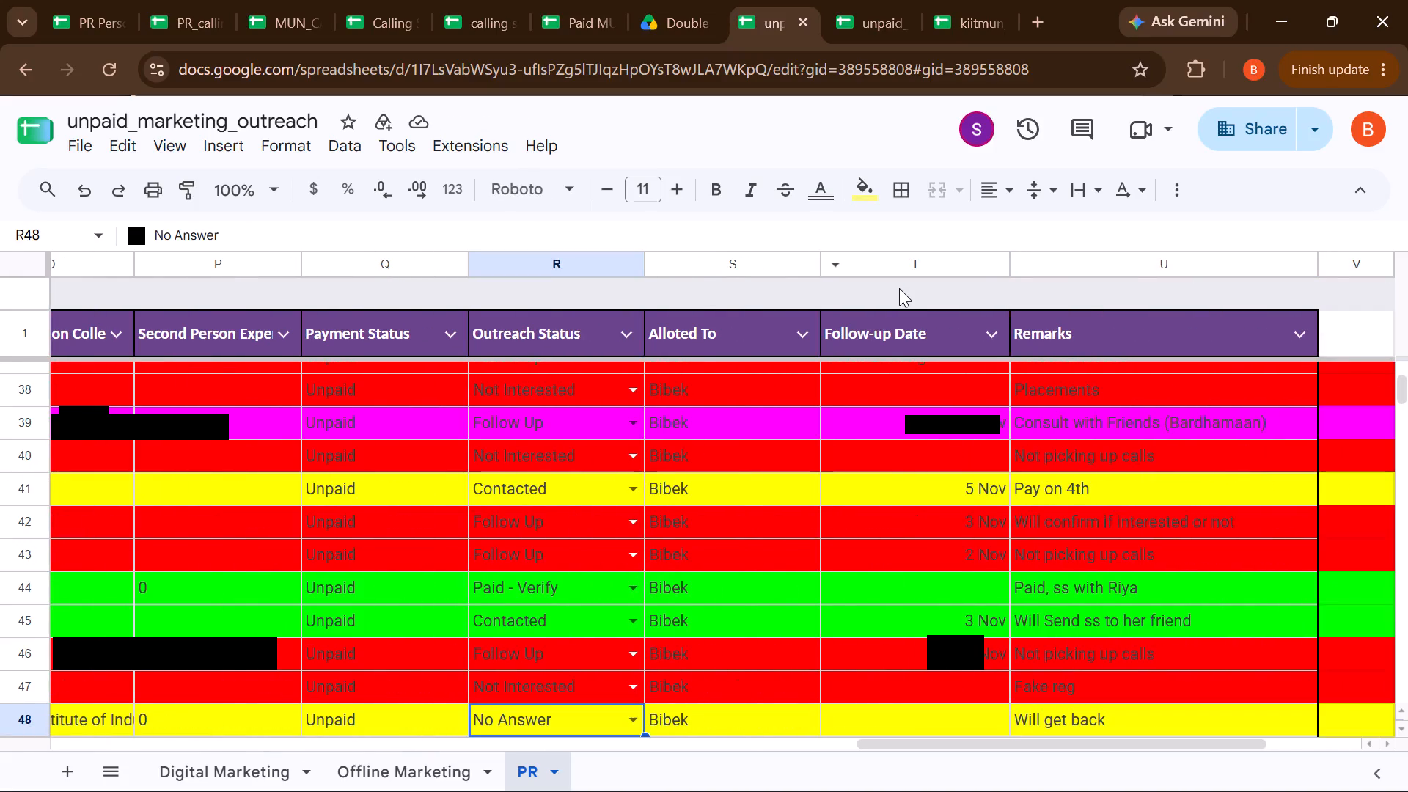
Look up the main contact's name and Phone Number entries in row 48.
{"action": "key", "text": "Left"}
{"action": "key", "text": "Left"}
{"action": "key", "text": "Left"}
{"action": "key", "text": "Left"}
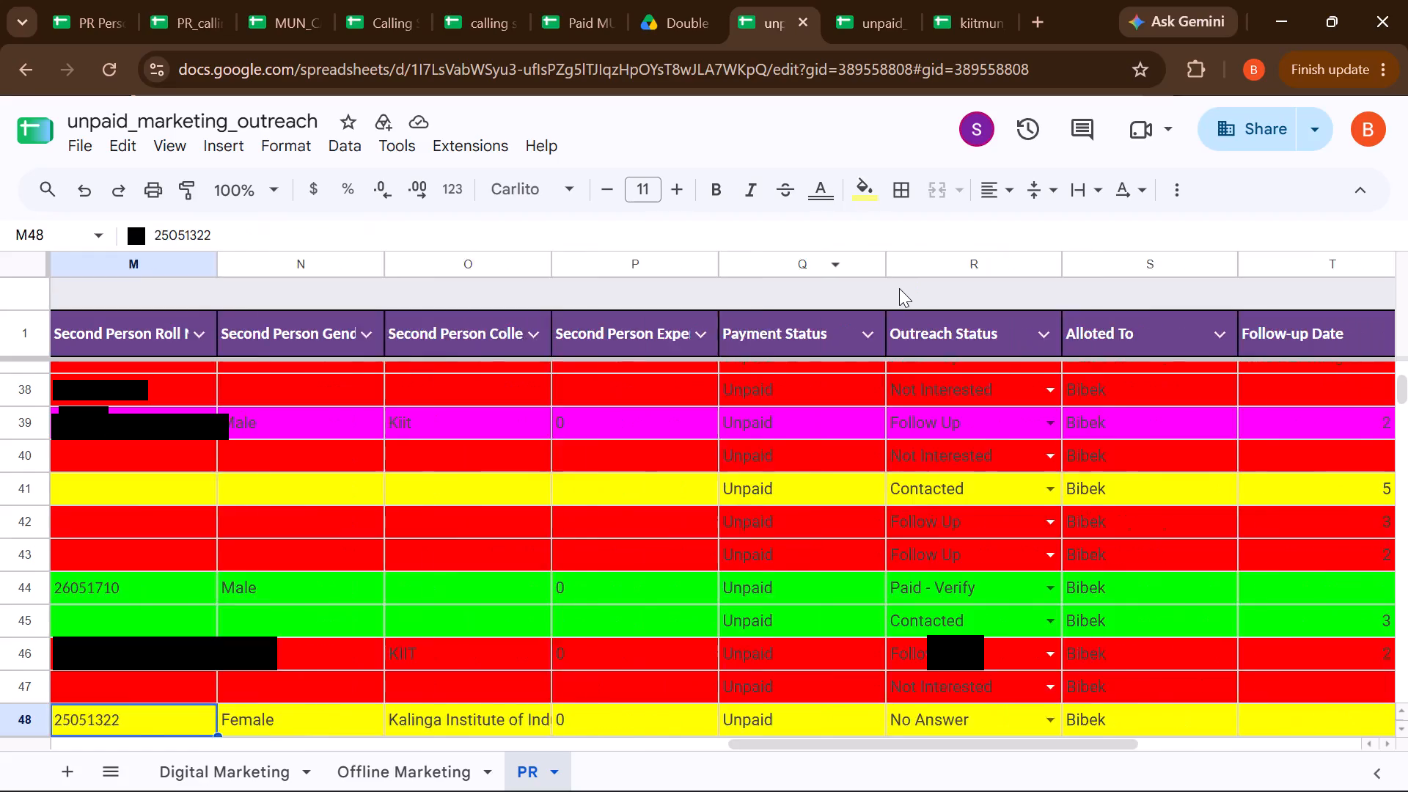
{"action": "key", "text": "Left"}
{"action": "key", "text": "Left"}
{"action": "key", "text": "Left"}
{"action": "key", "text": "Left"}
{"action": "key", "text": "Left"}
{"action": "key", "text": "Left"}
{"action": "key", "text": "Left"}
{"action": "key", "text": "Left"}
{"action": "key", "text": "Left"}
{"action": "key", "text": "Left"}
{"action": "key", "text": "Left"}
{"action": "key", "text": "Left"}
{"action": "key", "text": "Left"}
{"action": "key", "text": "Left"}
{"action": "key", "text": "Left"}
{"action": "key", "text": "Left"}
{"action": "key", "text": "Left"}
{"action": "key", "text": "Left"}
{"action": "key", "text": "Left"}
{"action": "key", "text": "Left"}
{"action": "key", "text": "Right"}
{"action": "key", "text": "Right"}
{"action": "key", "text": "Right"}
{"action": "key", "text": "Right"}
{"action": "key", "text": "Right"}
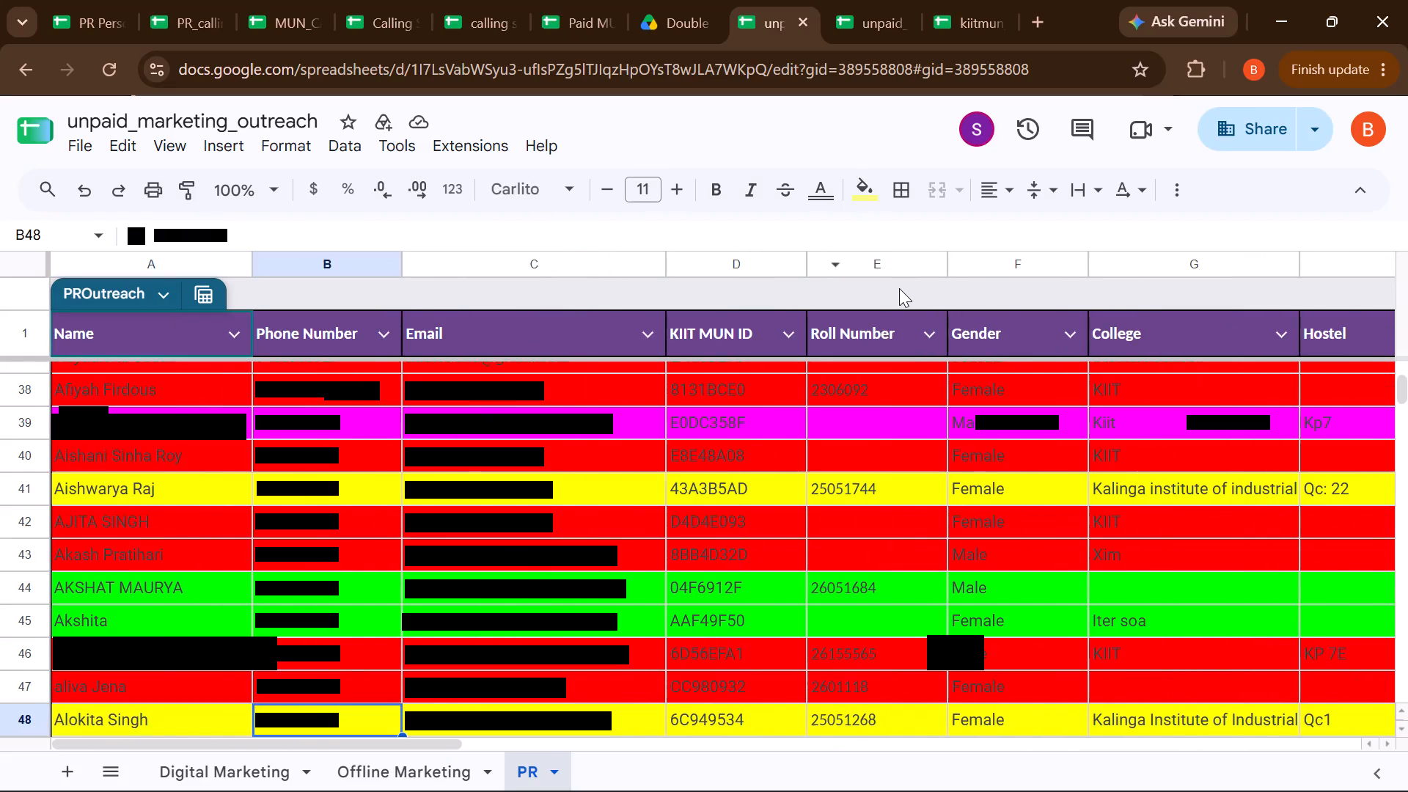
Examine the second person's details in row 48, including the name, phone, gender and college entries.
{"action": "key", "text": "Right"}
{"action": "key", "text": "Right"}
{"action": "key", "text": "Right"}
{"action": "key", "text": "Right"}
{"action": "key", "text": "Right"}
{"action": "key", "text": "Right"}
{"action": "key", "text": "Right"}
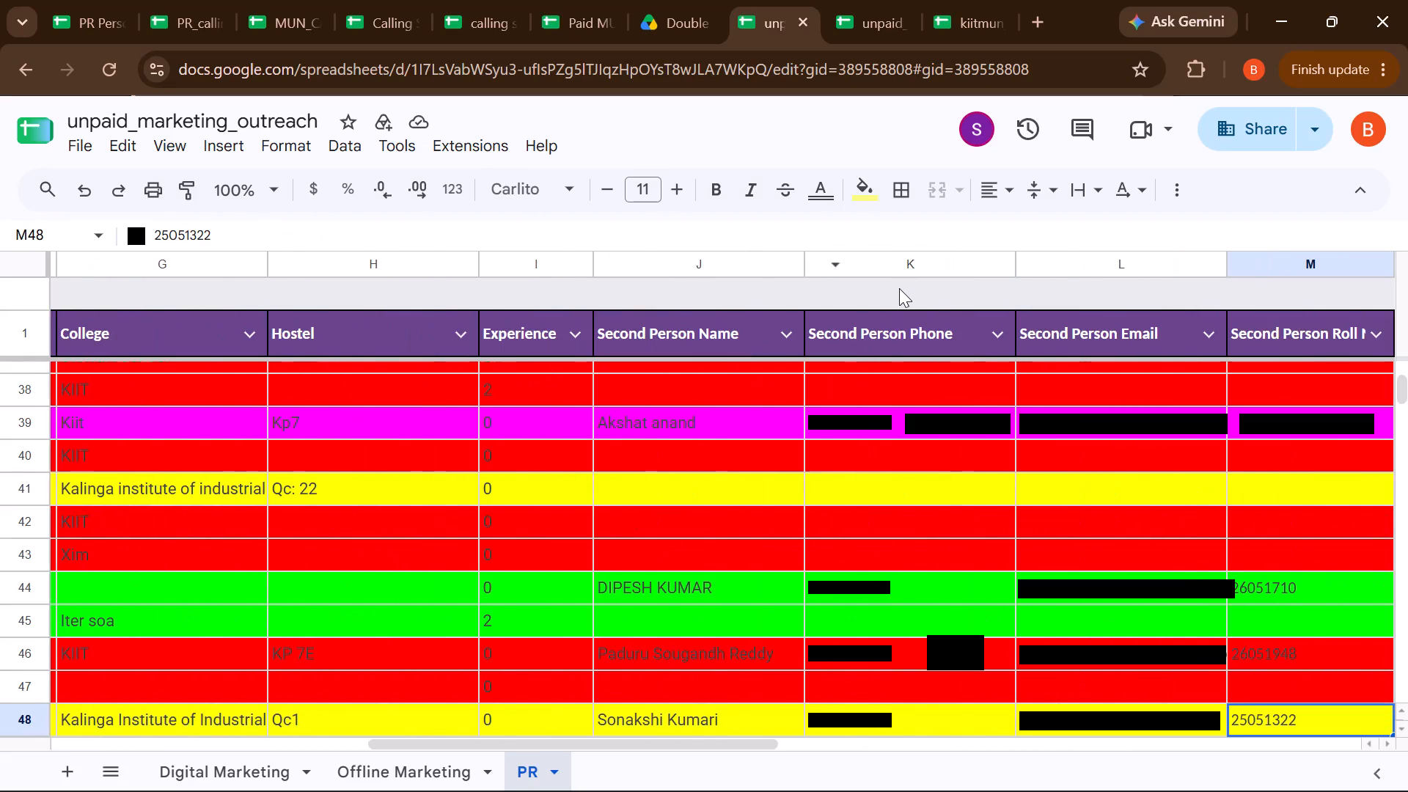
{"action": "key", "text": "Right"}
{"action": "key", "text": "Right"}
{"action": "key", "text": "Right"}
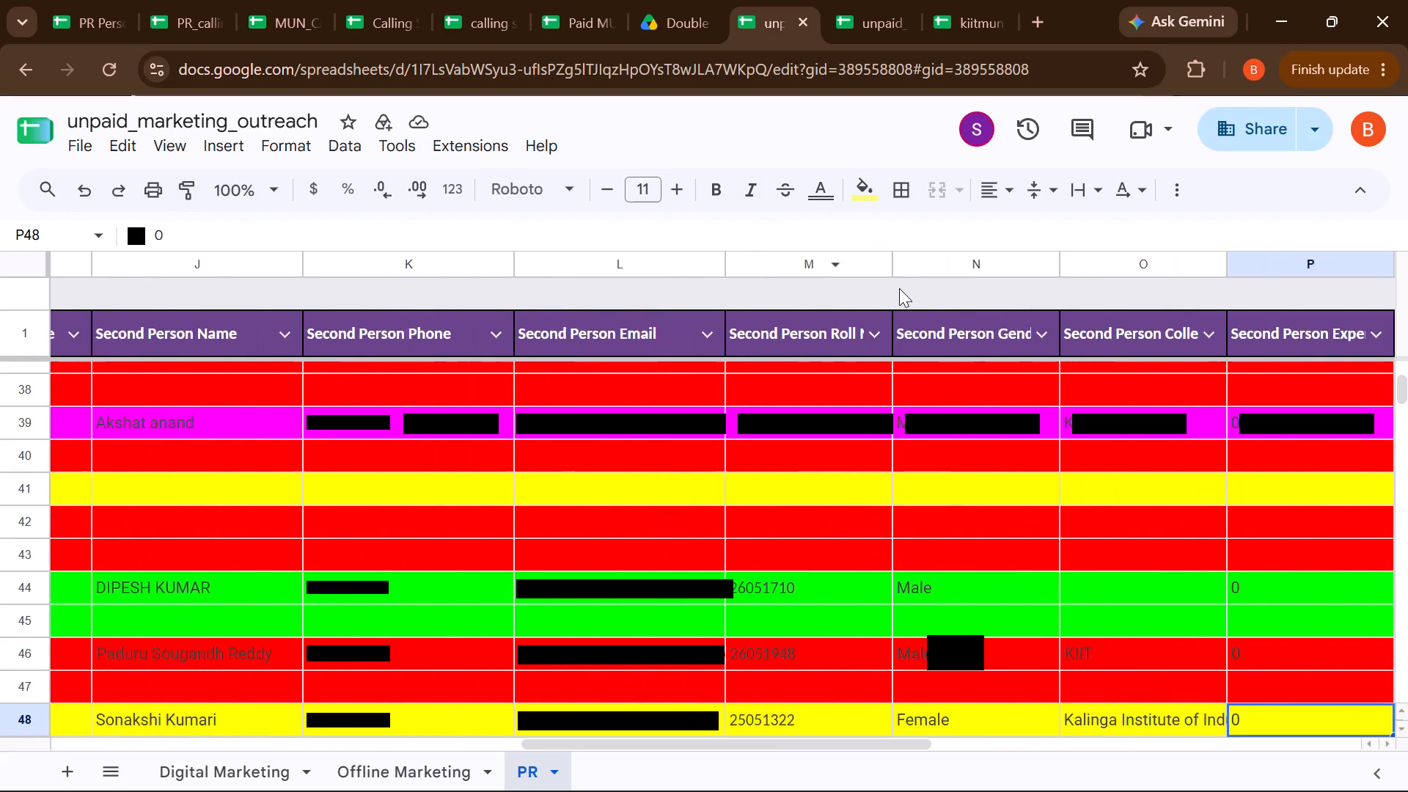
{"action": "key", "text": "Right"}
{"action": "key", "text": "Right"}
{"action": "key", "text": "Left"}
{"action": "key", "text": "Left"}
{"action": "key", "text": "Left"}
{"action": "key", "text": "Left"}
{"action": "key", "text": "Left"}
{"action": "key", "text": "Left"}
{"action": "key", "text": "Left"}
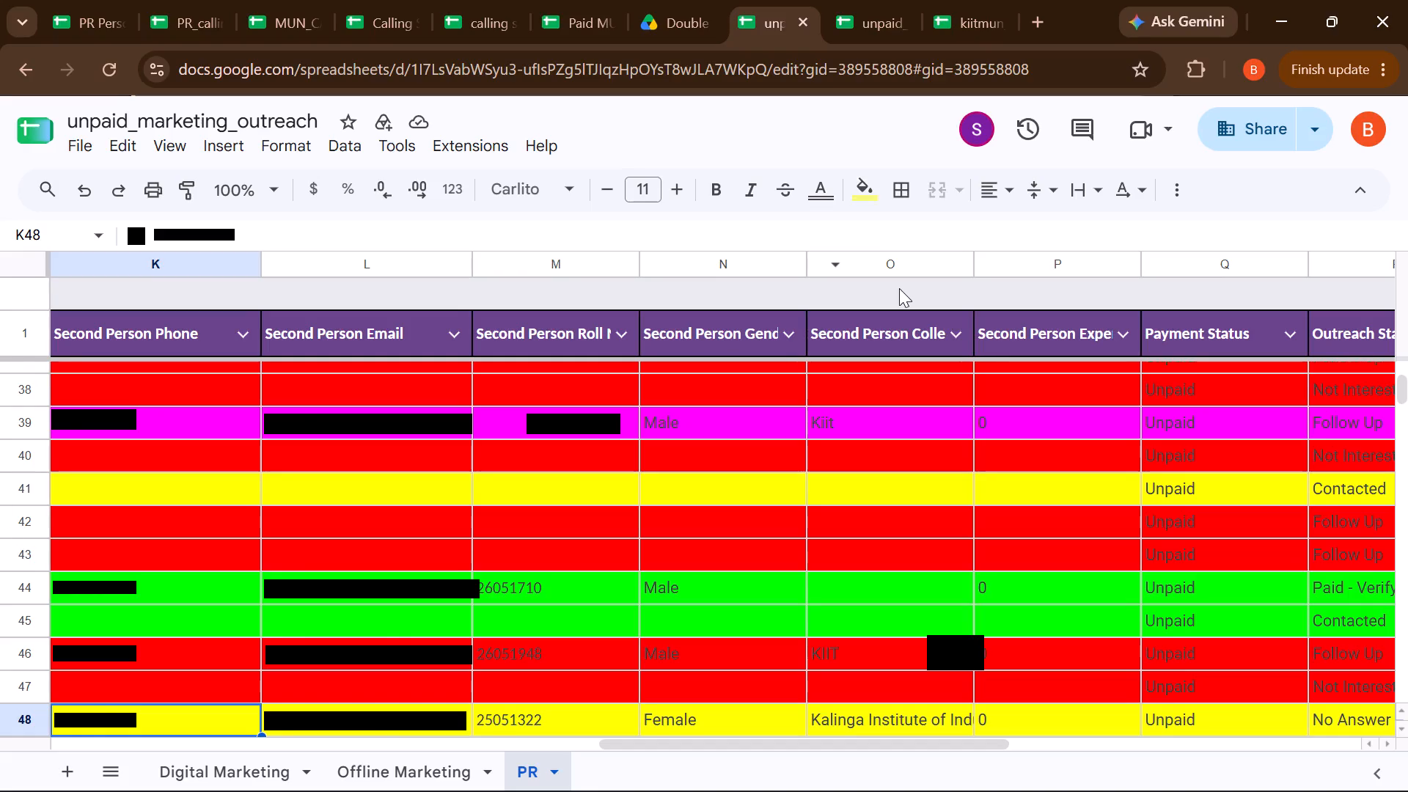
{"action": "key", "text": "Left"}
{"action": "key", "text": "Left"}
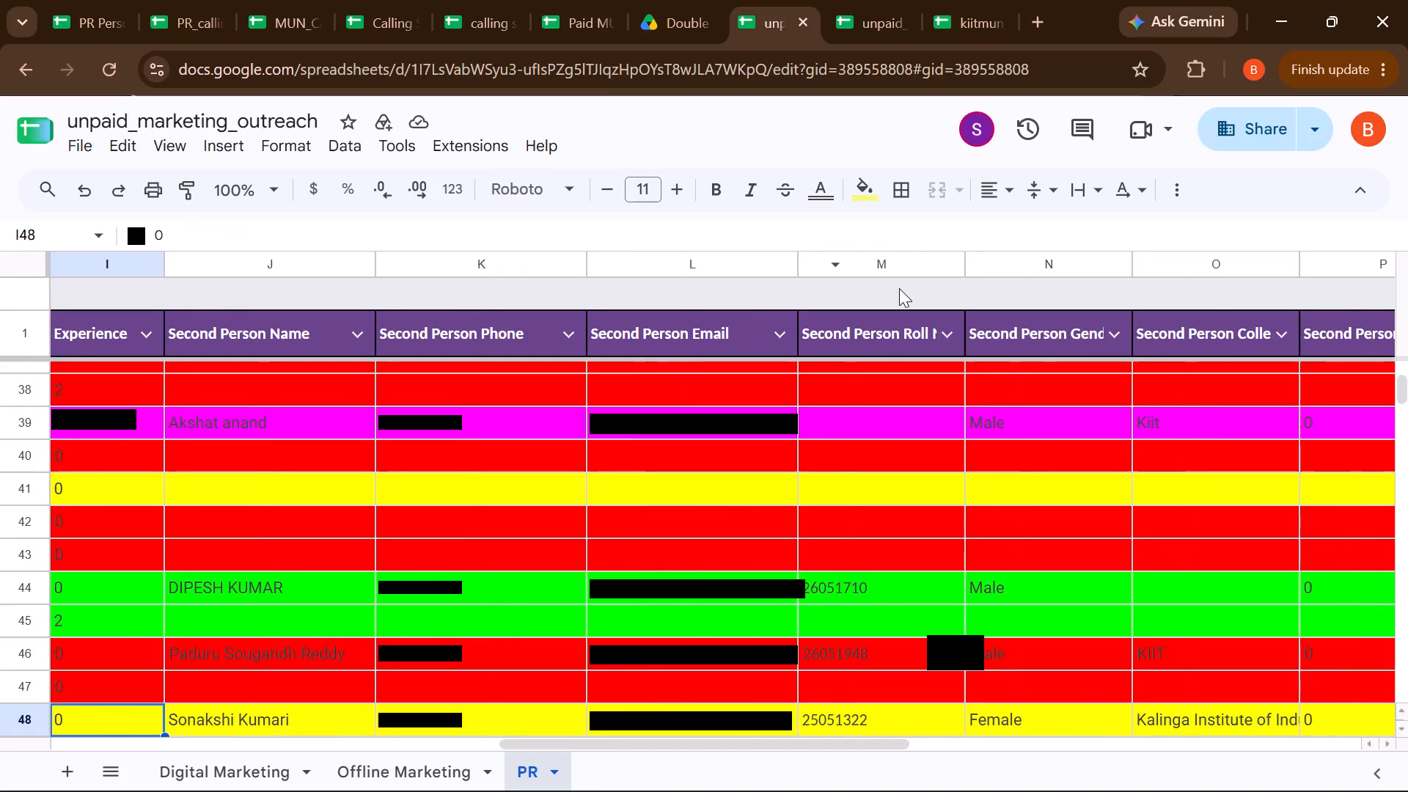
{"action": "key", "text": "Right"}
{"action": "key", "text": "Right"}
{"action": "key", "text": "Right"}
{"action": "key", "text": "Right"}
{"action": "key", "text": "Right"}
{"action": "key", "text": "Right"}
{"action": "key", "text": "Right"}
{"action": "key", "text": "Left"}
{"action": "key", "text": "Left"}
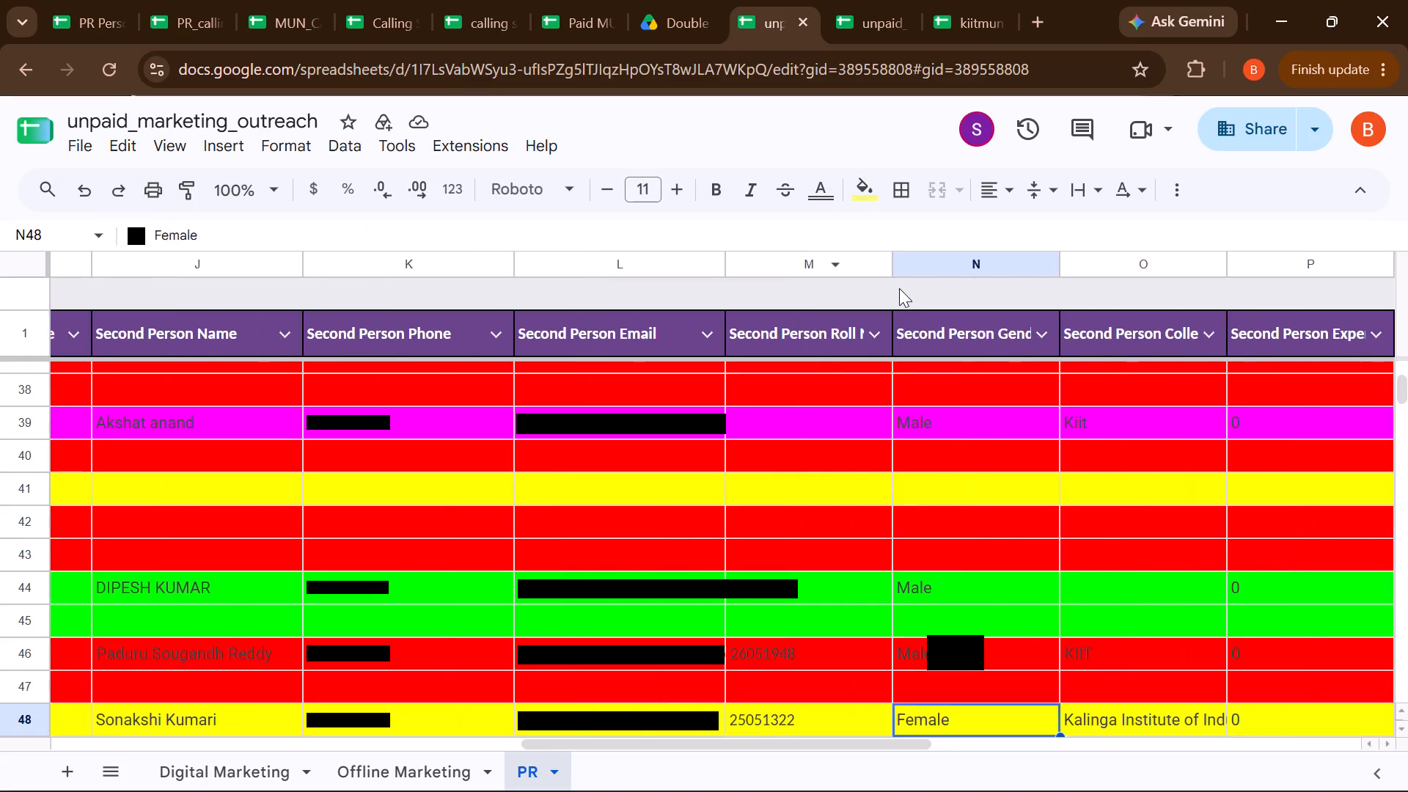
{"action": "key", "text": "Left"}
{"action": "key", "text": "Left"}
{"action": "key", "text": "Left"}
{"action": "key", "text": "Left"}
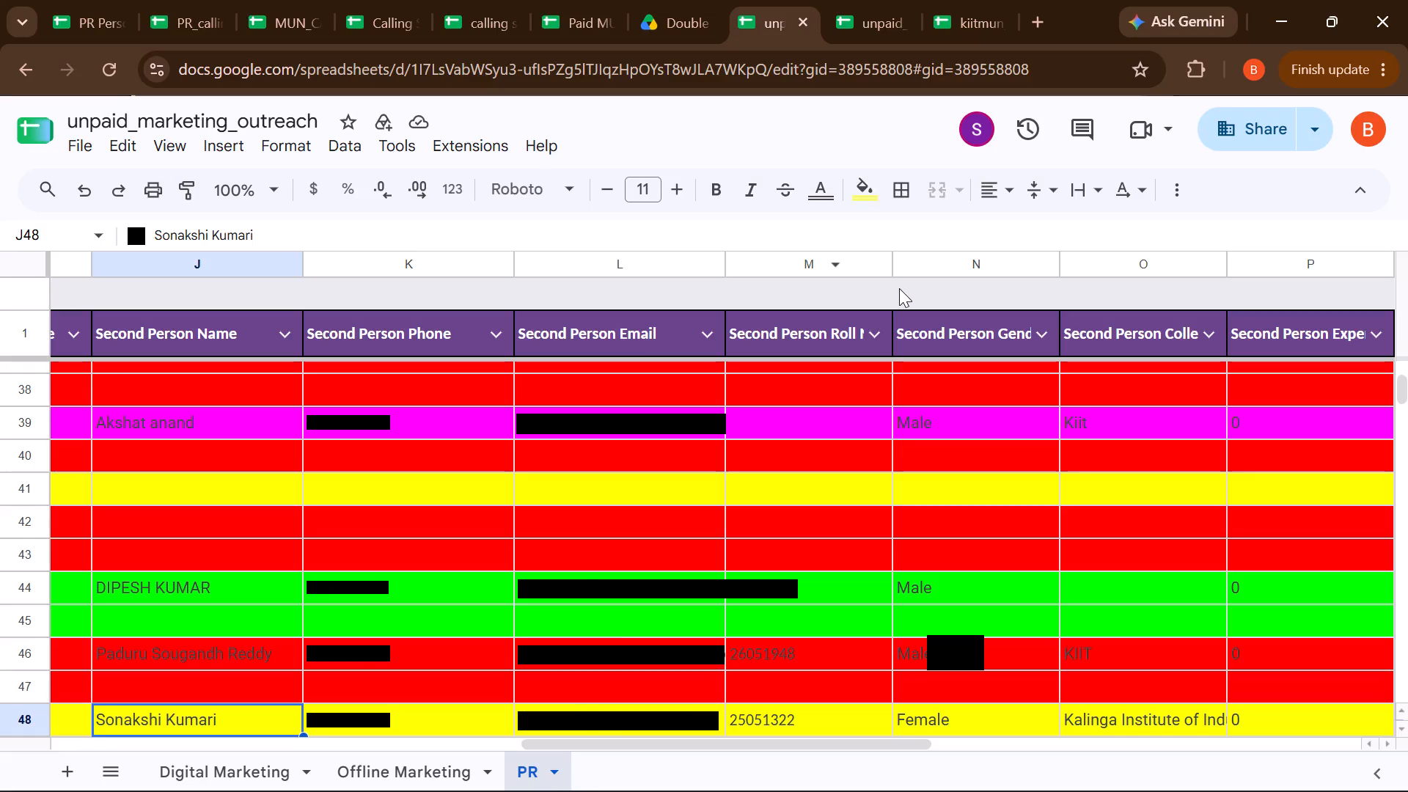
Examine the main contact's details in row 48, including the name, phone number, gender, college and hostel entries.
{"action": "key", "text": "Left"}
{"action": "key", "text": "Left"}
{"action": "key", "text": "Left"}
{"action": "key", "text": "Left"}
{"action": "key", "text": "Left"}
{"action": "key", "text": "Left"}
{"action": "key", "text": "Left"}
{"action": "key", "text": "Left"}
{"action": "key", "text": "Left"}
{"action": "key", "text": "Left"}
{"action": "key", "text": "Left"}
{"action": "key", "text": "Left"}
{"action": "key", "text": "Left"}
{"action": "key", "text": "Left"}
{"action": "key", "text": "Left"}
{"action": "key", "text": "Left"}
{"action": "key", "text": "Left"}
{"action": "key", "text": "Left"}
{"action": "key", "text": "Left"}
{"action": "key", "text": "Left"}
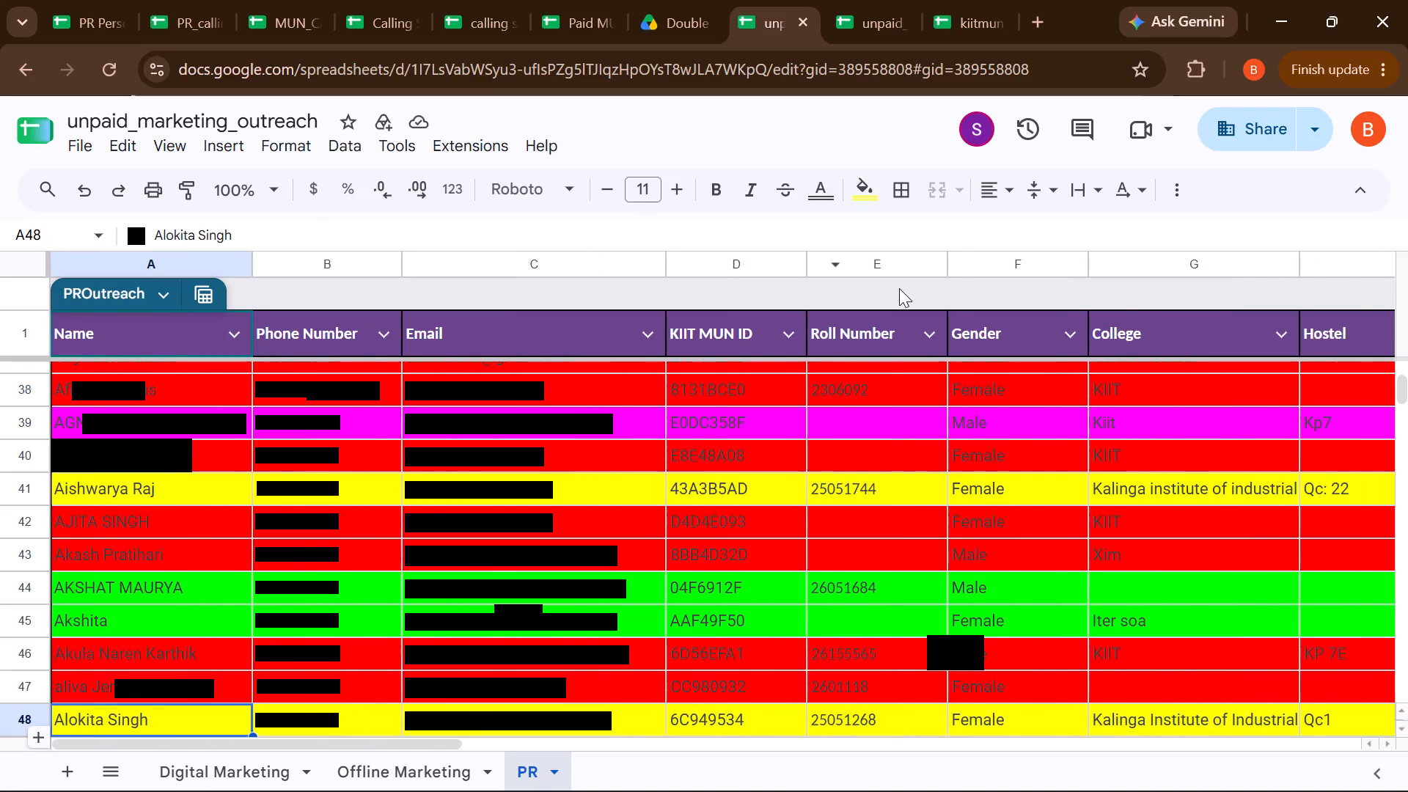
{"action": "key", "text": "Right"}
{"action": "key", "text": "Right"}
{"action": "key", "text": "Right"}
{"action": "key", "text": "Right"}
{"action": "key", "text": "Right"}
{"action": "key", "text": "Right"}
{"action": "key", "text": "Right"}
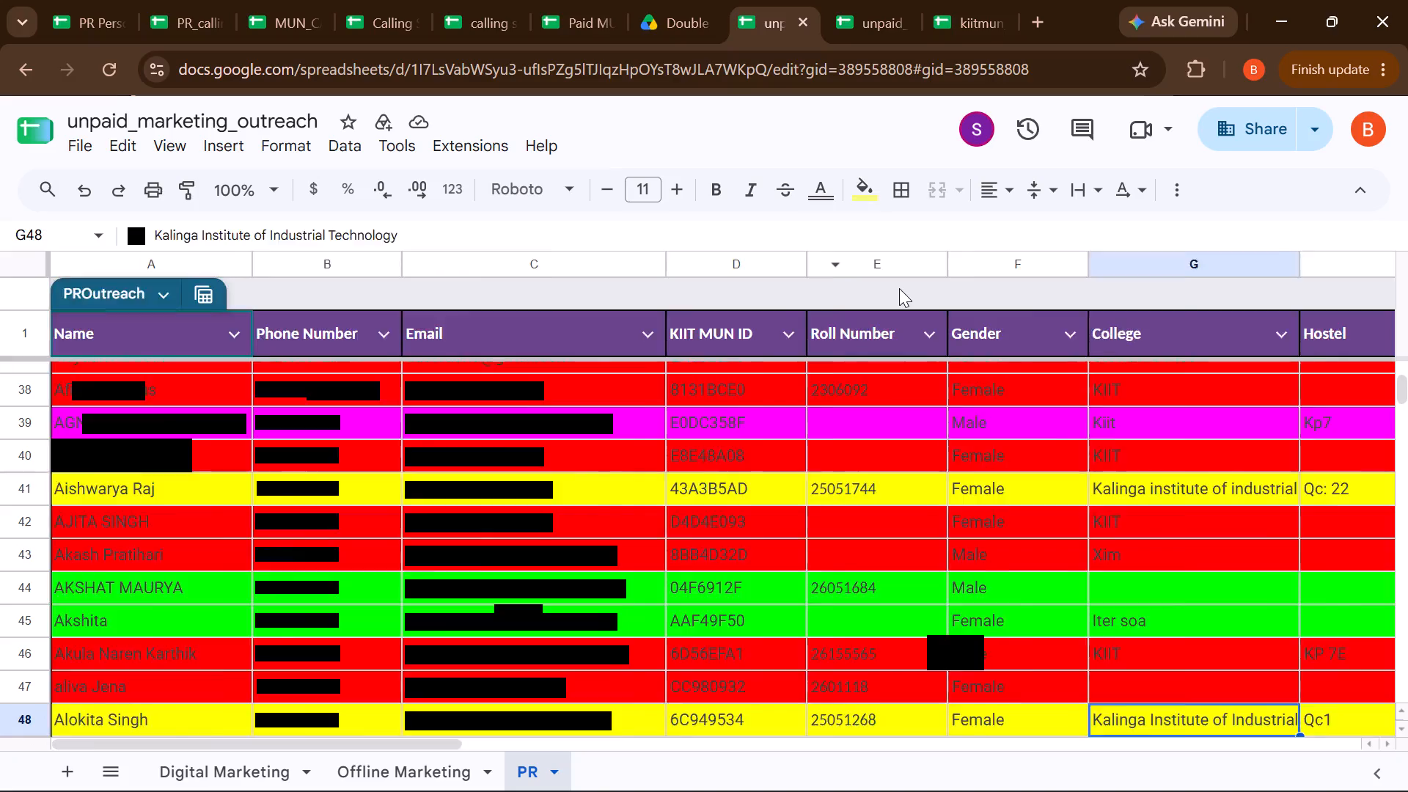
{"action": "key", "text": "Right"}
{"action": "key", "text": "Right"}
{"action": "key", "text": "Left"}
{"action": "key", "text": "Left"}
{"action": "key", "text": "Left"}
{"action": "key", "text": "Left"}
{"action": "key", "text": "Left"}
{"action": "key", "text": "Left"}
{"action": "key", "text": "Left"}
{"action": "key", "text": "Left"}
{"action": "key", "text": "Left"}
{"action": "key", "text": "Left"}
{"action": "key", "text": "Left"}
{"action": "key", "text": "Left"}
{"action": "key", "text": "Left"}
{"action": "key", "text": "Left"}
{"action": "key", "text": "Left"}
{"action": "key", "text": "Left"}
{"action": "key", "text": "Left"}
{"action": "key", "text": "Left"}
{"action": "key", "text": "Left"}
{"action": "key", "text": "Left"}
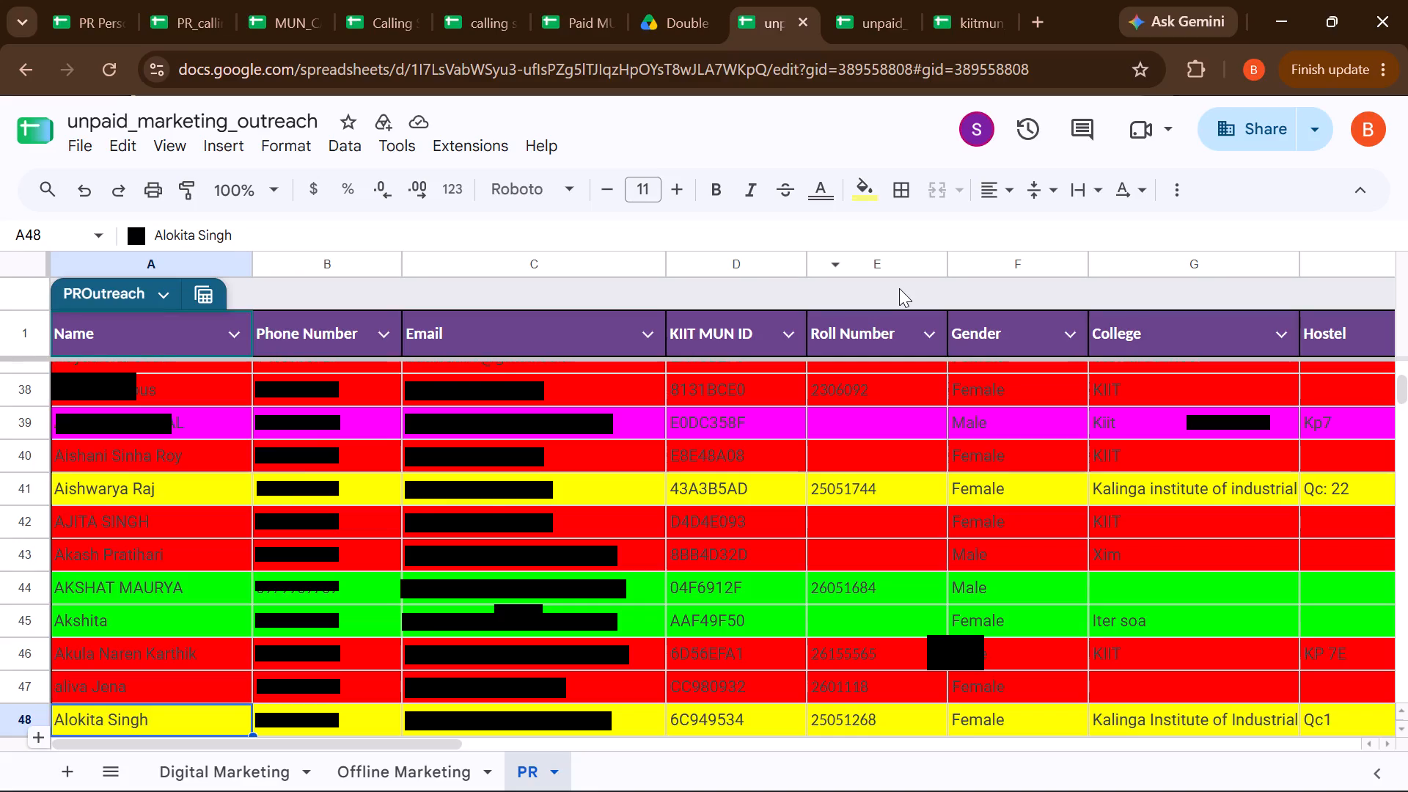
Review row 48's Payment Status, Outreach Status, Follow-up Date and Remarks entries.
{"action": "key", "text": "Right"}
{"action": "key", "text": "Right"}
{"action": "key", "text": "Right"}
{"action": "key", "text": "Right"}
{"action": "key", "text": "Right"}
{"action": "key", "text": "Right"}
{"action": "key", "text": "Right"}
{"action": "key", "text": "Right"}
{"action": "key", "text": "Right"}
{"action": "key", "text": "Right"}
{"action": "key", "text": "Right"}
{"action": "key", "text": "Right"}
{"action": "key", "text": "Right"}
{"action": "key", "text": "Right"}
{"action": "key", "text": "Right"}
{"action": "key", "text": "Right"}
{"action": "key", "text": "Right"}
{"action": "key", "text": "Right"}
{"action": "key", "text": "Right"}
{"action": "key", "text": "Right"}
{"action": "key", "text": "Right"}
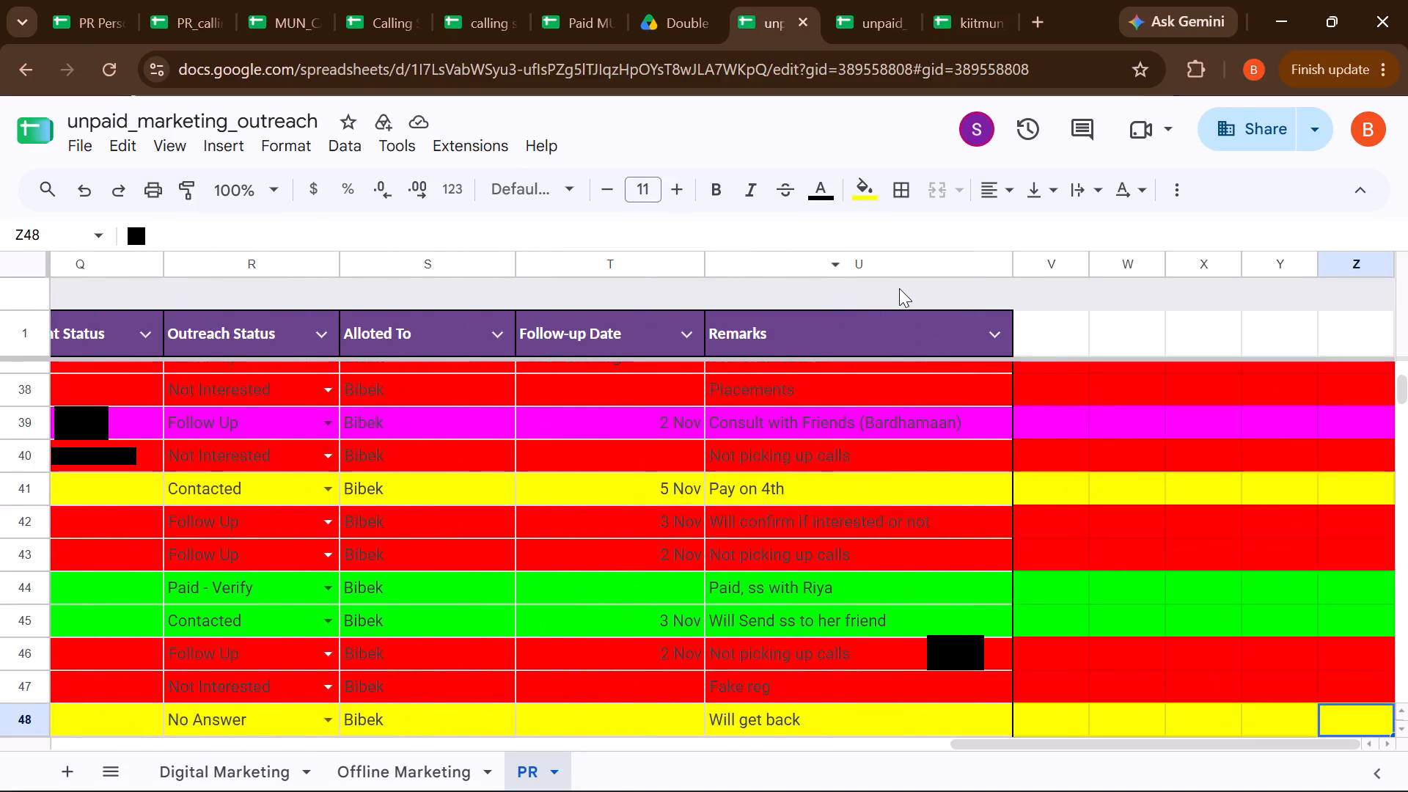
Recheck the second person's and main contact's details in row 48, ending at the main contact's Name and Phone Number.
{"action": "key", "text": "Left"}
{"action": "key", "text": "Left"}
{"action": "key", "text": "Left"}
{"action": "key", "text": "Left"}
{"action": "key", "text": "Left"}
{"action": "key", "text": "Left"}
{"action": "key", "text": "Left"}
{"action": "key", "text": "Left"}
{"action": "key", "text": "Left"}
{"action": "key", "text": "Left"}
{"action": "key", "text": "Left"}
{"action": "key", "text": "Left"}
{"action": "key", "text": "Left"}
{"action": "key", "text": "Left"}
{"action": "key", "text": "Left"}
{"action": "key", "text": "Left"}
{"action": "key", "text": "Left"}
{"action": "key", "text": "Left"}
{"action": "key", "text": "Left"}
{"action": "key", "text": "Left"}
{"action": "key", "text": "Left"}
{"action": "key", "text": "Left"}
{"action": "key", "text": "Left"}
{"action": "key", "text": "Left"}
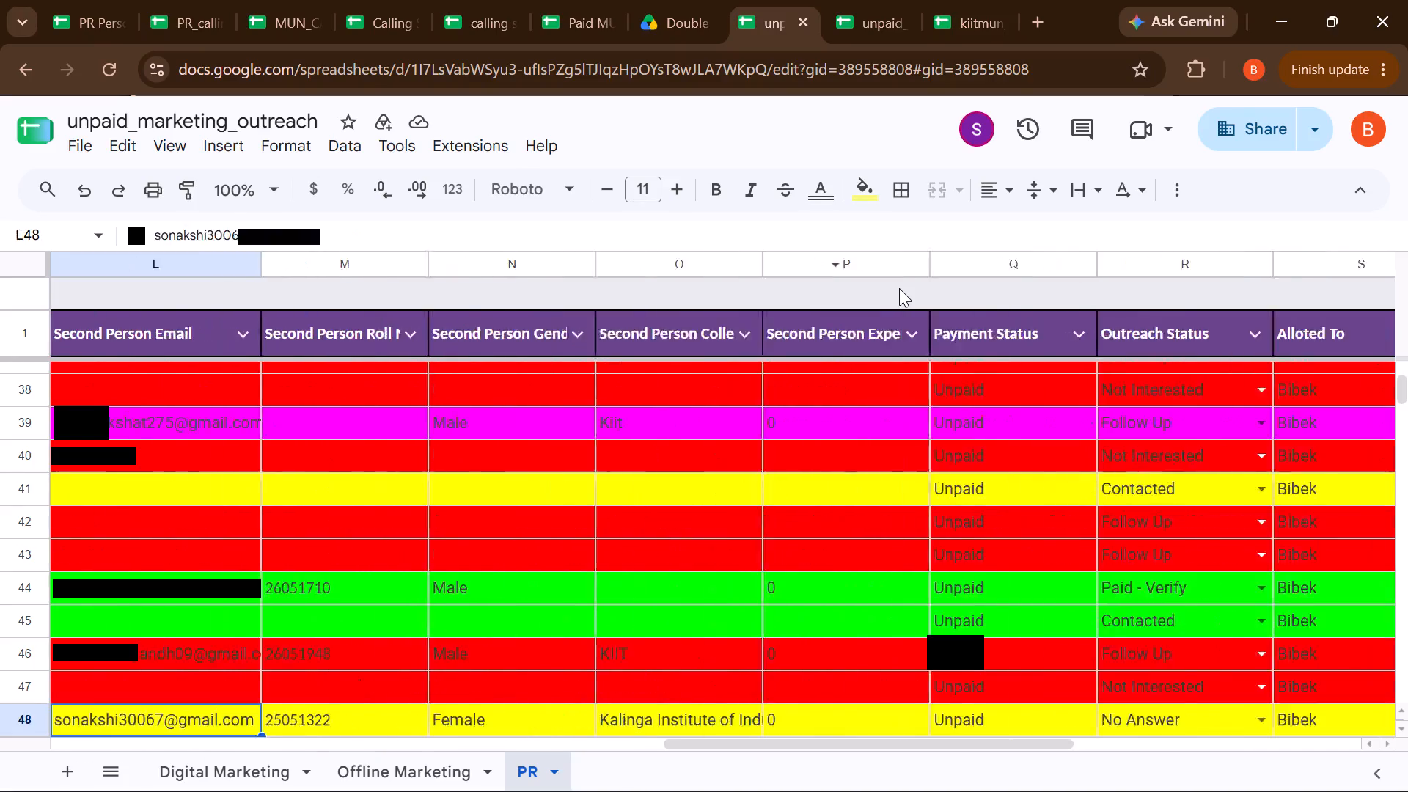
{"action": "key", "text": "Right"}
{"action": "key", "text": "Right"}
{"action": "key", "text": "Right"}
{"action": "key", "text": "Right"}
{"action": "key", "text": "Right"}
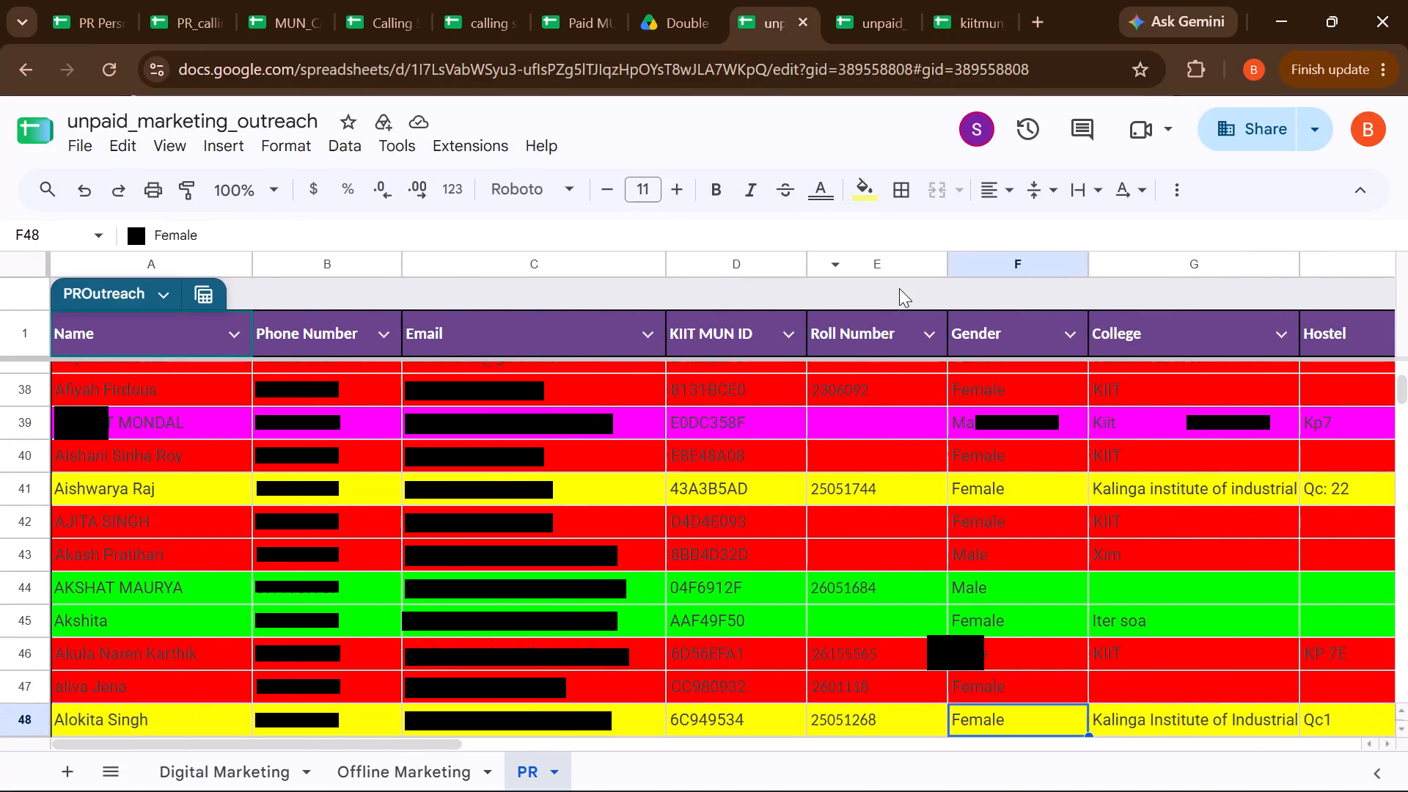
{"action": "key", "text": "Left"}
{"action": "key", "text": "Left"}
{"action": "key", "text": "Left"}
{"action": "key", "text": "Left"}
{"action": "key", "text": "Left"}
{"action": "key", "text": "Left"}
{"action": "key", "text": "Left"}
{"action": "key", "text": "Left"}
{"action": "key", "text": "Left"}
{"action": "key", "text": "Left"}
{"action": "key", "text": "Left"}
{"action": "key", "text": "Left"}
{"action": "key", "text": "Left"}
{"action": "key", "text": "Left"}
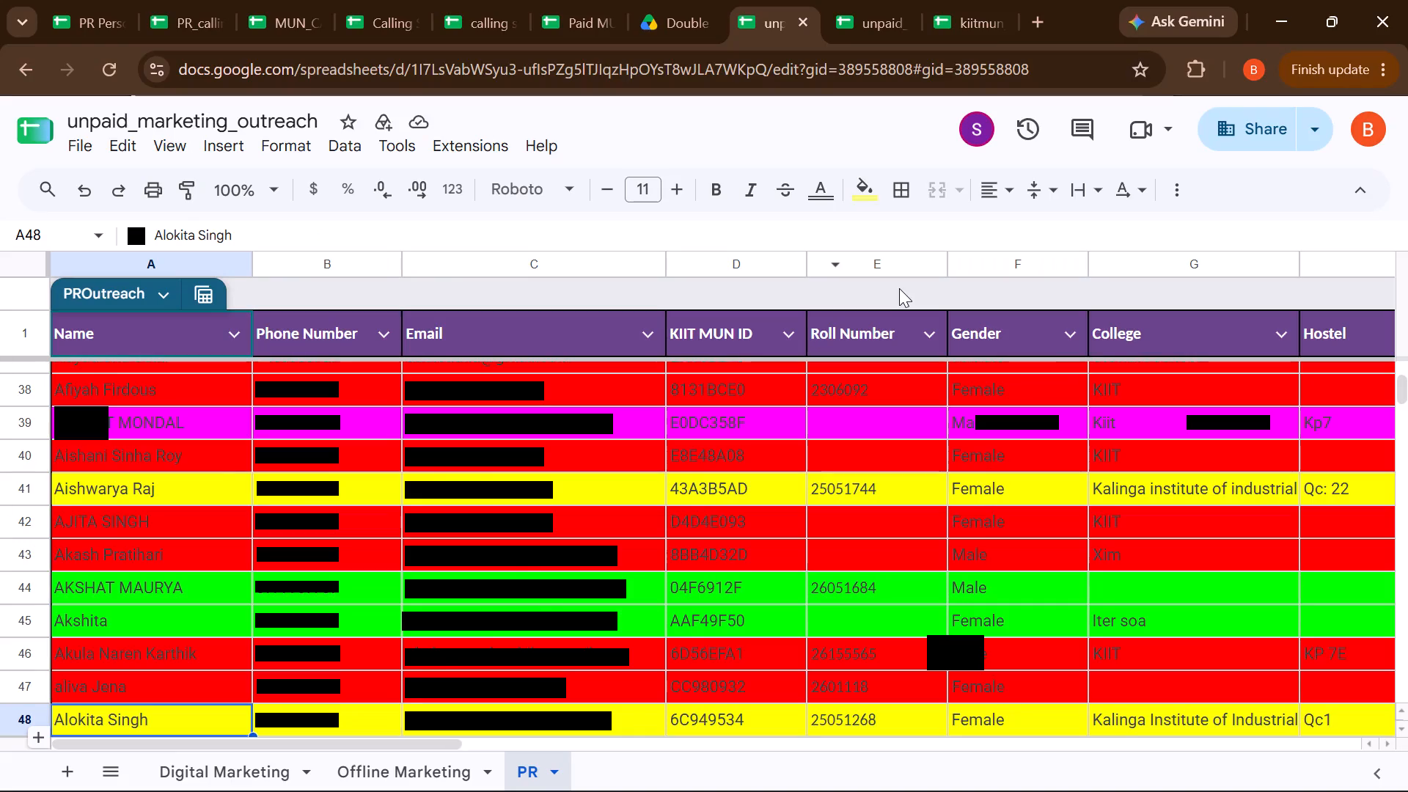
Replace the Remarks entry in row 48 with "Will talk in the evening".
{"action": "key", "text": "Right"}
{"action": "key", "text": "Right"}
{"action": "key", "text": "Right"}
{"action": "key", "text": "Right"}
{"action": "key", "text": "Right"}
{"action": "key", "text": "Right"}
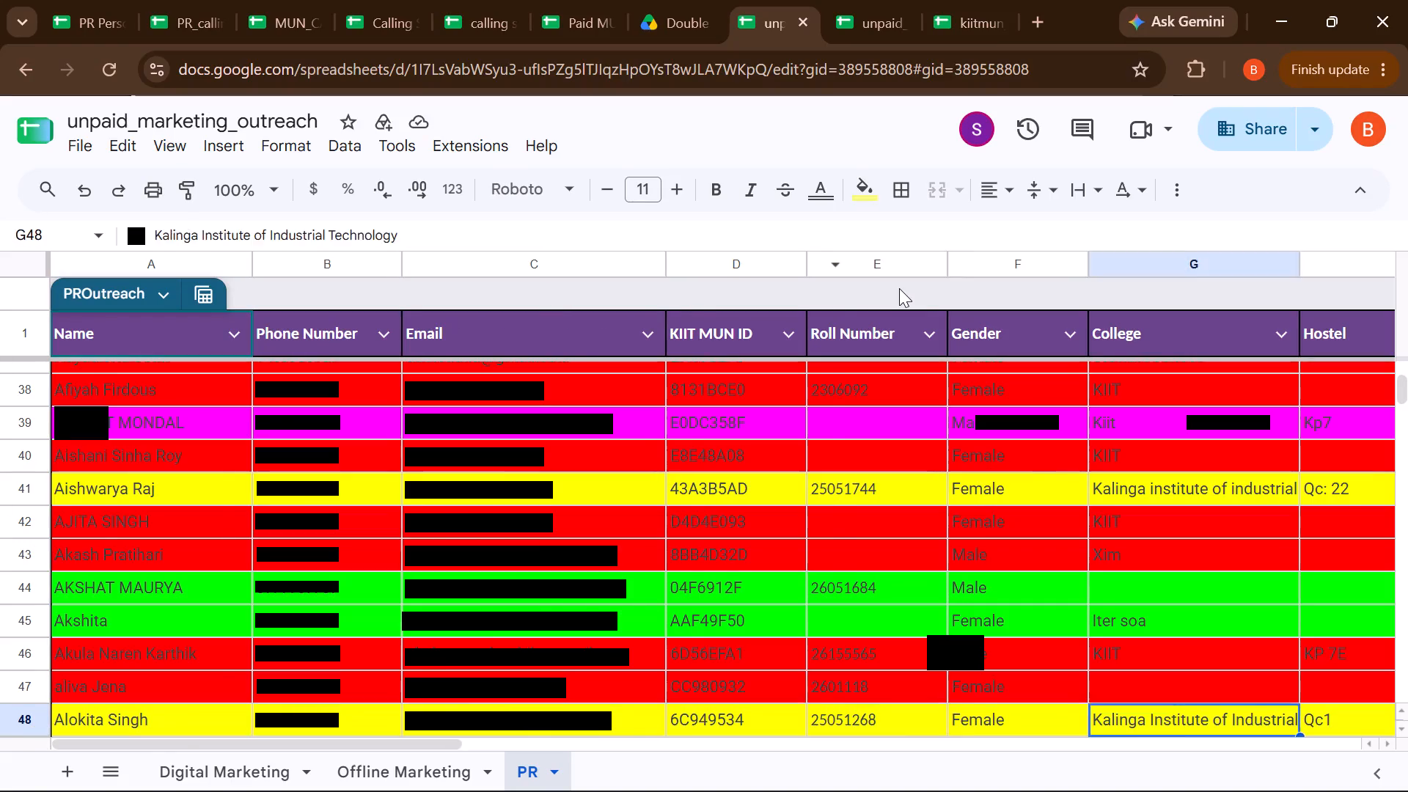
{"action": "key", "text": "Right"}
{"action": "key", "text": "Right"}
{"action": "key", "text": "Right"}
{"action": "key", "text": "Right"}
{"action": "key", "text": "Right"}
{"action": "key", "text": "Right"}
{"action": "key", "text": "Right"}
{"action": "key", "text": "Right"}
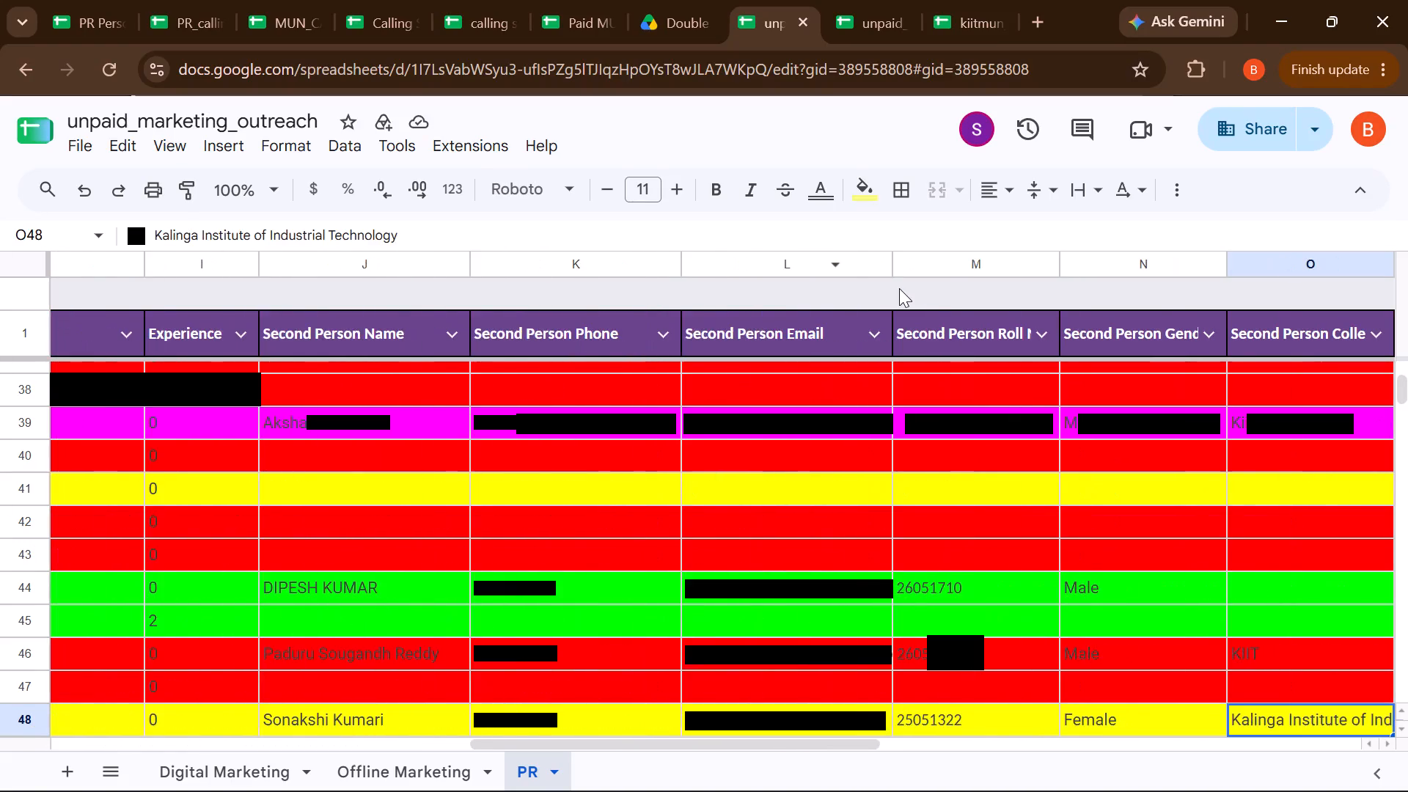
{"action": "key", "text": "Right"}
{"action": "key", "text": "Right"}
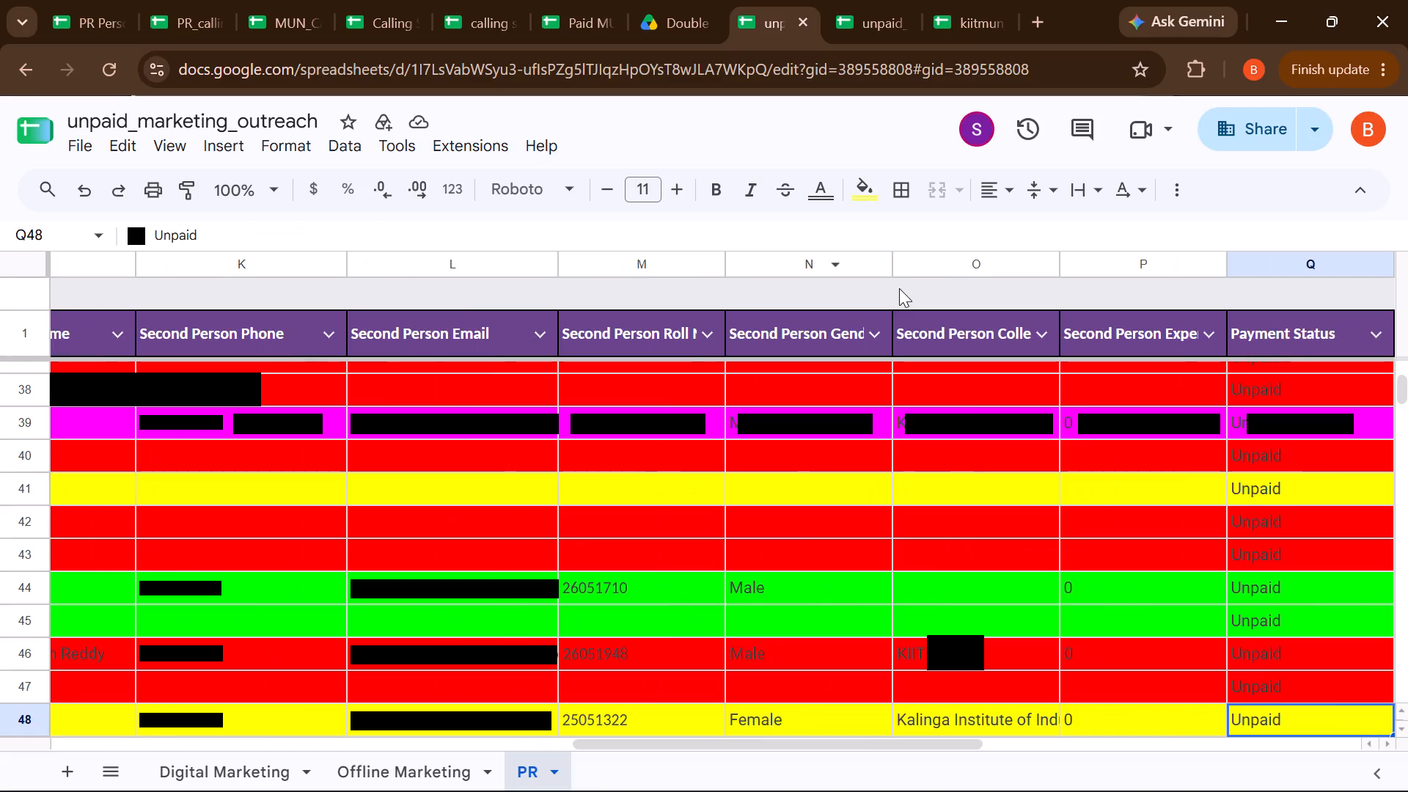
{"action": "key", "text": "Right"}
{"action": "key", "text": "Right"}
{"action": "key", "text": "Right"}
{"action": "key", "text": "Right"}
{"action": "key", "text": "Right"}
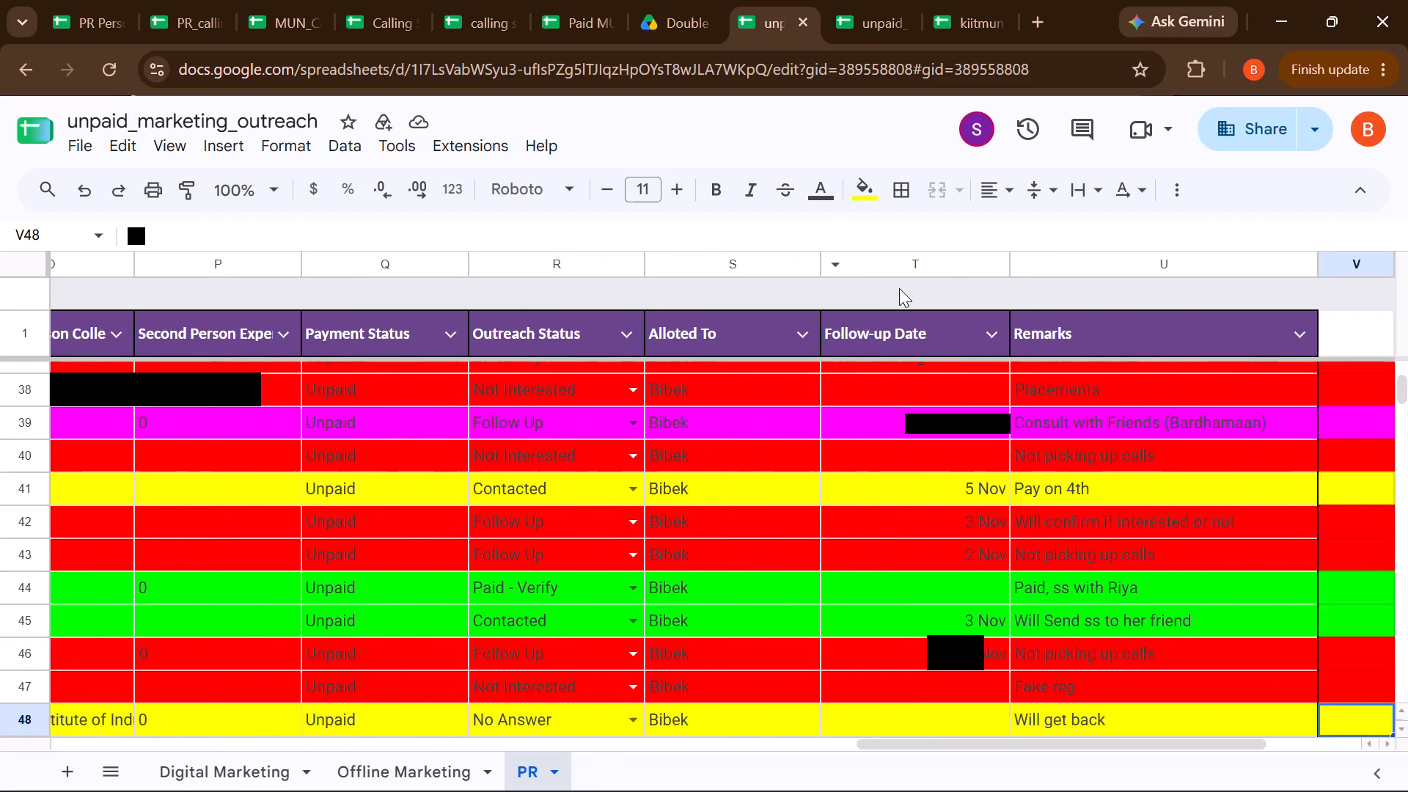
{"action": "key", "text": "Left"}
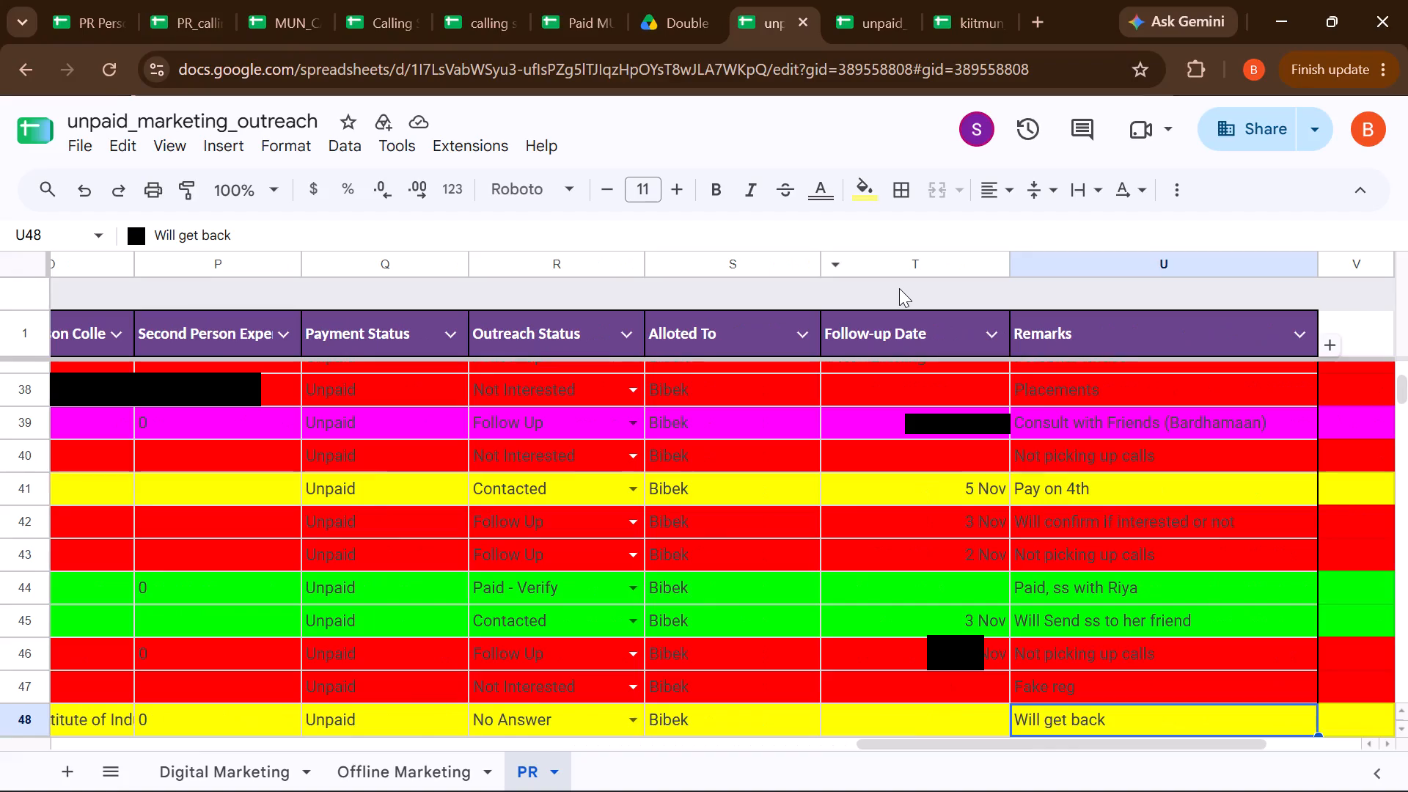
{"action": "type", "text": "Will"}
{"action": "key", "text": "space"}
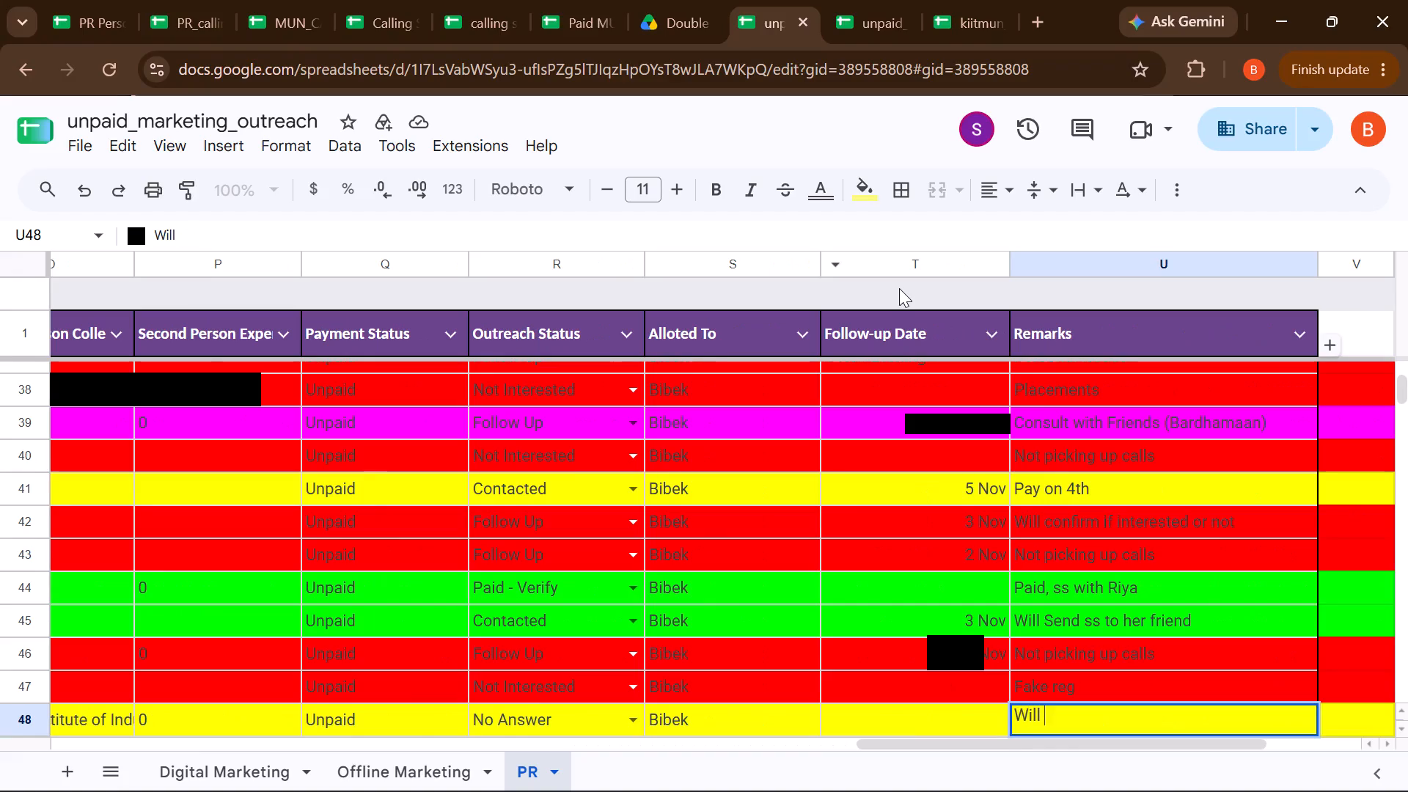
{"action": "type", "text": "talk in the evening"}
{"action": "key", "text": "Return"}
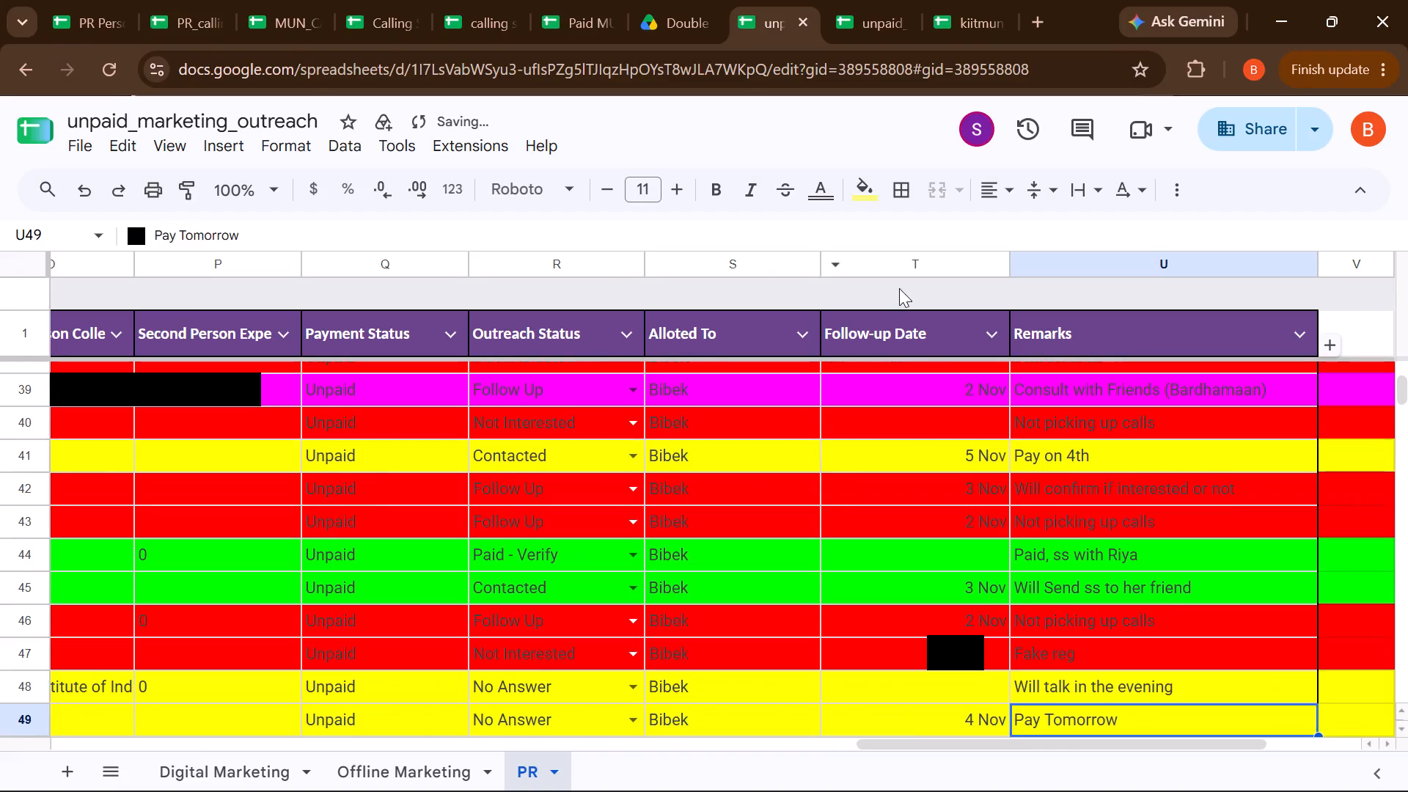
Look up the main contact's Name and Phone Number entries in row 49.
{"action": "key", "text": "Left"}
{"action": "key", "text": "Left"}
{"action": "key", "text": "Left"}
{"action": "key", "text": "Left"}
{"action": "key", "text": "Left"}
{"action": "key", "text": "Left"}
{"action": "key", "text": "Left"}
{"action": "key", "text": "Left"}
{"action": "key", "text": "Left"}
{"action": "key", "text": "Left"}
{"action": "key", "text": "Left"}
{"action": "key", "text": "Left"}
{"action": "key", "text": "Left"}
{"action": "key", "text": "Left"}
{"action": "key", "text": "Left"}
{"action": "key", "text": "Left"}
{"action": "key", "text": "Left"}
{"action": "key", "text": "Left"}
{"action": "key", "text": "Left"}
{"action": "key", "text": "Left"}
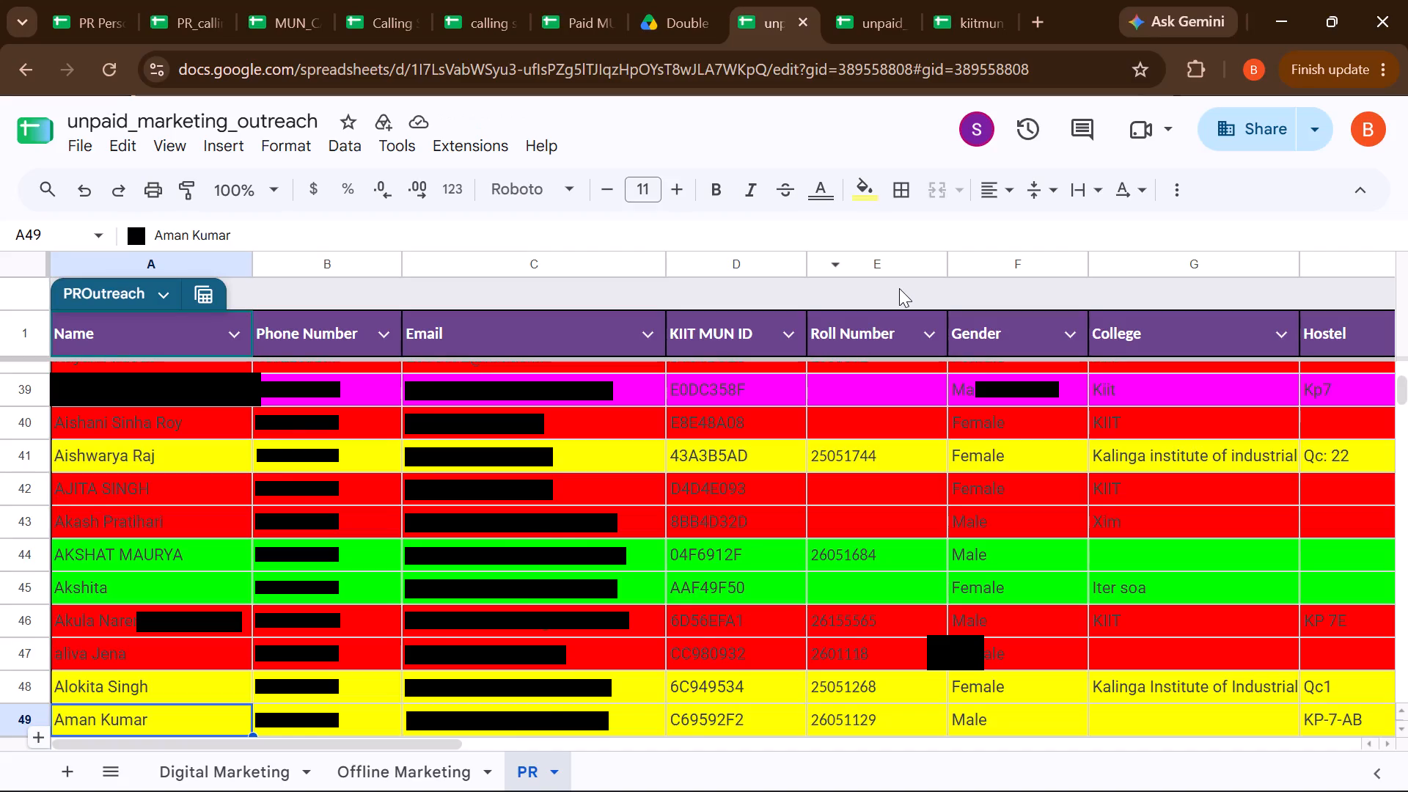
Review row 49's second-person details, Payment Status, Outreach Status, Follow-up Date and Remarks entries.
{"action": "key", "text": "Right"}
{"action": "key", "text": "Right"}
{"action": "key", "text": "Right"}
{"action": "key", "text": "Right"}
{"action": "key", "text": "Right"}
{"action": "key", "text": "Right"}
{"action": "key", "text": "Right"}
{"action": "key", "text": "Right"}
{"action": "key", "text": "Right"}
{"action": "key", "text": "Right"}
{"action": "key", "text": "Right"}
{"action": "key", "text": "Right"}
{"action": "key", "text": "Right"}
{"action": "key", "text": "Right"}
{"action": "key", "text": "Right"}
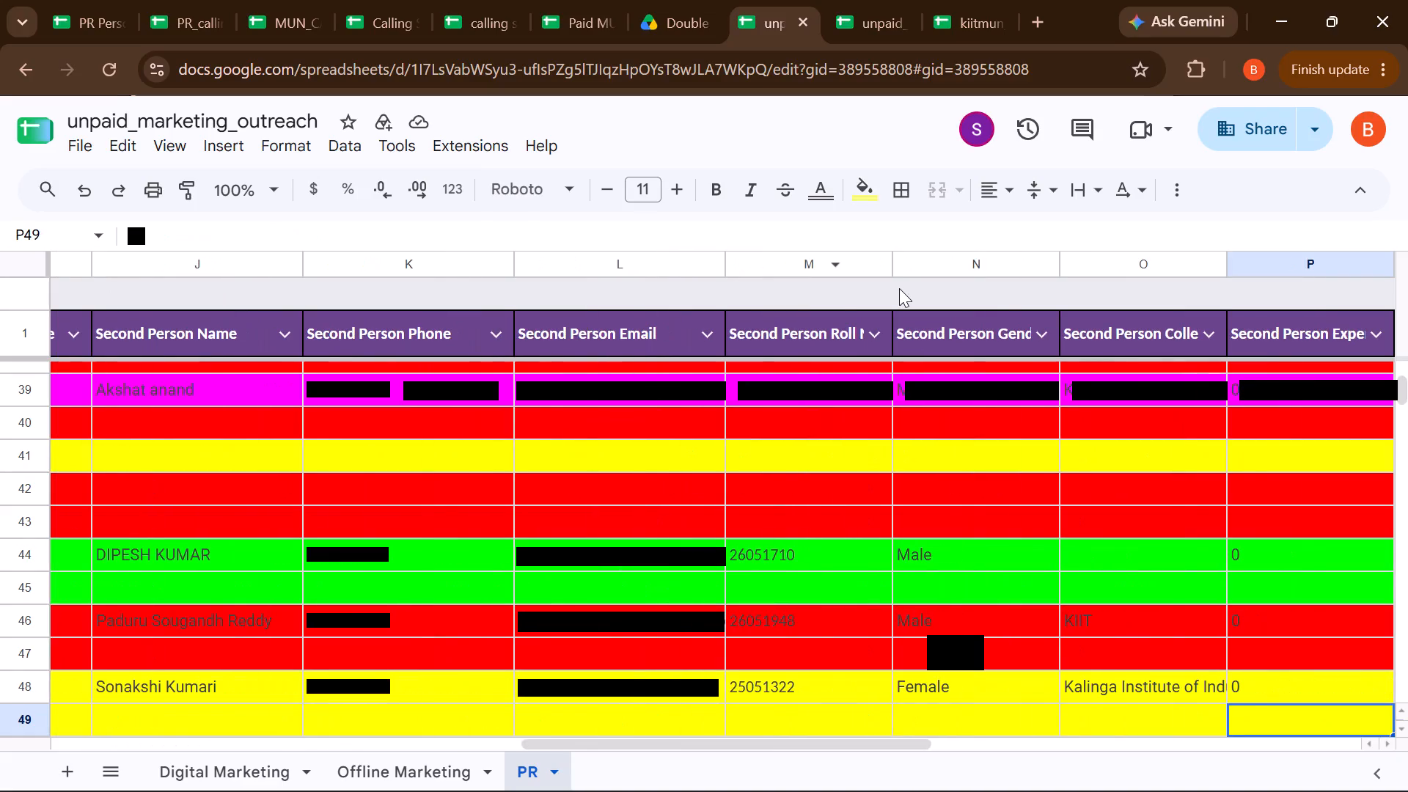
{"action": "key", "text": "Right"}
{"action": "key", "text": "Right"}
{"action": "key", "text": "Right"}
{"action": "key", "text": "Right"}
{"action": "key", "text": "Right"}
{"action": "key", "text": "Right"}
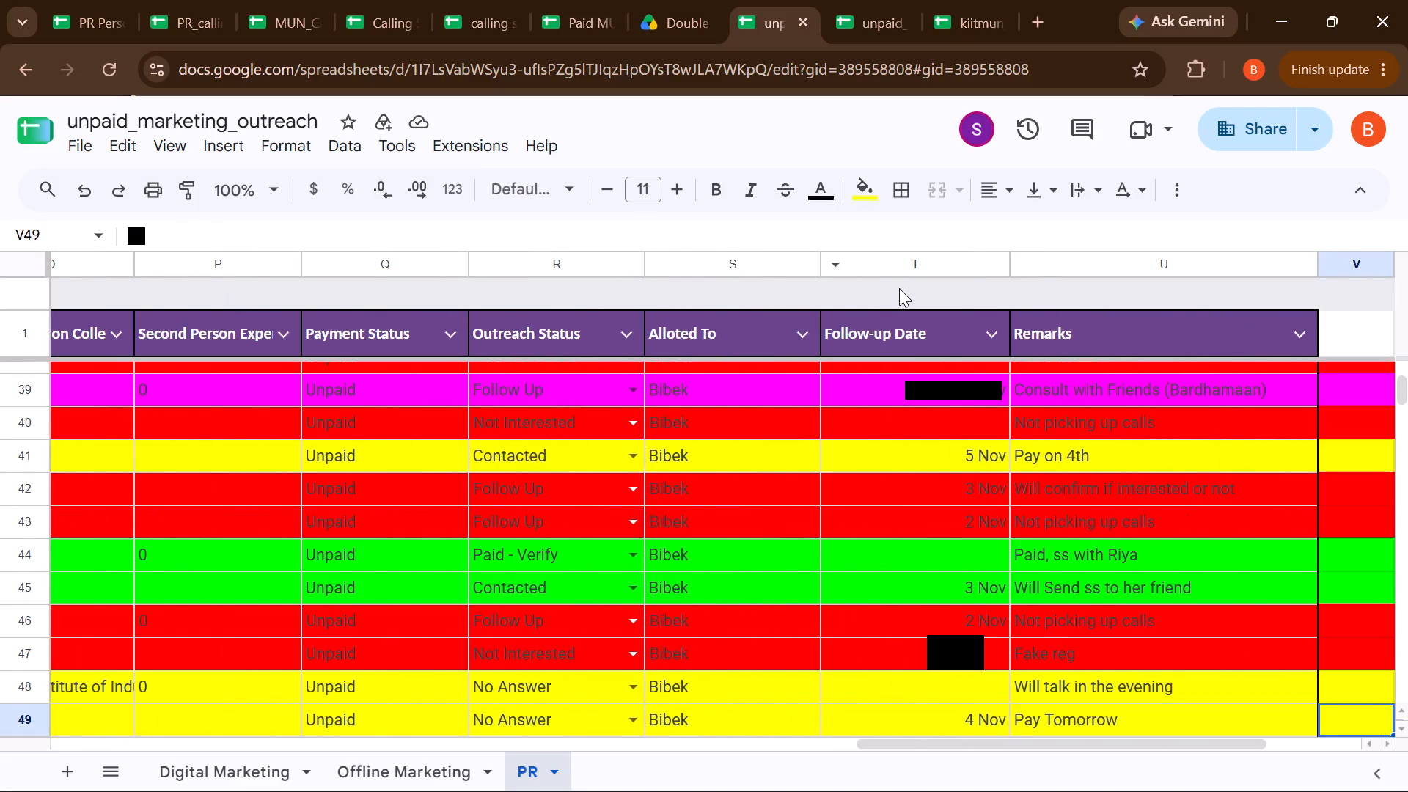
{"action": "key", "text": "Left"}
{"action": "key", "text": "Left"}
Scan the follow-up and allotment entries from row 50 down past Bibek's block to row 132.
{"action": "key", "text": "Down"}
{"action": "key", "text": "Left"}
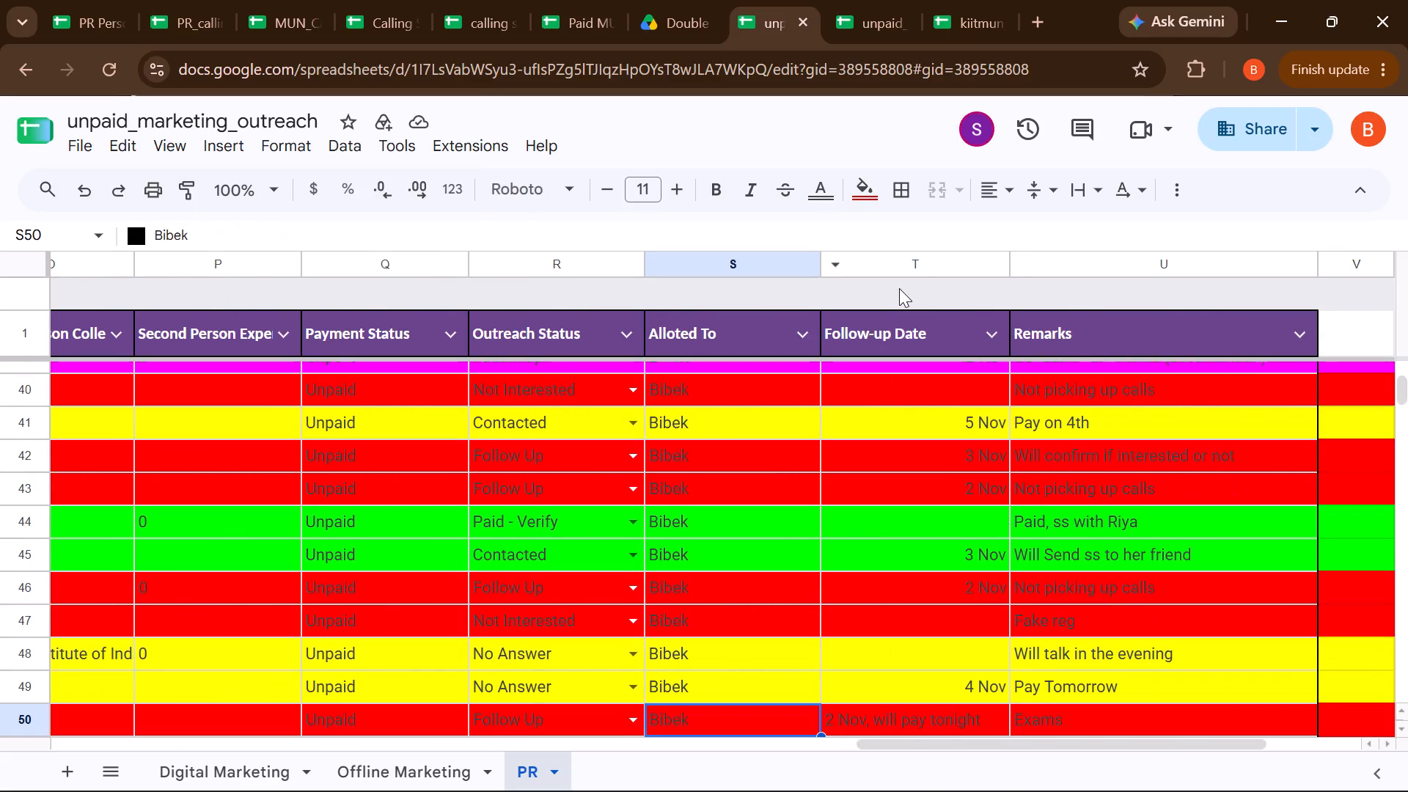
{"action": "key", "text": "Right"}
{"action": "key", "text": "Down"}
{"action": "key", "text": "Down"}
{"action": "key", "text": "Down"}
{"action": "key", "text": "Down"}
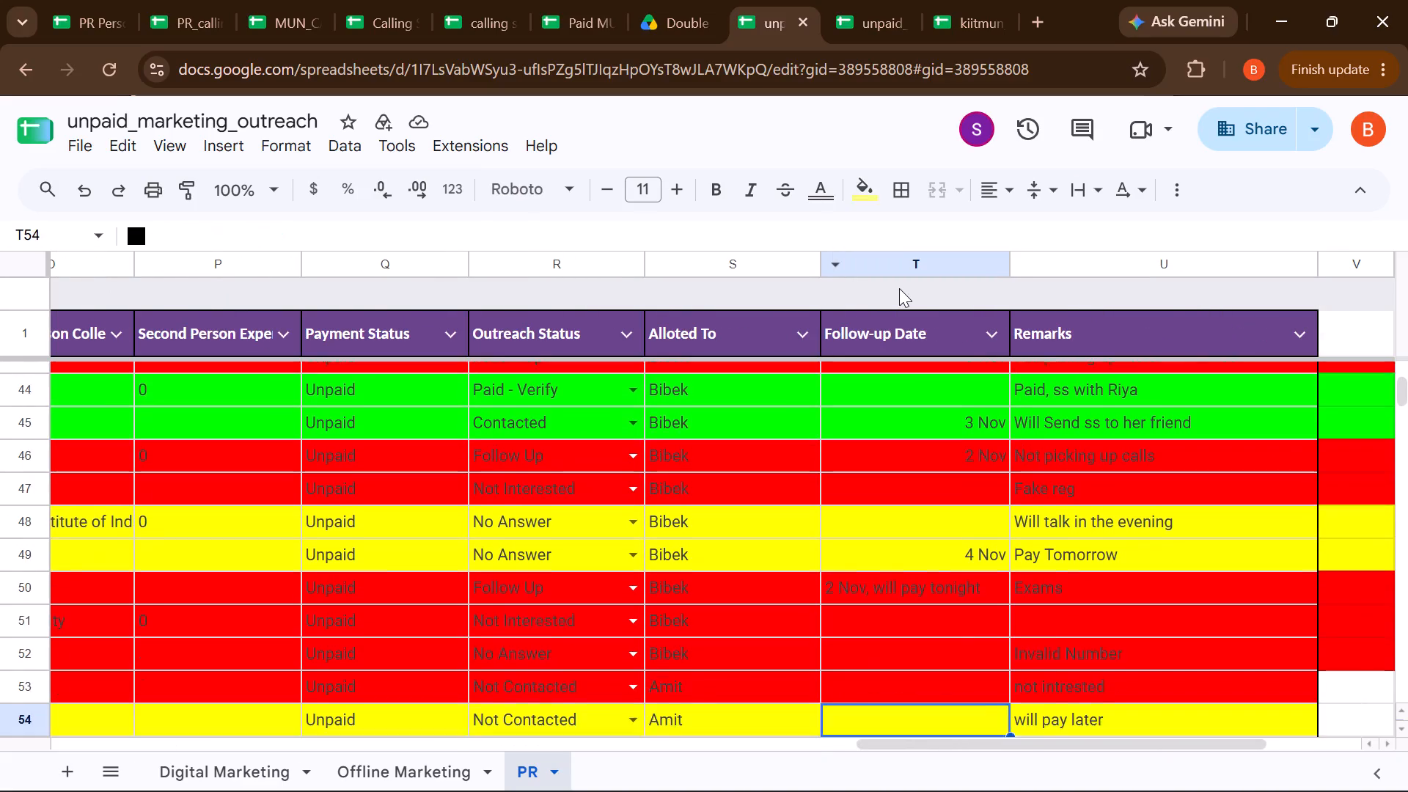
{"action": "key", "text": "Down"}
{"action": "key", "text": "Down"}
{"action": "key", "text": "Down"}
{"action": "key", "text": "Down"}
{"action": "key", "text": "Down"}
{"action": "key", "text": "Down"}
{"action": "key", "text": "Down"}
{"action": "key", "text": "Down"}
{"action": "key", "text": "Down"}
{"action": "key", "text": "Down"}
{"action": "key", "text": "Down"}
{"action": "key", "text": "Down"}
{"action": "key", "text": "Down"}
{"action": "key", "text": "Down"}
{"action": "key", "text": "Down"}
{"action": "key", "text": "Down"}
{"action": "key", "text": "Down"}
{"action": "key", "text": "Down"}
{"action": "key", "text": "Down"}
{"action": "key", "text": "Down"}
{"action": "key", "text": "Down"}
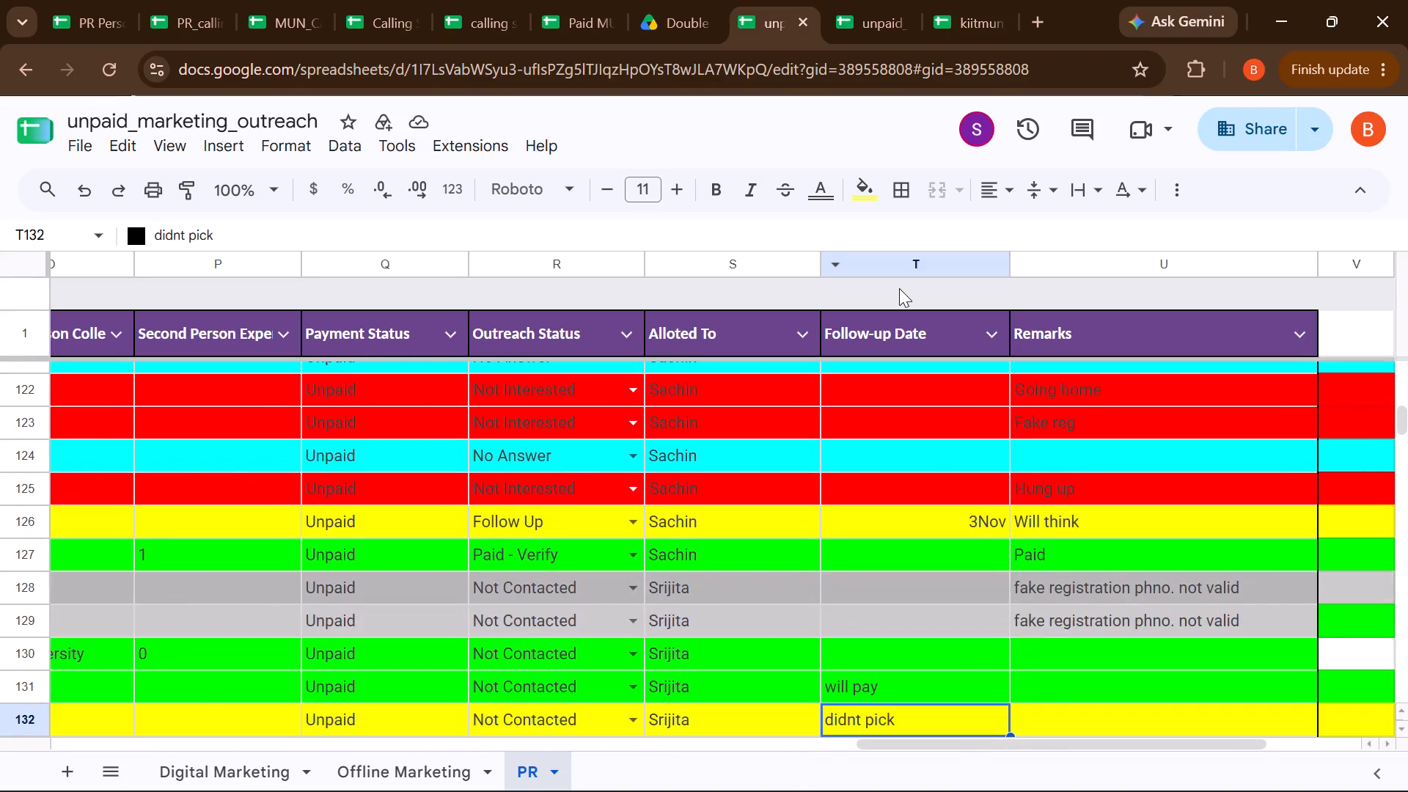
Examine the Outreach Status and Follow-up Date entries in Srijita's rows, from row 132 through row 152.
{"action": "key", "text": "Left"}
{"action": "key", "text": "Right"}
{"action": "key", "text": "Left"}
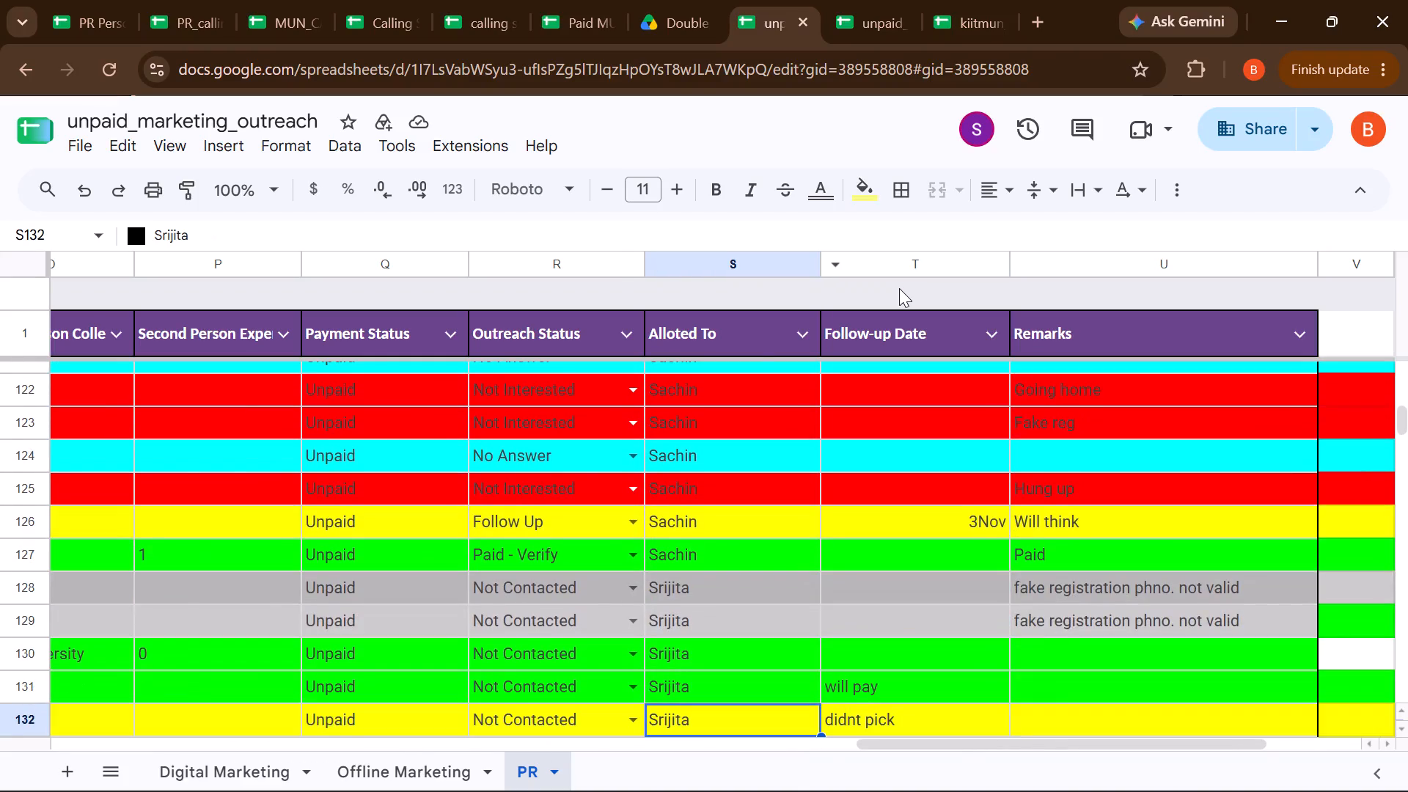
{"action": "key", "text": "Right"}
{"action": "key", "text": "Left"}
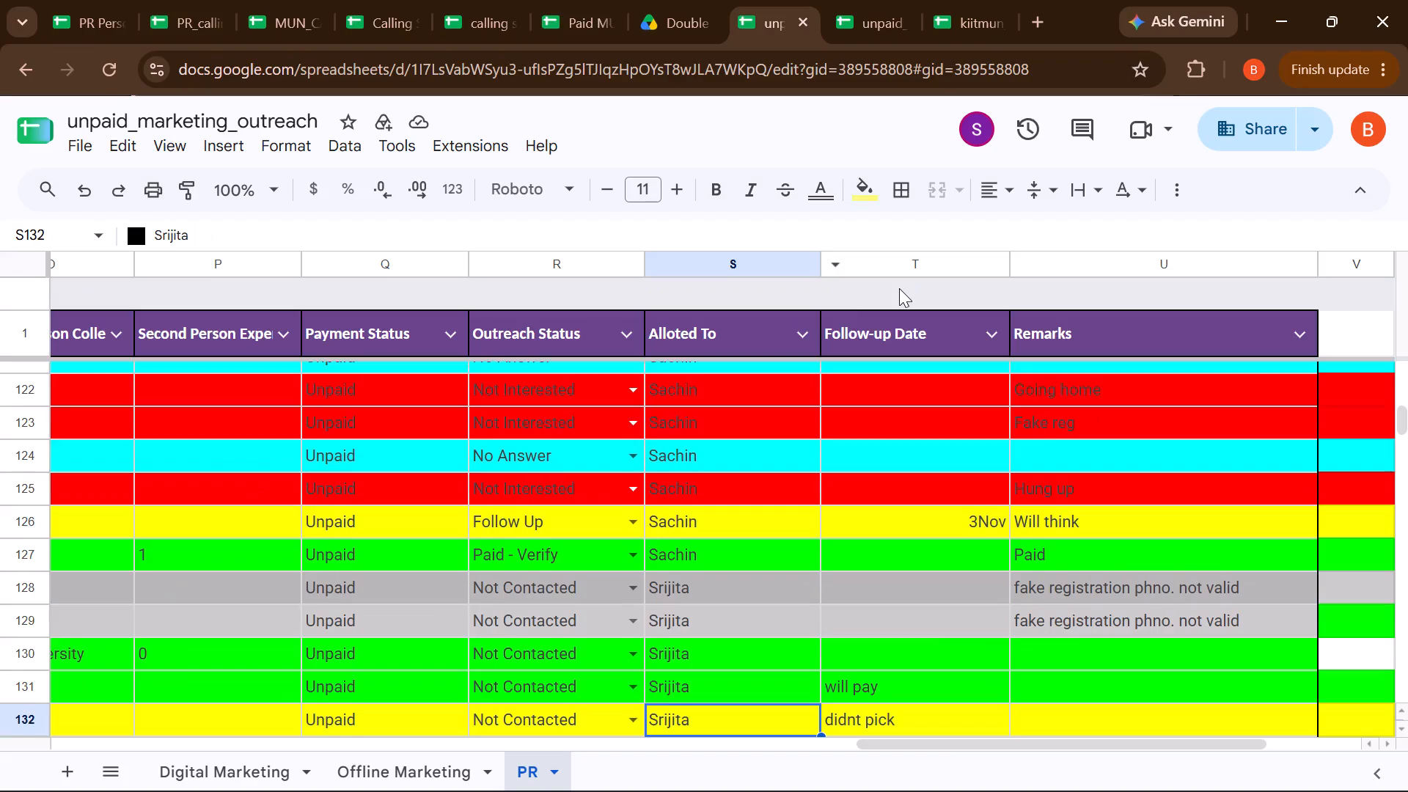
{"action": "key", "text": "Down"}
{"action": "key", "text": "Down"}
{"action": "key", "text": "Down"}
{"action": "key", "text": "Down"}
{"action": "key", "text": "Down"}
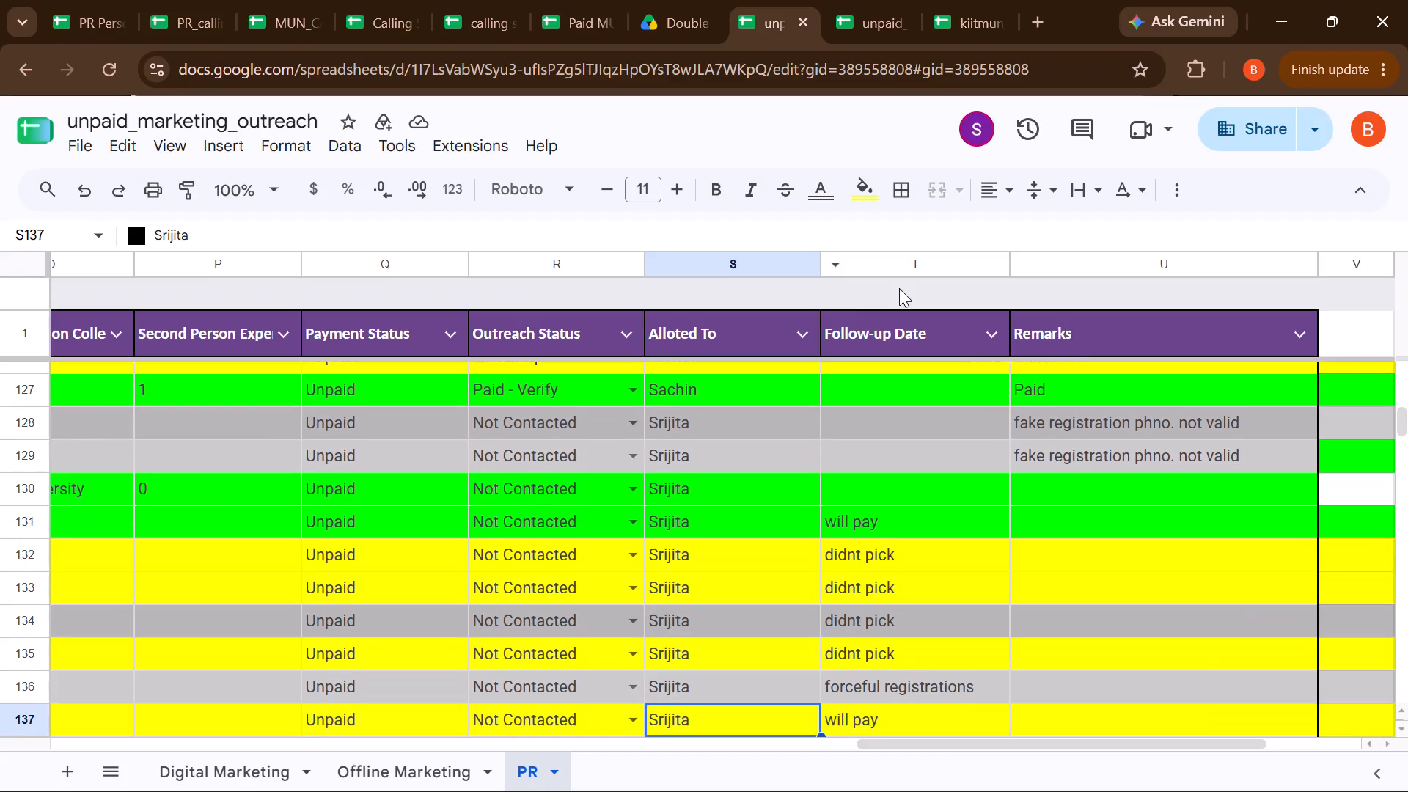
{"action": "key", "text": "Down"}
{"action": "key", "text": "Down"}
{"action": "key", "text": "Down"}
{"action": "key", "text": "Down"}
{"action": "key", "text": "Down"}
{"action": "key", "text": "Down"}
{"action": "key", "text": "Down"}
{"action": "key", "text": "Down"}
{"action": "key", "text": "Down"}
{"action": "key", "text": "Down"}
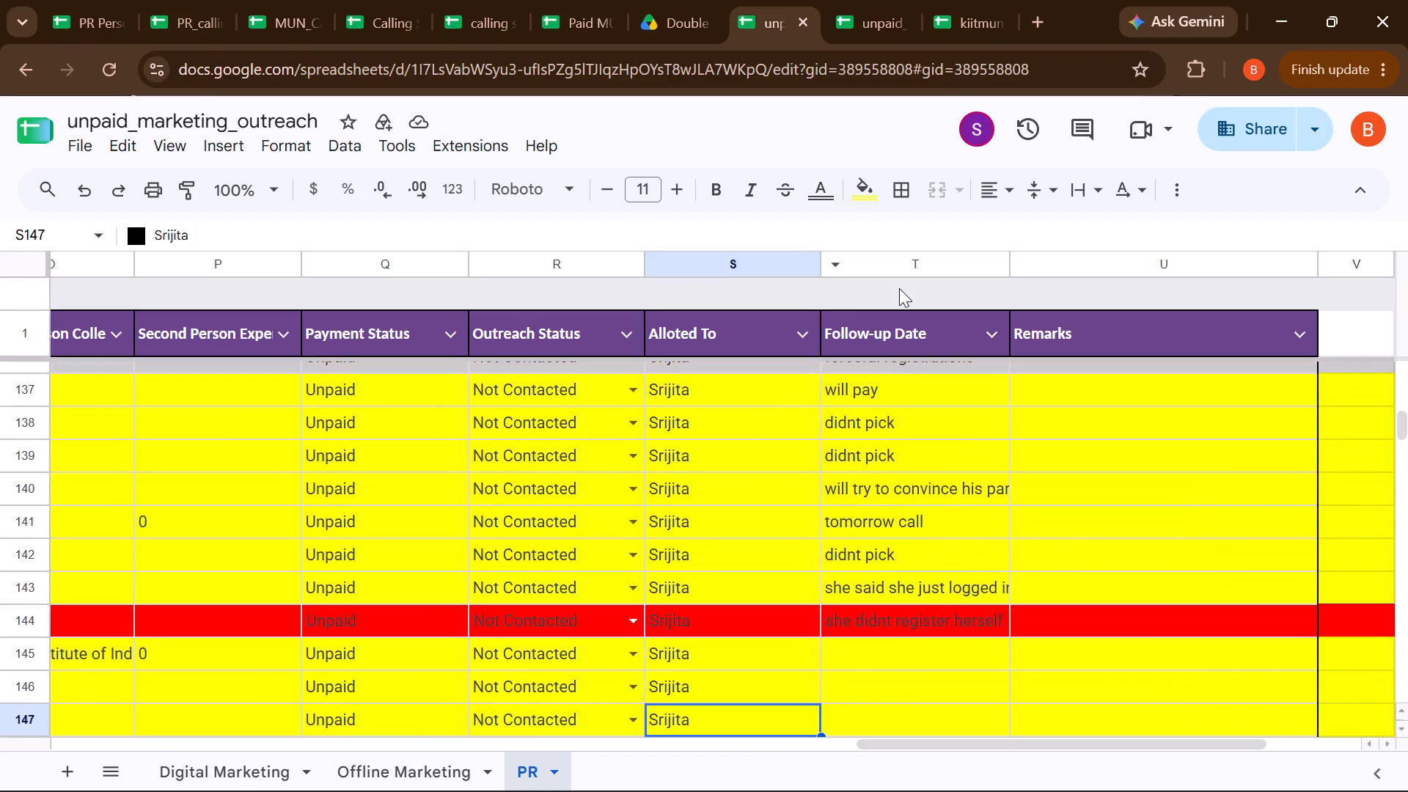
{"action": "key", "text": "Down"}
{"action": "key", "text": "Down"}
{"action": "key", "text": "Down"}
{"action": "key", "text": "Down"}
{"action": "key", "text": "Down"}
{"action": "key", "text": "Down"}
{"action": "key", "text": "Down"}
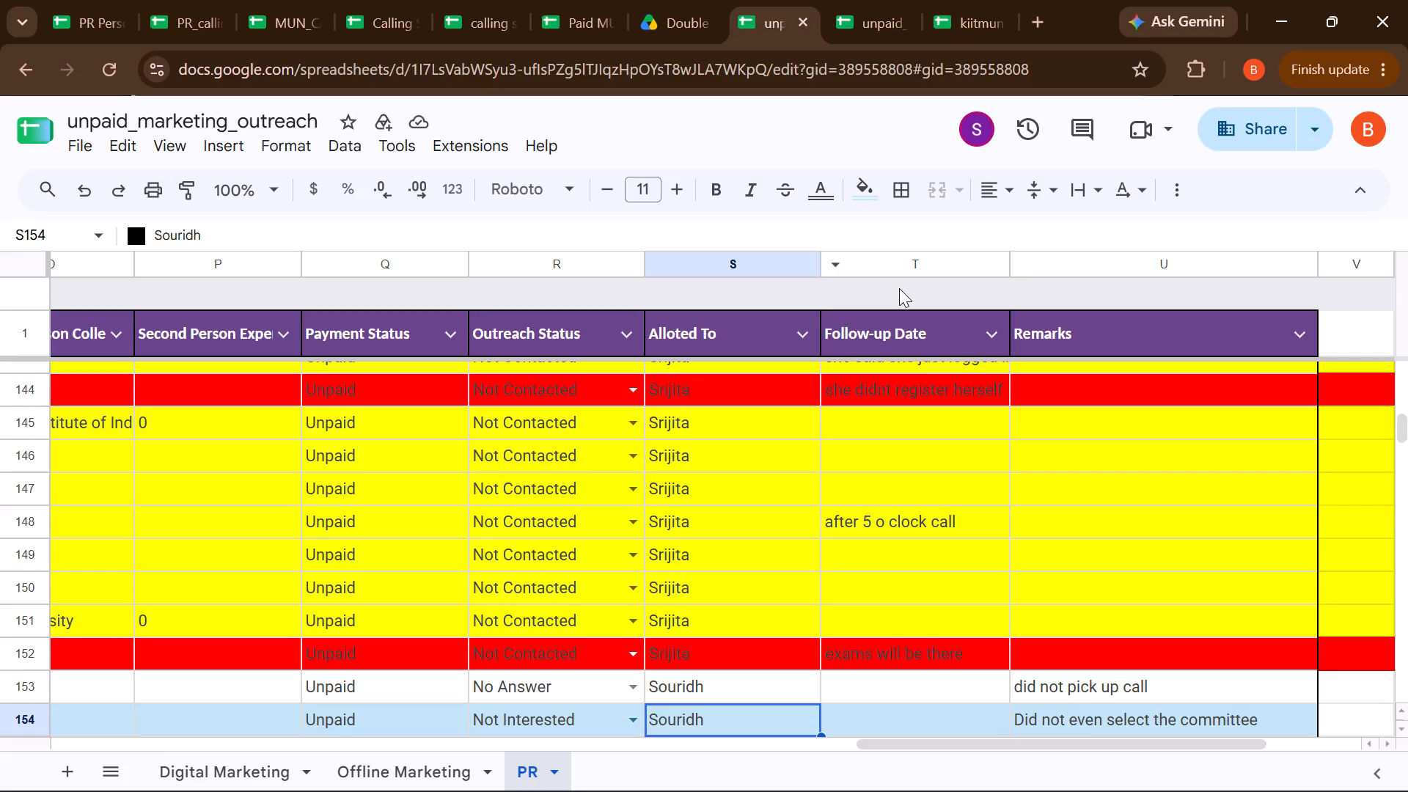
Examine the Outreach Status and Remarks entries in Souridh's rows down to row 163.
{"action": "key", "text": "Down"}
{"action": "key", "text": "Down"}
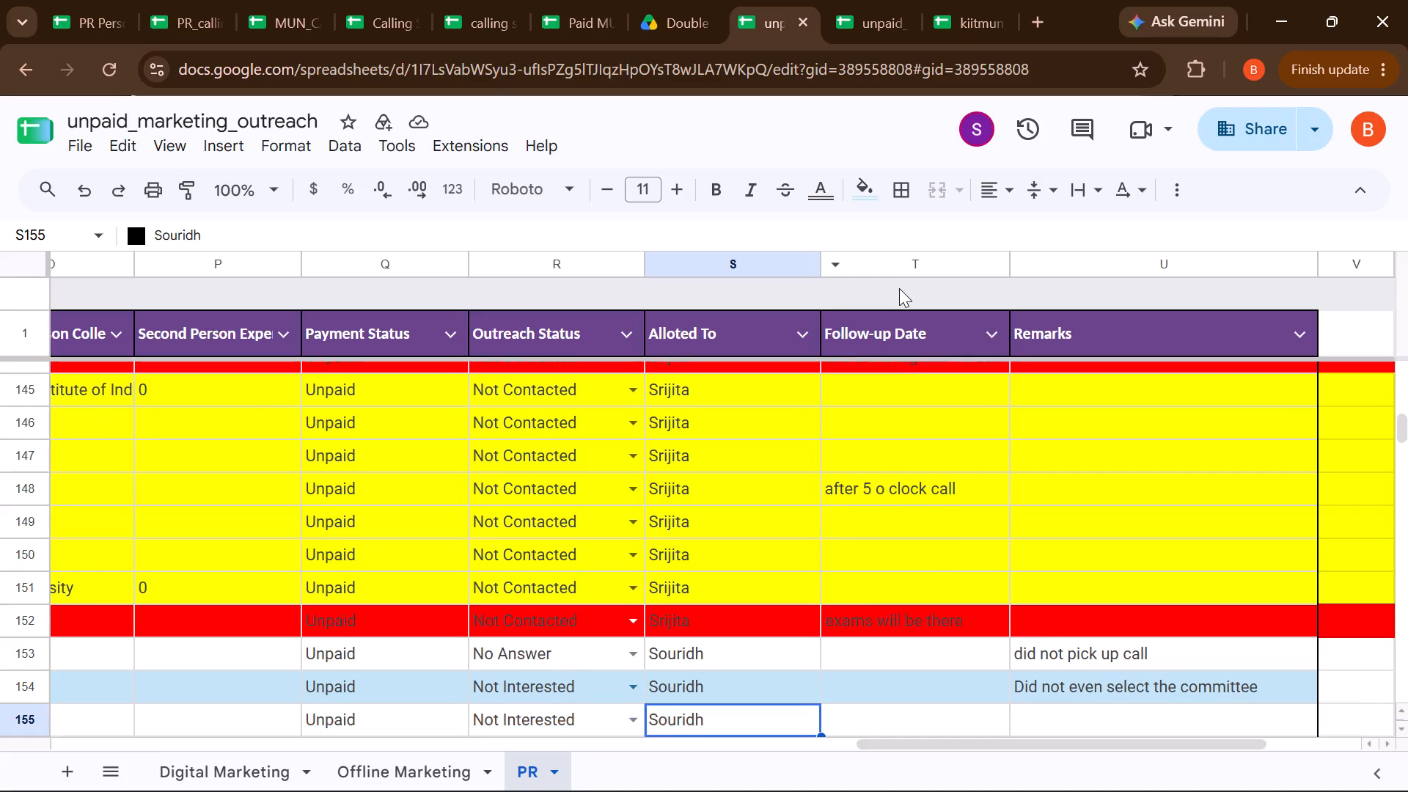
{"action": "key", "text": "Down"}
{"action": "key", "text": "Down"}
{"action": "key", "text": "Down"}
{"action": "key", "text": "Down"}
{"action": "key", "text": "Down"}
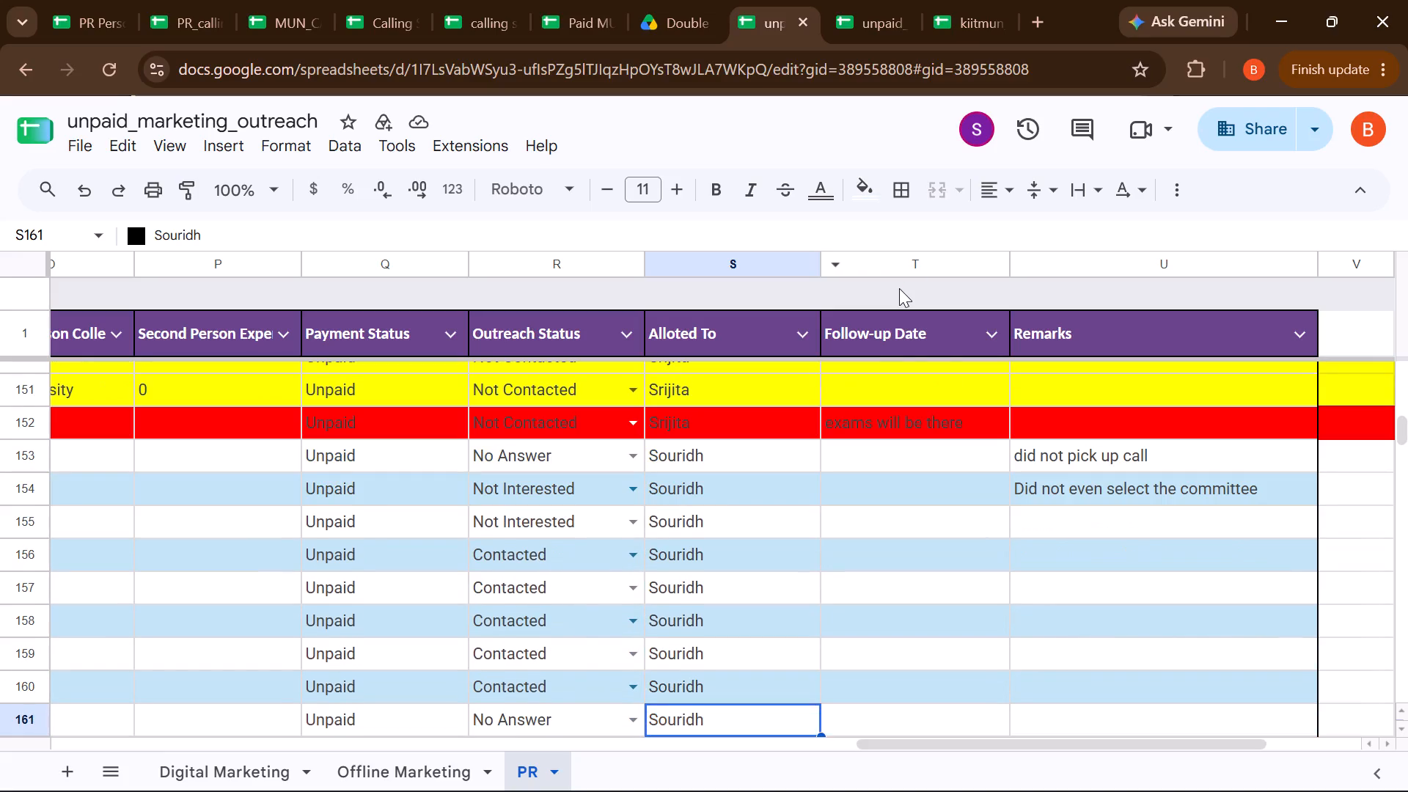
{"action": "key", "text": "Down"}
{"action": "key", "text": "Down"}
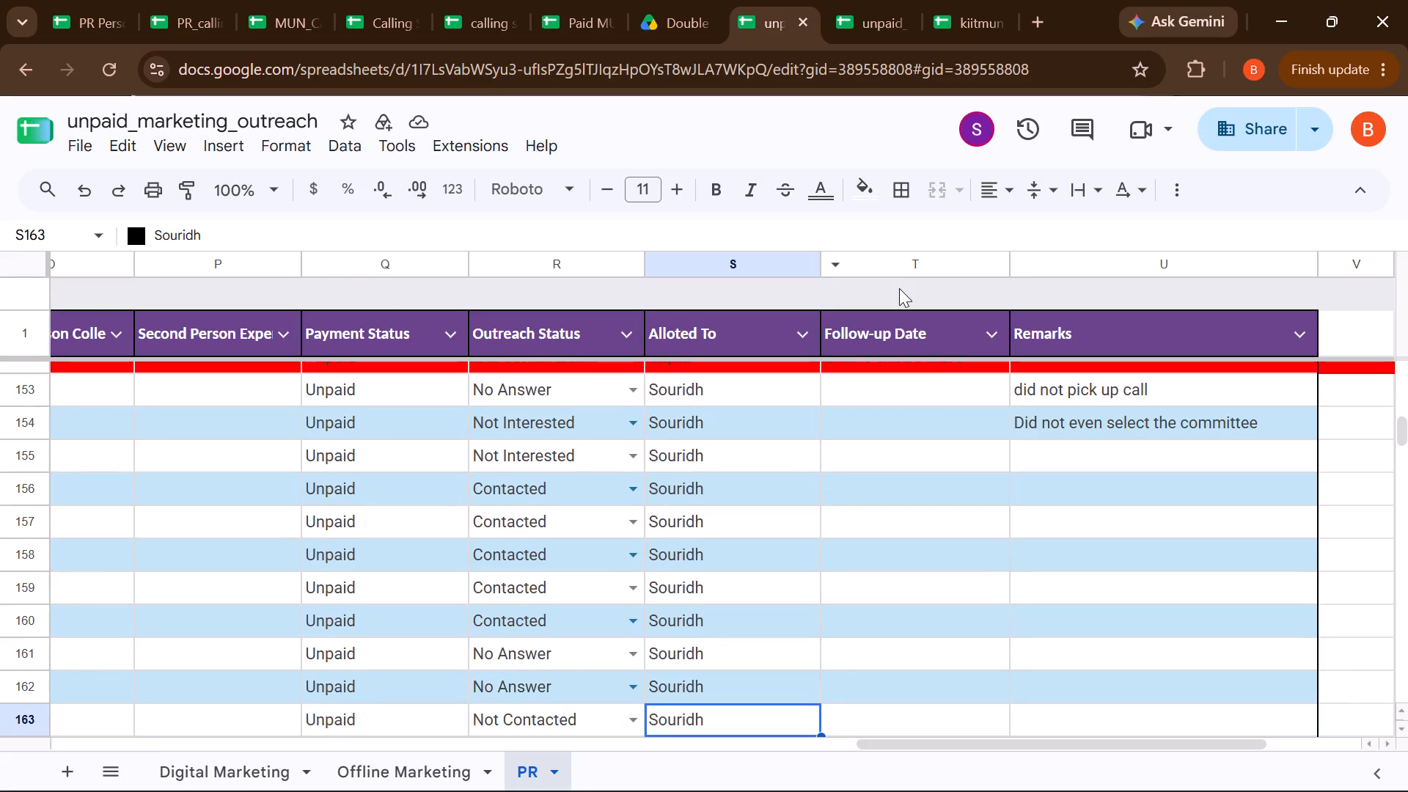
Look up the main contact's details in row 163 and check the second-person and outreach columns of that row.
{"action": "key", "text": "Left"}
{"action": "key", "text": "Left"}
{"action": "key", "text": "Left"}
{"action": "key", "text": "Left"}
{"action": "key", "text": "Left"}
{"action": "key", "text": "Left"}
{"action": "key", "text": "Left"}
{"action": "key", "text": "Left"}
{"action": "key", "text": "Left"}
{"action": "key", "text": "Left"}
{"action": "key", "text": "Left"}
{"action": "key", "text": "Left"}
{"action": "key", "text": "Left"}
{"action": "key", "text": "Left"}
{"action": "key", "text": "Left"}
{"action": "key", "text": "Left"}
{"action": "key", "text": "Left"}
{"action": "key", "text": "Left"}
{"action": "key", "text": "Left"}
{"action": "key", "text": "Left"}
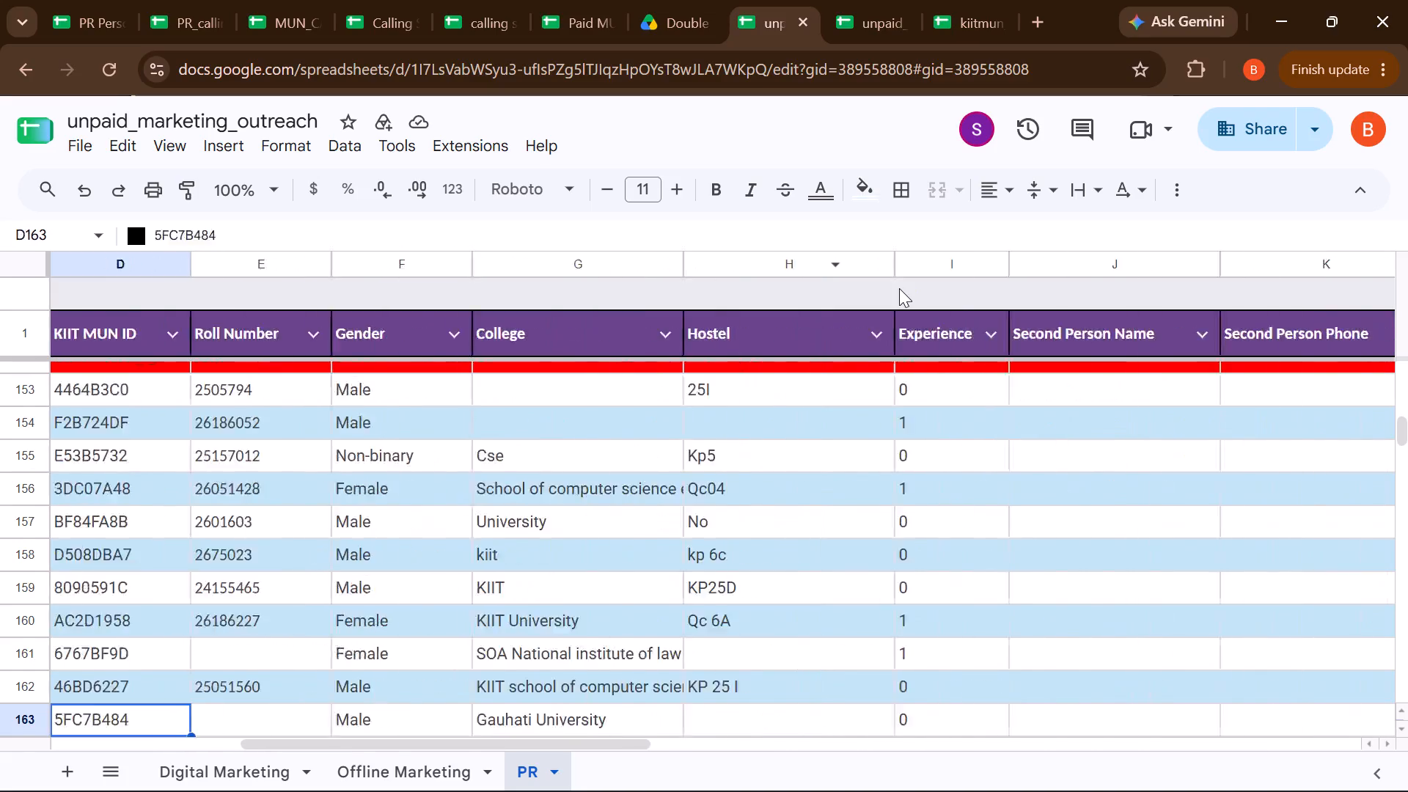
{"action": "key", "text": "Right"}
{"action": "key", "text": "Right"}
{"action": "key", "text": "Right"}
{"action": "key", "text": "Right"}
{"action": "key", "text": "Right"}
{"action": "key", "text": "Right"}
{"action": "key", "text": "Right"}
{"action": "key", "text": "Right"}
{"action": "key", "text": "Right"}
{"action": "key", "text": "Right"}
{"action": "key", "text": "Right"}
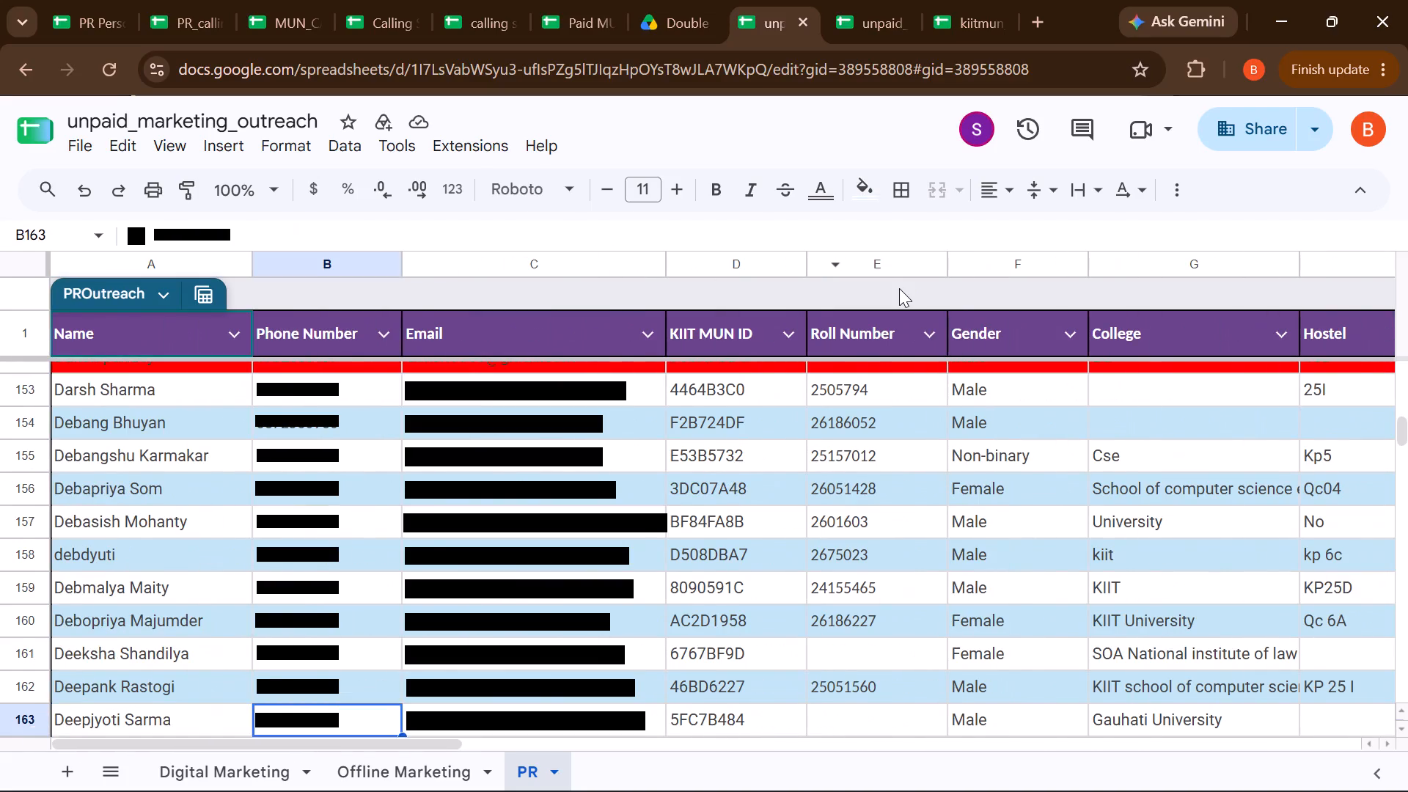
{"action": "key", "text": "Right"}
{"action": "key", "text": "Right"}
{"action": "key", "text": "Right"}
{"action": "key", "text": "Right"}
{"action": "key", "text": "Right"}
{"action": "key", "text": "Right"}
{"action": "key", "text": "Right"}
{"action": "key", "text": "Right"}
{"action": "key", "text": "Right"}
{"action": "key", "text": "Right"}
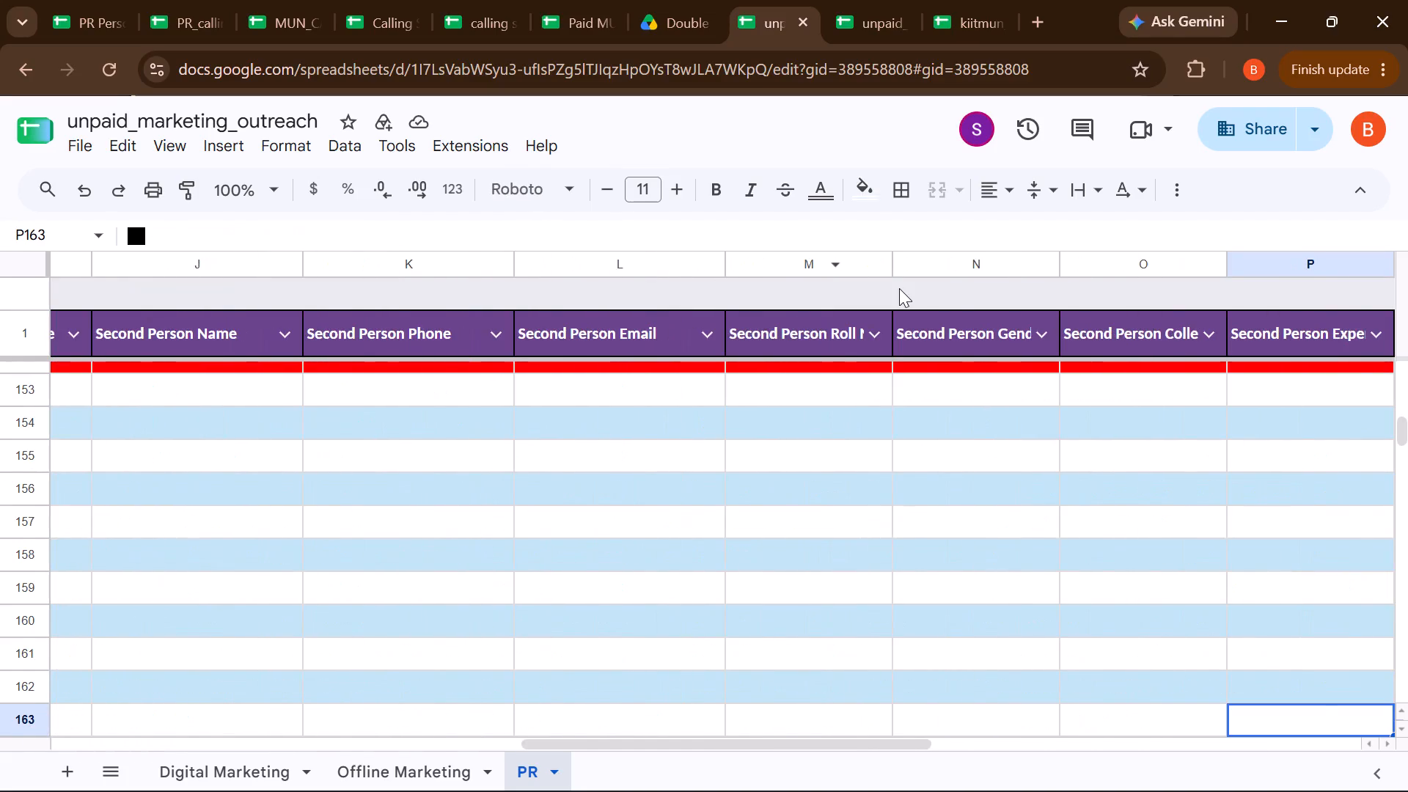
Check the Outreach Status and Alloted To entries from row 163 down to Ravish's first row, 178.
{"action": "key", "text": "Left"}
{"action": "key", "text": "Left"}
{"action": "key", "text": "Left"}
{"action": "key", "text": "Left"}
{"action": "key", "text": "Down"}
{"action": "key", "text": "Down"}
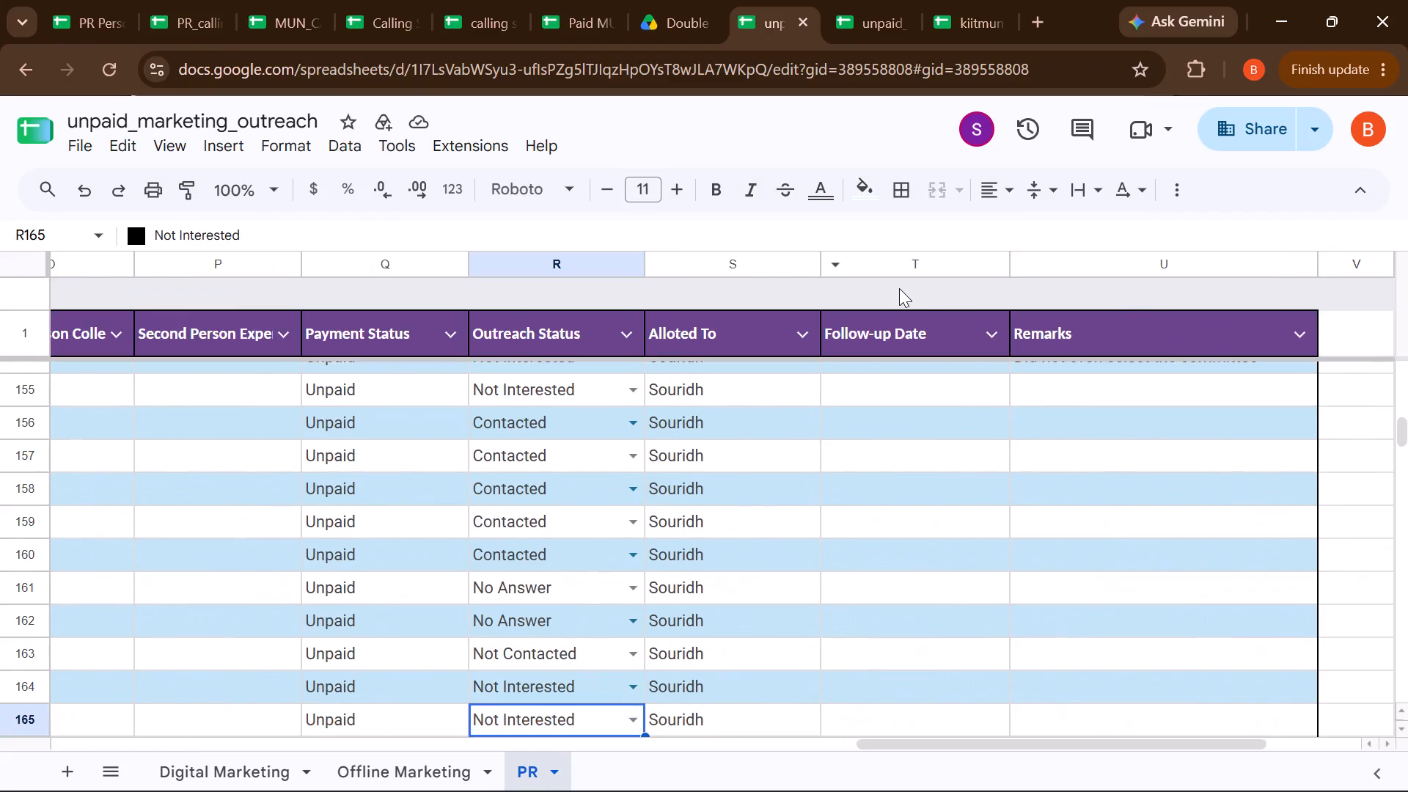
{"action": "key", "text": "Right"}
{"action": "key", "text": "Down"}
{"action": "key", "text": "Down"}
{"action": "key", "text": "Down"}
{"action": "key", "text": "Down"}
{"action": "key", "text": "Down"}
{"action": "key", "text": "Down"}
{"action": "key", "text": "Down"}
{"action": "key", "text": "Down"}
{"action": "key", "text": "Down"}
{"action": "key", "text": "Down"}
{"action": "key", "text": "Down"}
{"action": "key", "text": "Down"}
{"action": "key", "text": "Down"}
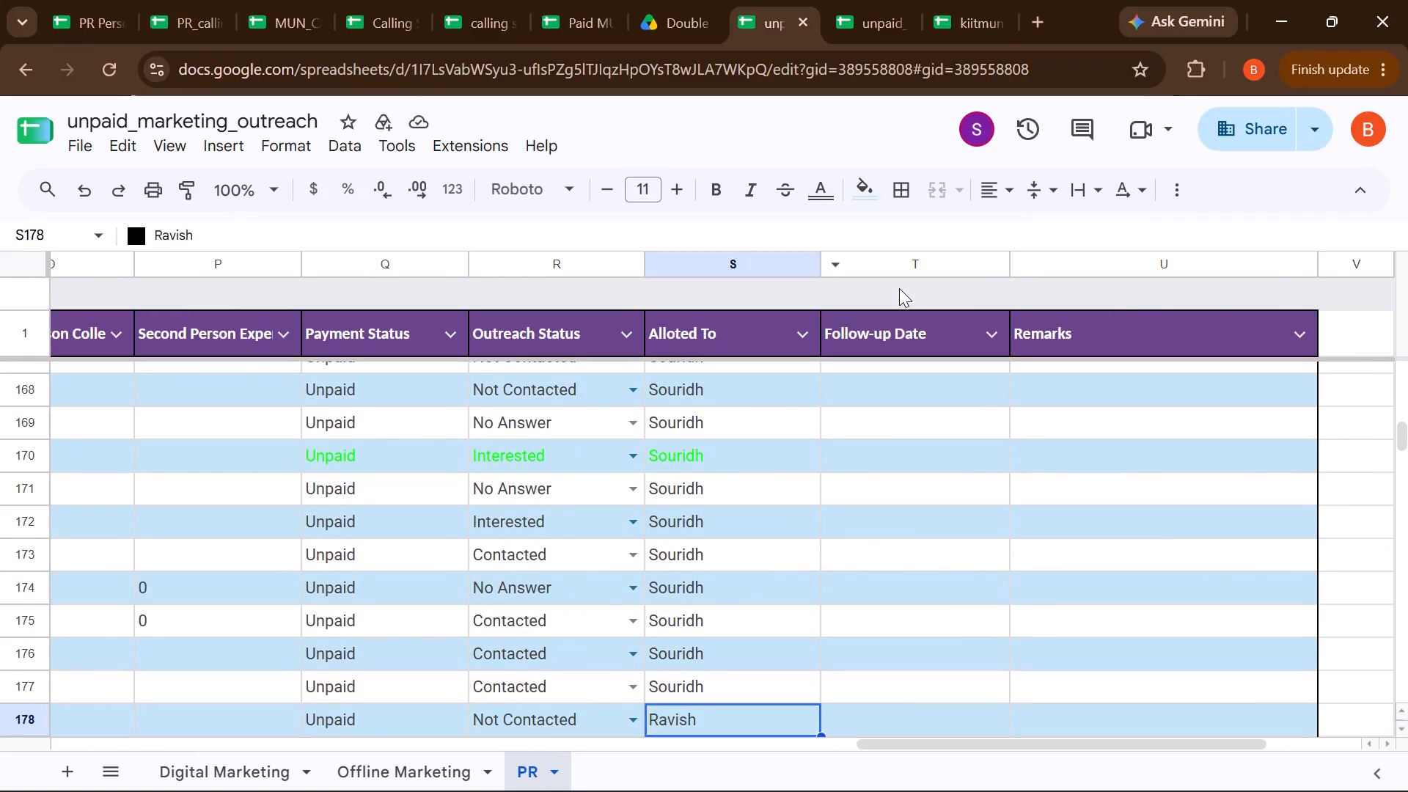
Recheck Souridh's last rows from row 178 back up to the Outreach Status in row 169.
{"action": "key", "text": "Down"}
{"action": "key", "text": "Up"}
{"action": "key", "text": "Up"}
{"action": "key", "text": "Up"}
{"action": "key", "text": "Up"}
{"action": "key", "text": "Up"}
{"action": "key", "text": "Up"}
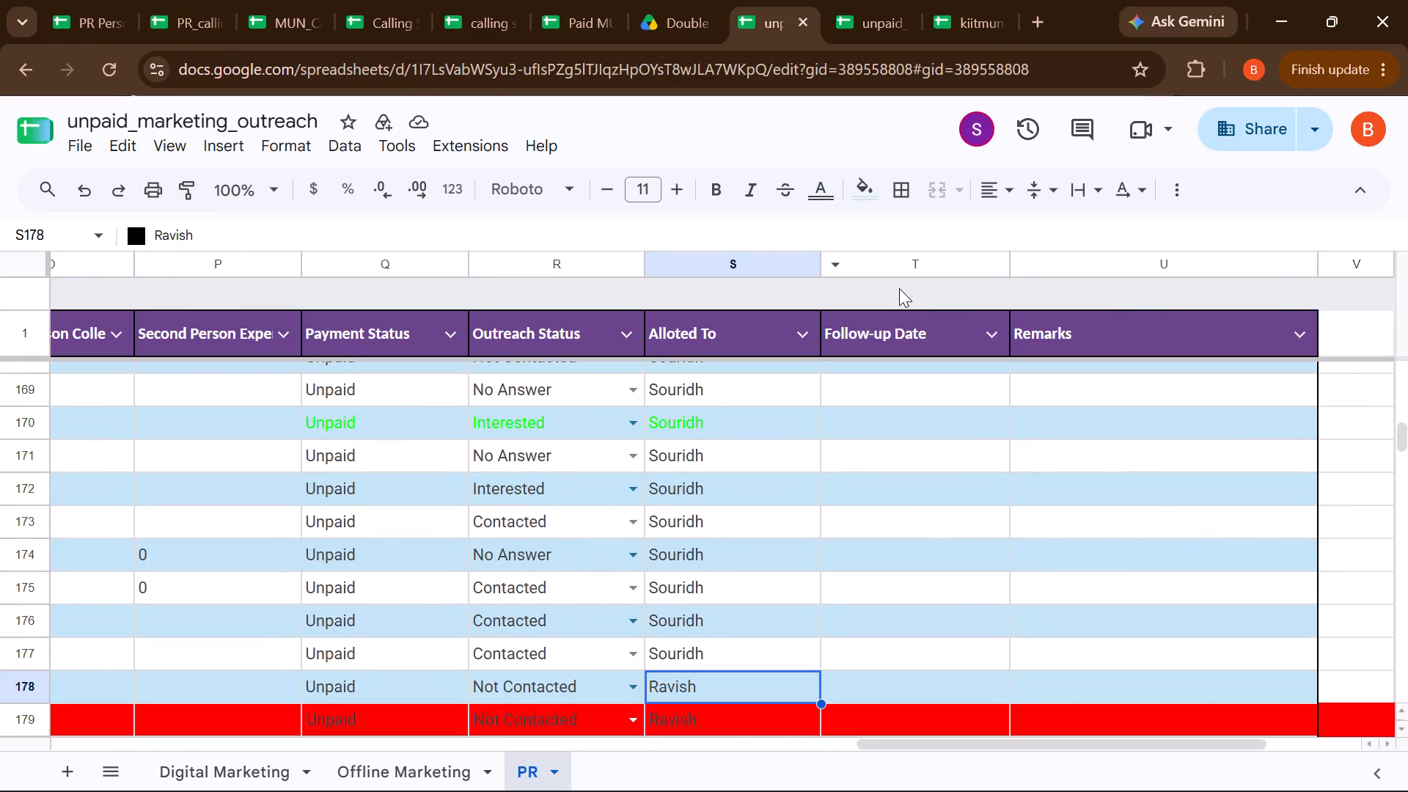
{"action": "key", "text": "Up"}
{"action": "key", "text": "Up"}
{"action": "key", "text": "Up"}
{"action": "key", "text": "Up"}
{"action": "key", "text": "Left"}
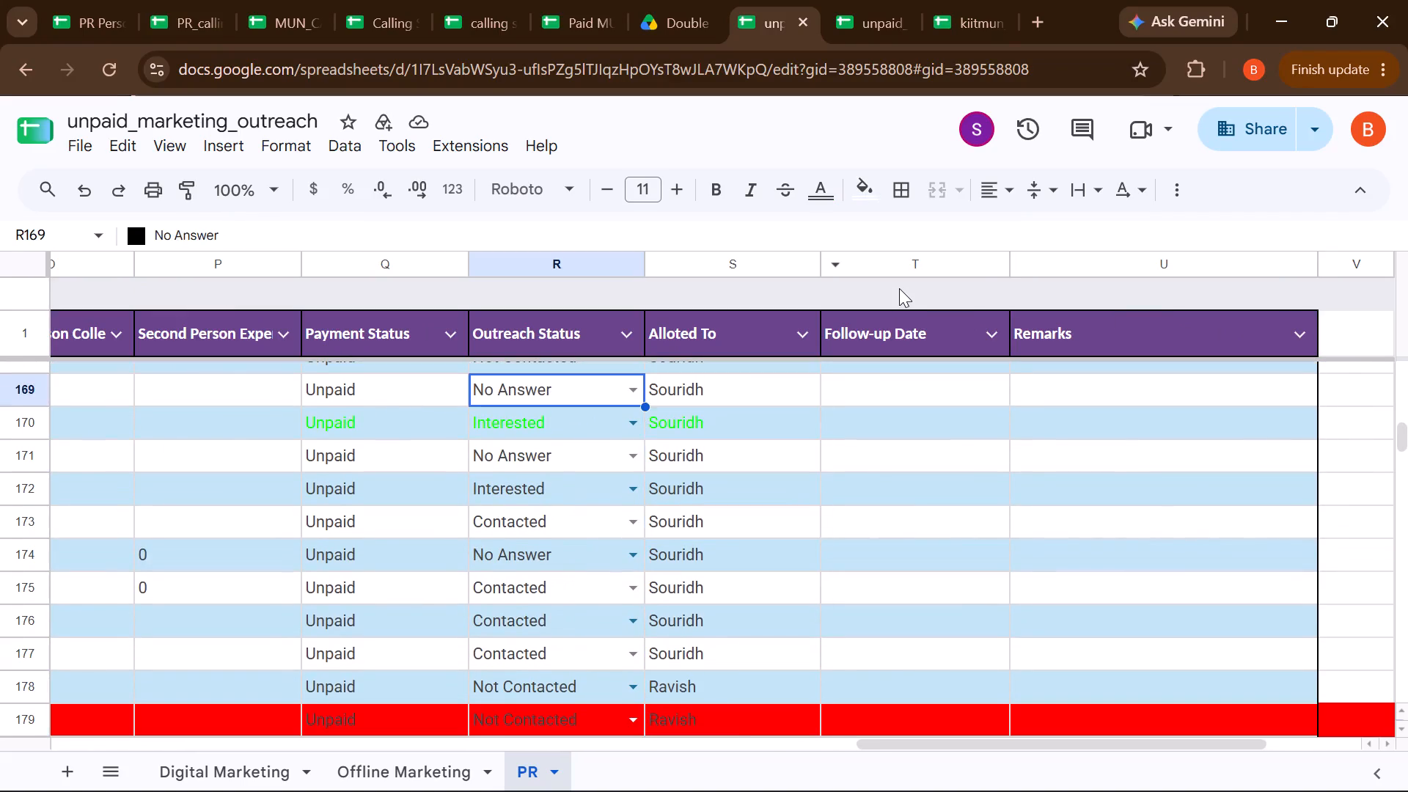
Look up the main contact's details in row 170 and check the second-person and Payment Status columns of that row.
{"action": "key", "text": "Down"}
{"action": "key", "text": "Left"}
{"action": "key", "text": "Left"}
{"action": "key", "text": "Left"}
{"action": "key", "text": "Left"}
{"action": "key", "text": "Left"}
{"action": "key", "text": "Left"}
{"action": "key", "text": "Left"}
{"action": "key", "text": "Left"}
{"action": "key", "text": "Left"}
{"action": "key", "text": "Left"}
{"action": "key", "text": "Left"}
{"action": "key", "text": "Left"}
{"action": "key", "text": "Left"}
{"action": "key", "text": "Left"}
{"action": "key", "text": "Left"}
{"action": "key", "text": "Left"}
{"action": "key", "text": "Left"}
{"action": "key", "text": "Left"}
{"action": "key", "text": "Left"}
{"action": "key", "text": "Left"}
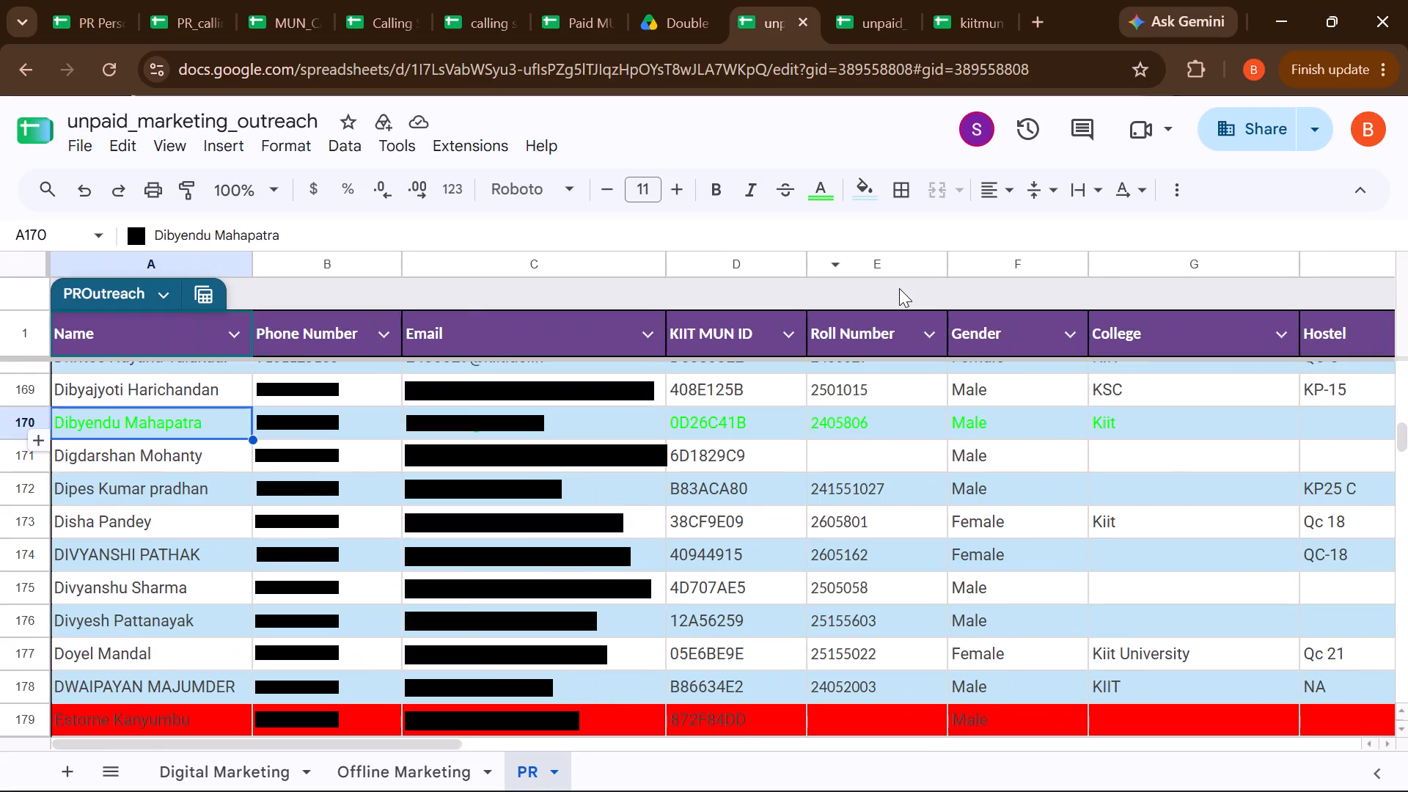
{"action": "key", "text": "Right"}
{"action": "key", "text": "Right"}
{"action": "key", "text": "Right"}
{"action": "key", "text": "Right"}
{"action": "key", "text": "Right"}
{"action": "key", "text": "Right"}
{"action": "key", "text": "Right"}
{"action": "key", "text": "Right"}
{"action": "key", "text": "Right"}
{"action": "key", "text": "Right"}
{"action": "key", "text": "Right"}
{"action": "key", "text": "Right"}
{"action": "key", "text": "Right"}
{"action": "key", "text": "Right"}
{"action": "key", "text": "Right"}
{"action": "key", "text": "Right"}
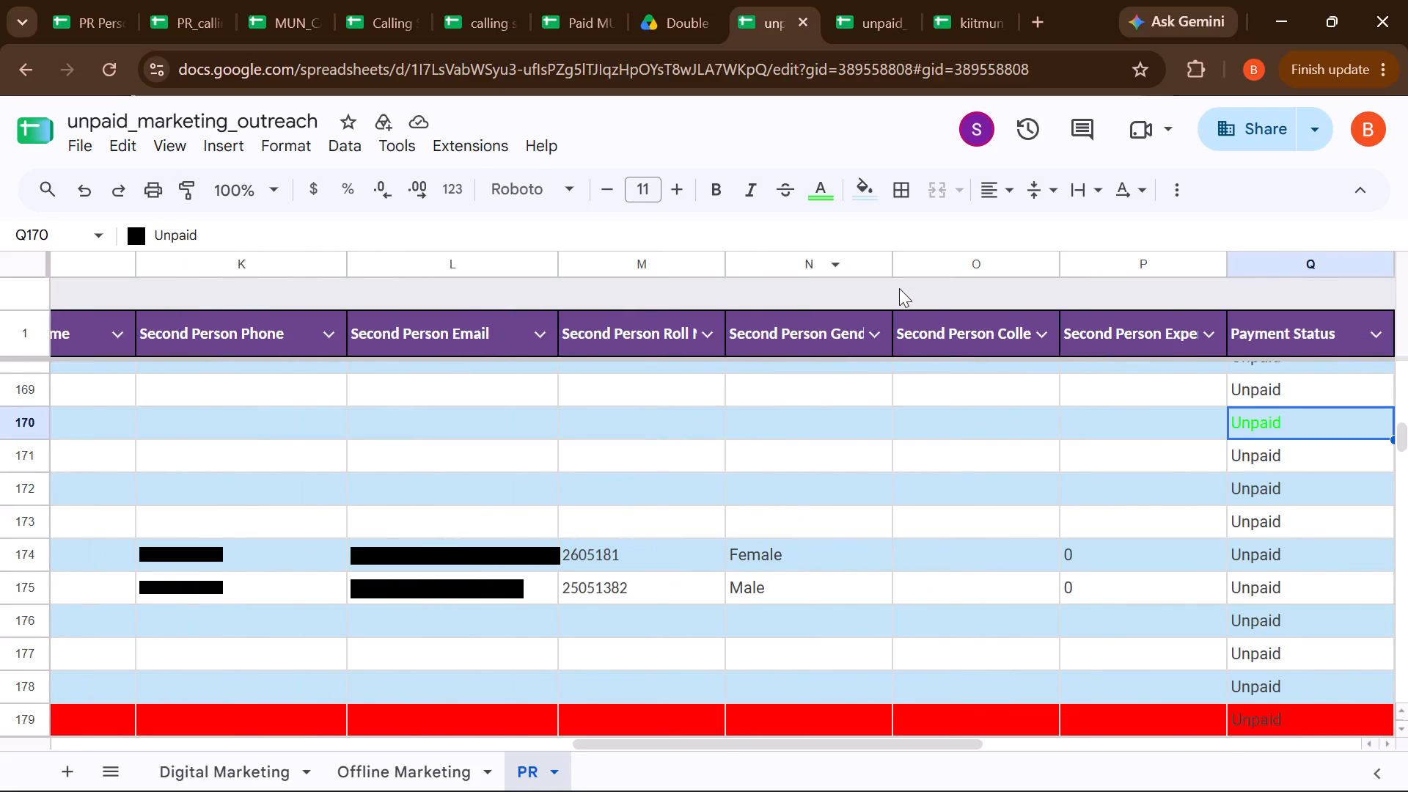
Examine the Outreach Status and Alloted To entries from row 171 through Ravish's rows down to Nandini's first row, 203.
{"action": "key", "text": "Down"}
{"action": "key", "text": "Right"}
{"action": "key", "text": "Down"}
{"action": "key", "text": "Right"}
{"action": "key", "text": "Down"}
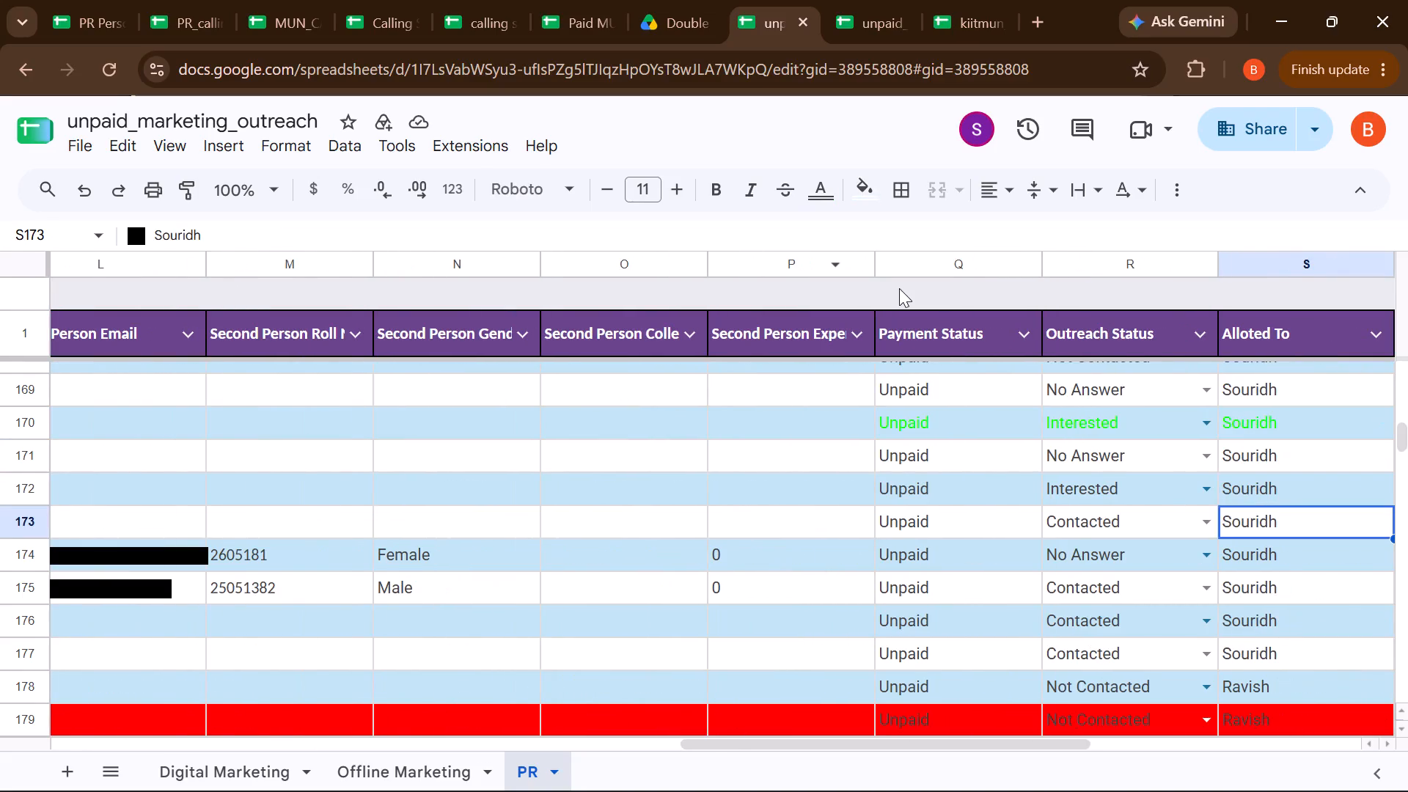
{"action": "key", "text": "Right"}
{"action": "key", "text": "Down"}
{"action": "key", "text": "Down"}
{"action": "key", "text": "Down"}
{"action": "key", "text": "Down"}
{"action": "key", "text": "Down"}
{"action": "key", "text": "Down"}
{"action": "key", "text": "Down"}
{"action": "key", "text": "Down"}
{"action": "key", "text": "Down"}
{"action": "key", "text": "Down"}
{"action": "key", "text": "Down"}
{"action": "key", "text": "Down"}
{"action": "key", "text": "Down"}
{"action": "key", "text": "Down"}
{"action": "key", "text": "Down"}
{"action": "key", "text": "Down"}
{"action": "key", "text": "Down"}
{"action": "key", "text": "Down"}
{"action": "key", "text": "Down"}
{"action": "key", "text": "Down"}
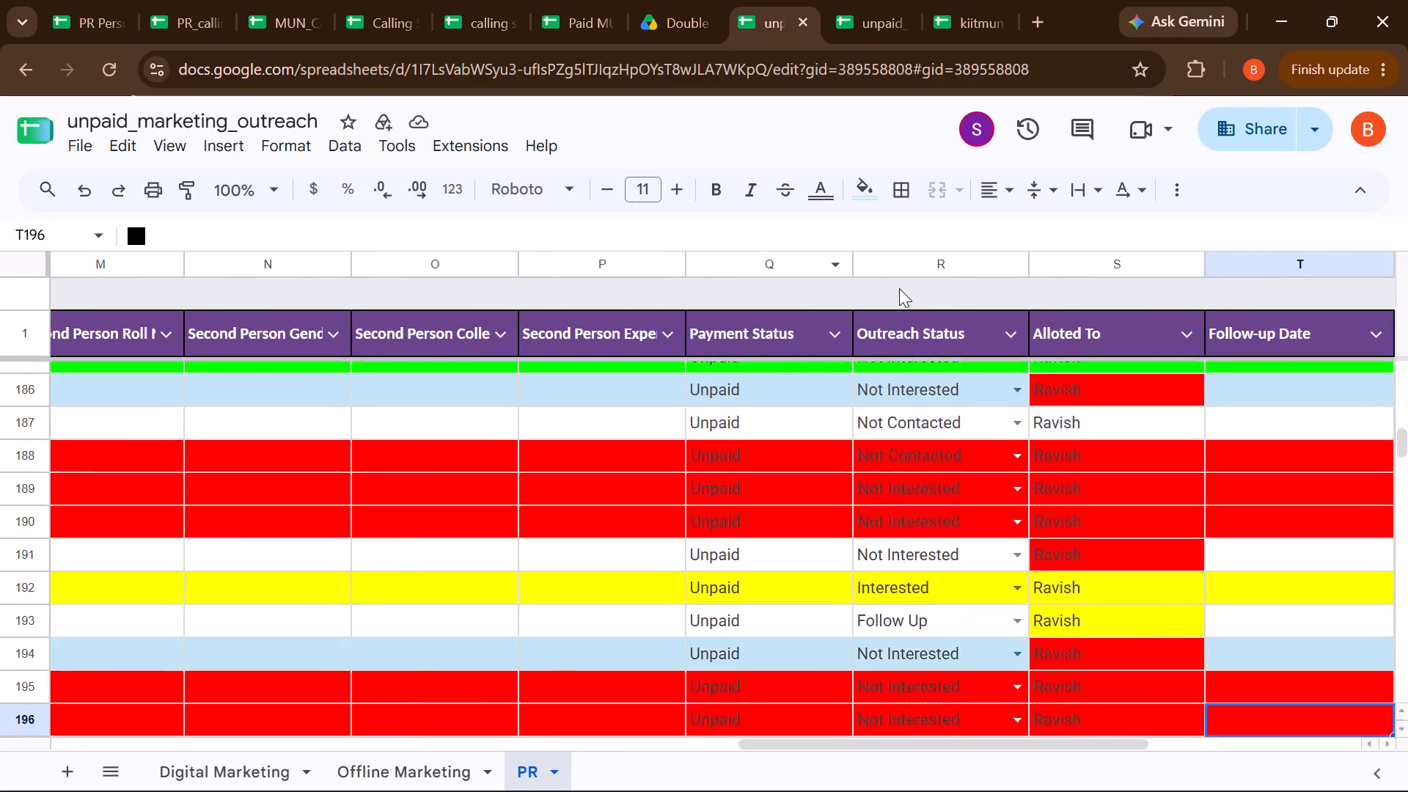
{"action": "key", "text": "Down"}
{"action": "key", "text": "Down"}
{"action": "key", "text": "Down"}
{"action": "key", "text": "Down"}
{"action": "key", "text": "Down"}
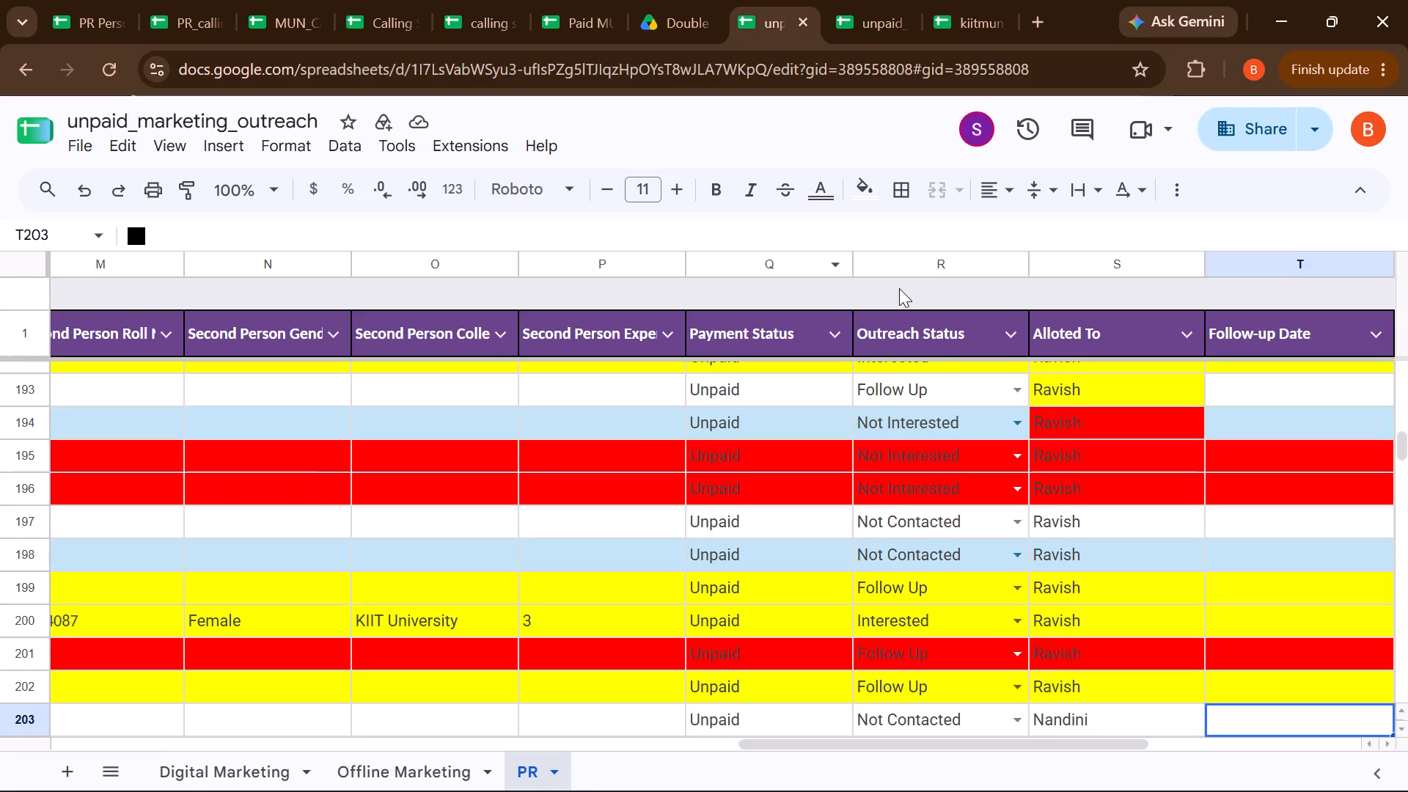
Check the Outreach Status entries in Nandini's rows from 203 down to Bibek's rows around 228.
{"action": "key", "text": "Left"}
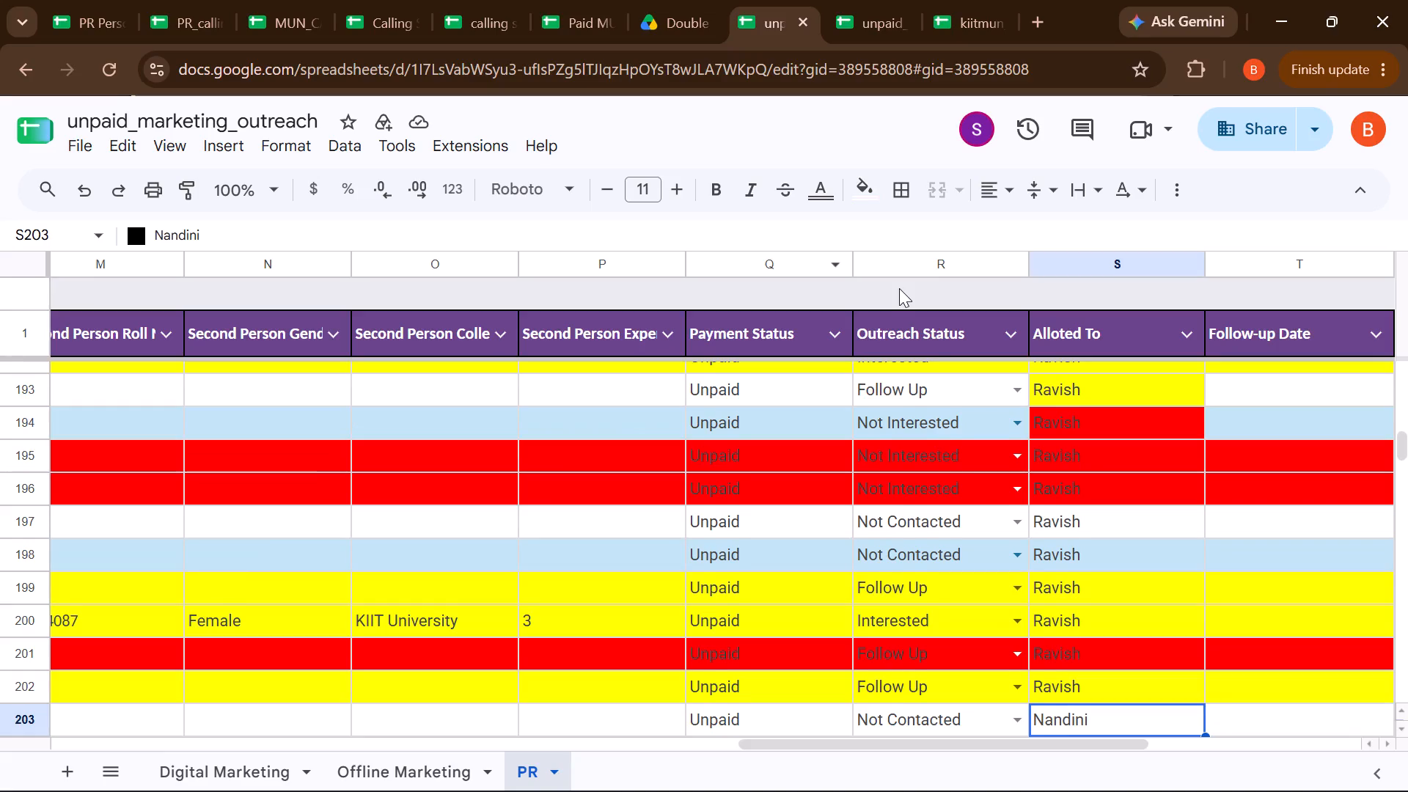
{"action": "key", "text": "Down"}
{"action": "key", "text": "Down"}
{"action": "key", "text": "Down"}
{"action": "key", "text": "Down"}
{"action": "key", "text": "Down"}
{"action": "key", "text": "Down"}
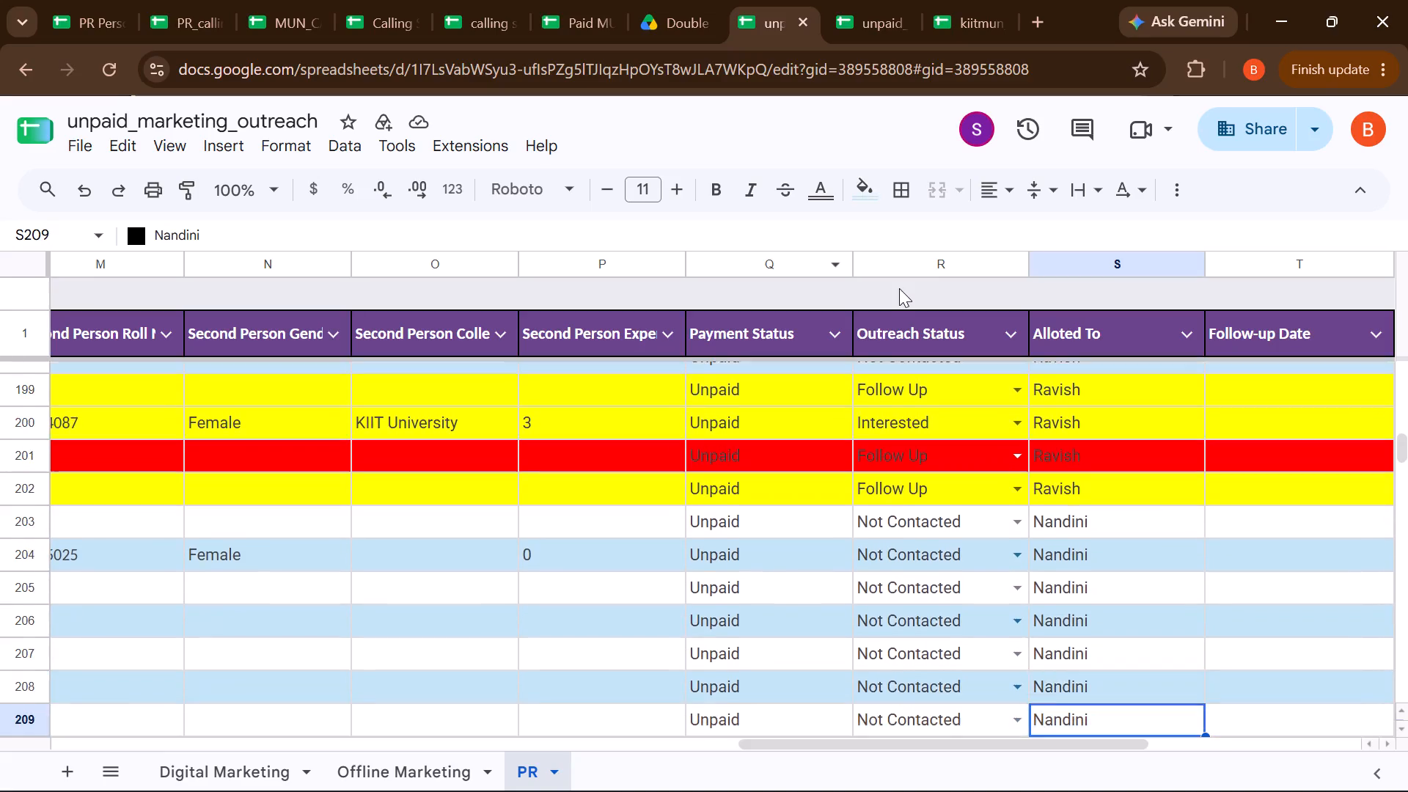
{"action": "key", "text": "Down"}
{"action": "key", "text": "Down"}
{"action": "key", "text": "Down"}
{"action": "key", "text": "Down"}
{"action": "key", "text": "Down"}
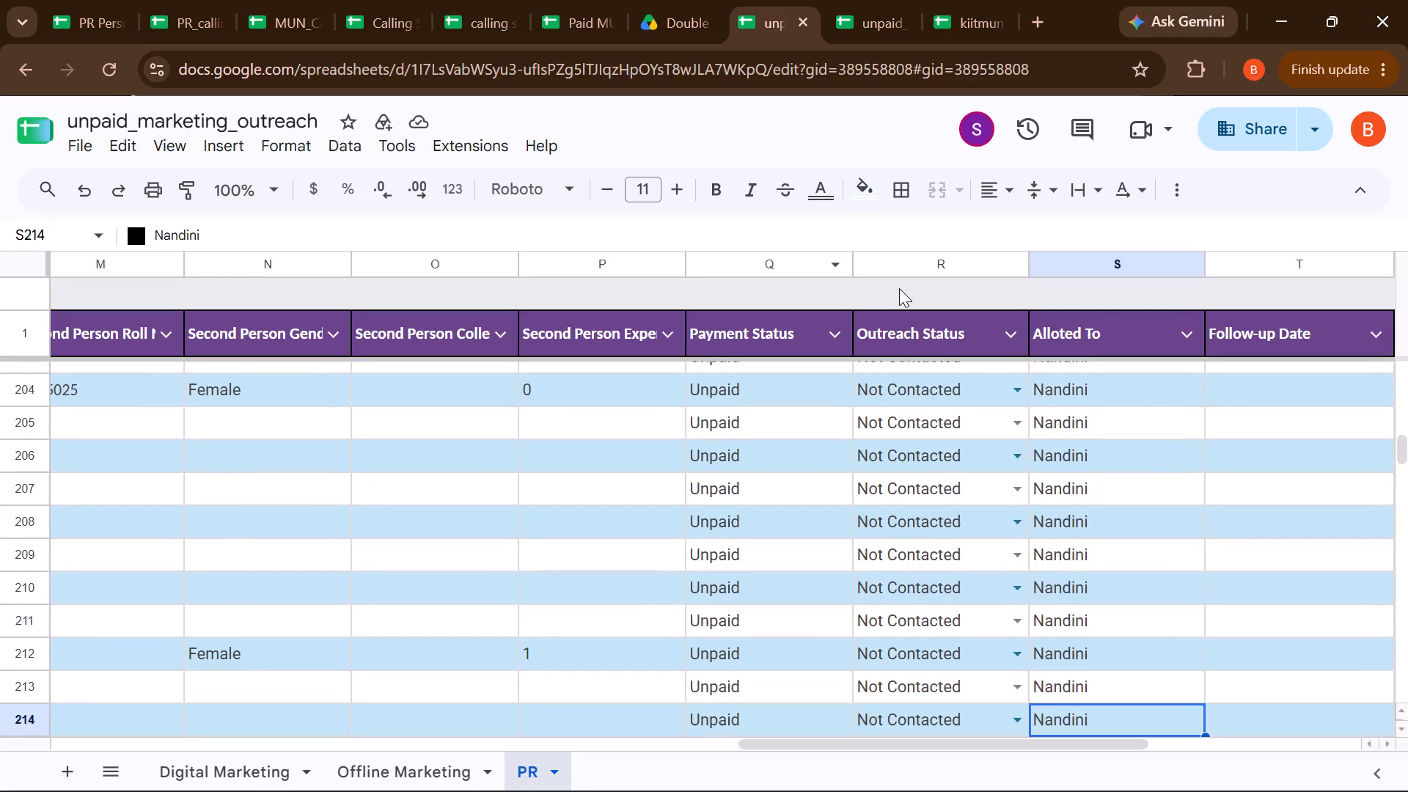
{"action": "key", "text": "Down"}
{"action": "key", "text": "Down"}
{"action": "key", "text": "Down"}
{"action": "key", "text": "Down"}
{"action": "key", "text": "Down"}
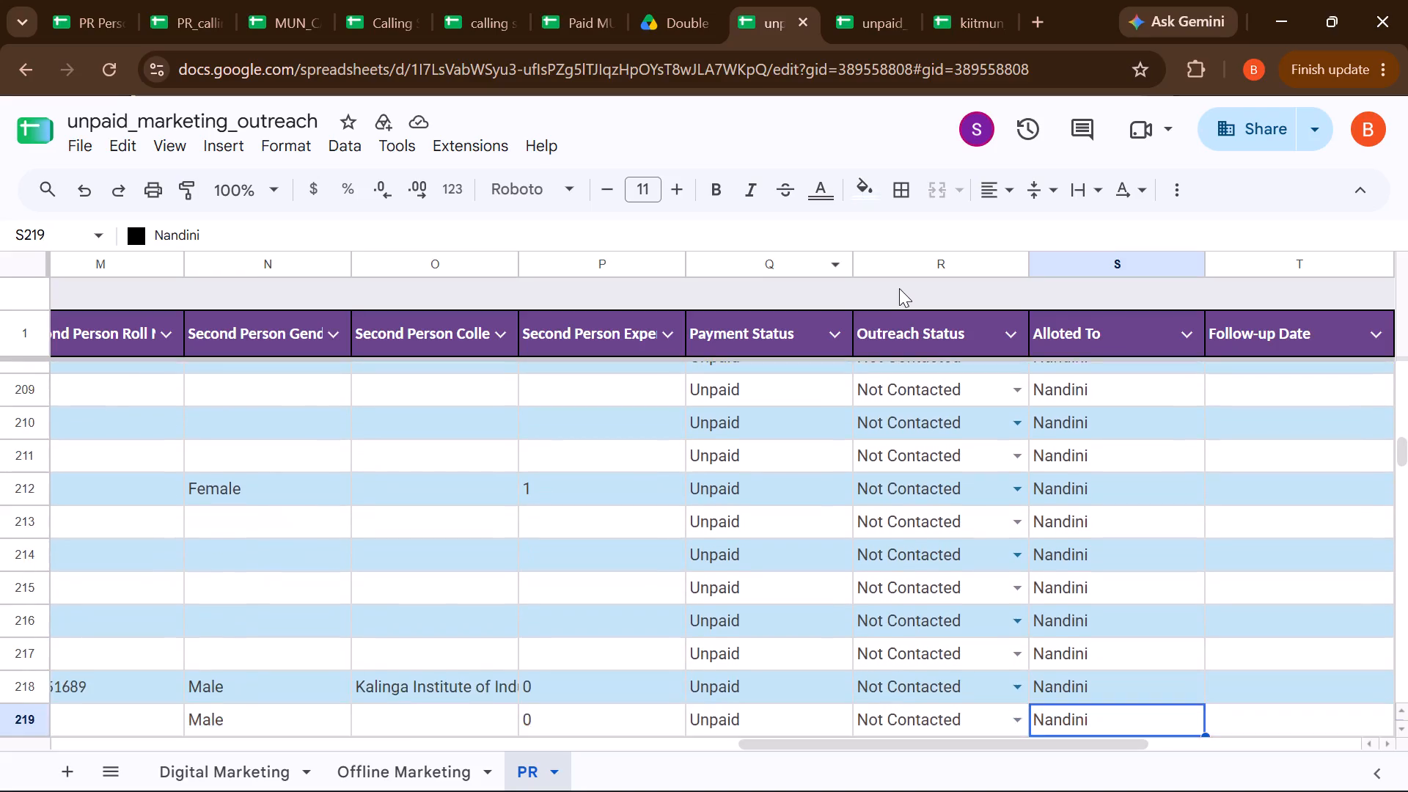
{"action": "key", "text": "Down"}
{"action": "key", "text": "Down"}
{"action": "key", "text": "Down"}
{"action": "key", "text": "Down"}
{"action": "key", "text": "Down"}
{"action": "key", "text": "Down"}
{"action": "key", "text": "Down"}
{"action": "key", "text": "Down"}
{"action": "key", "text": "Down"}
{"action": "key", "text": "Down"}
{"action": "key", "text": "Up"}
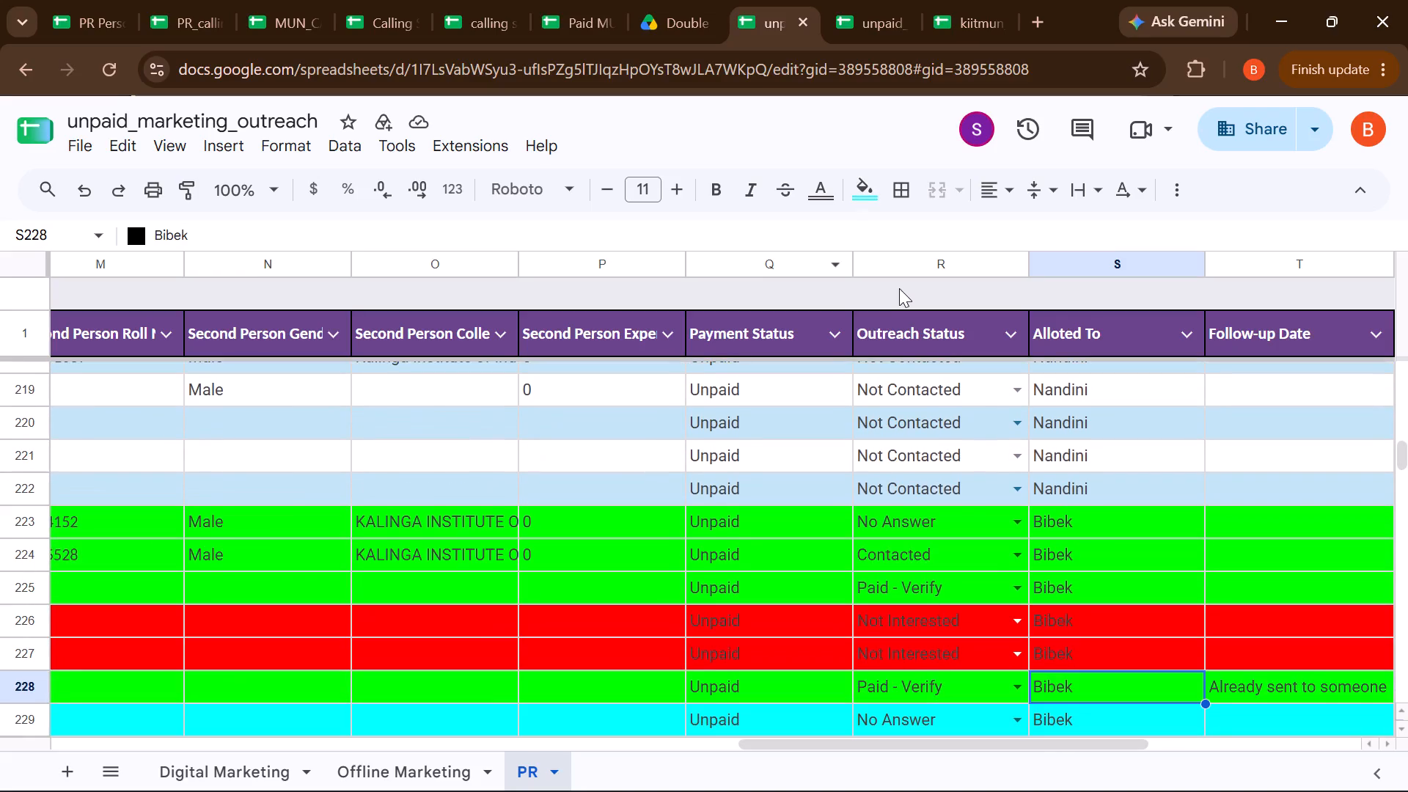
Recheck the Outreach Status entries in Nandini's rows from 222 back up to row 212.
{"action": "key", "text": "Up"}
{"action": "key", "text": "Up"}
{"action": "key", "text": "Up"}
{"action": "key", "text": "Up"}
{"action": "key", "text": "Up"}
{"action": "key", "text": "Up"}
{"action": "key", "text": "Up"}
{"action": "key", "text": "Up"}
{"action": "key", "text": "Up"}
{"action": "key", "text": "Up"}
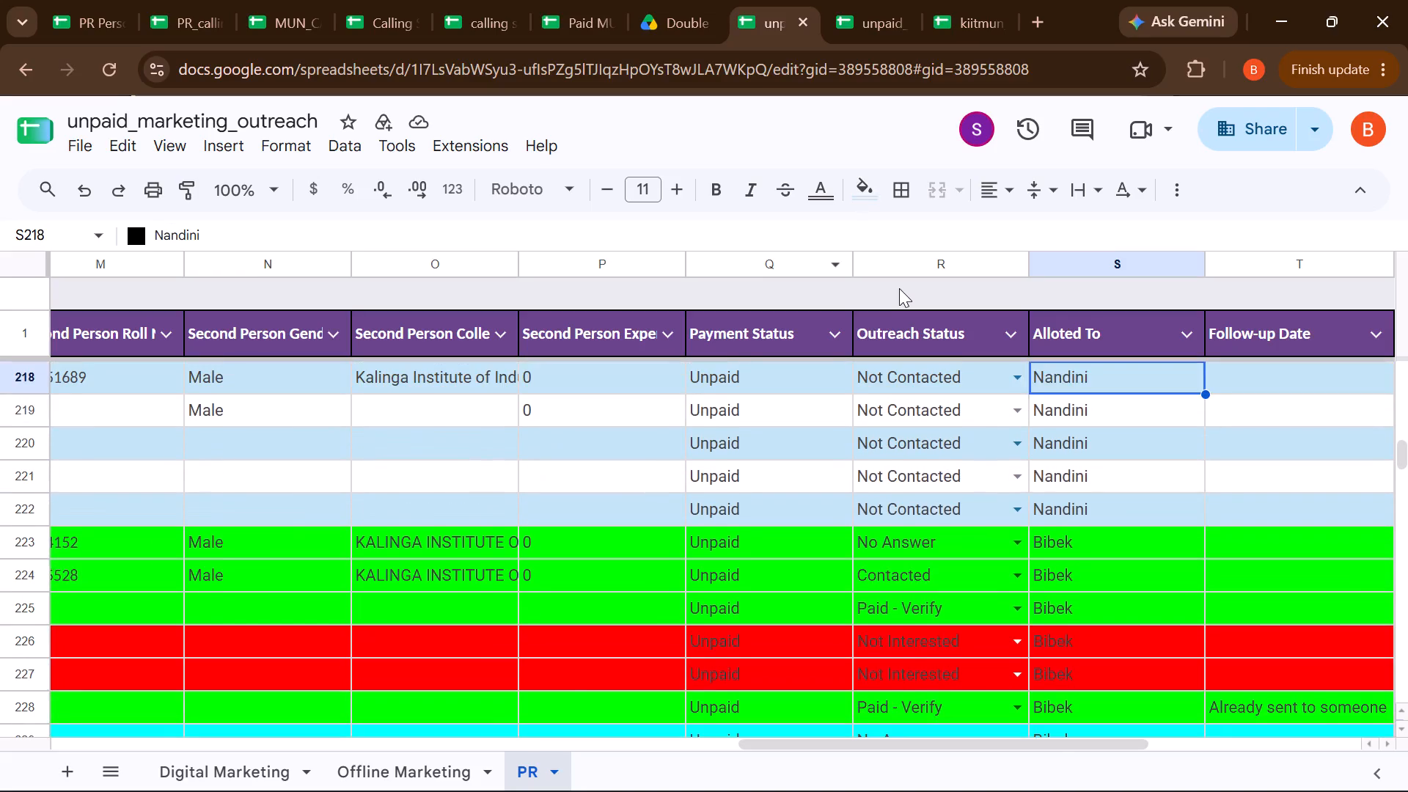
{"action": "key", "text": "Up"}
{"action": "key", "text": "Up"}
{"action": "key", "text": "Up"}
{"action": "key", "text": "Up"}
{"action": "key", "text": "Up"}
{"action": "key", "text": "Up"}
{"action": "key", "text": "Down"}
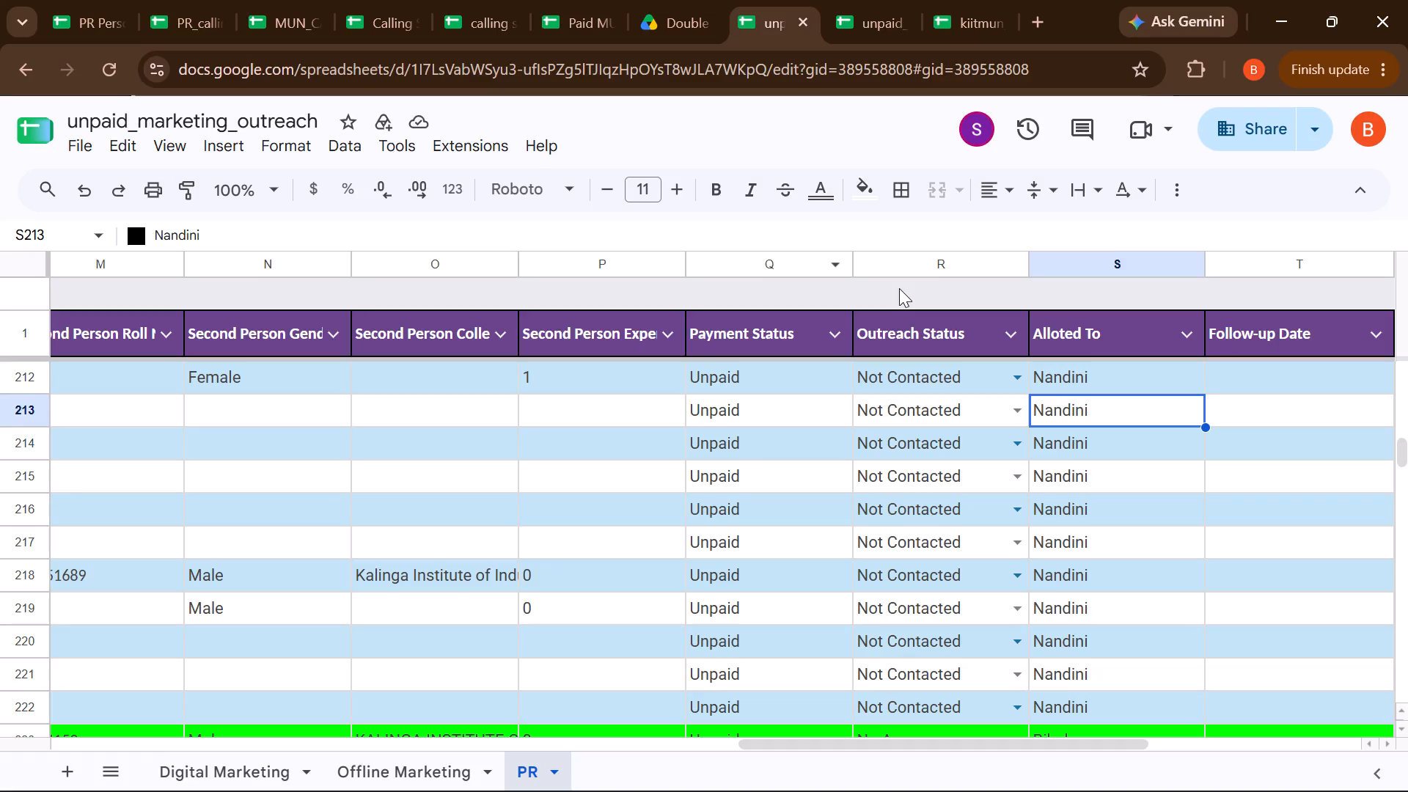
{"action": "key", "text": "Down"}
{"action": "key", "text": "Down"}
{"action": "key", "text": "Down"}
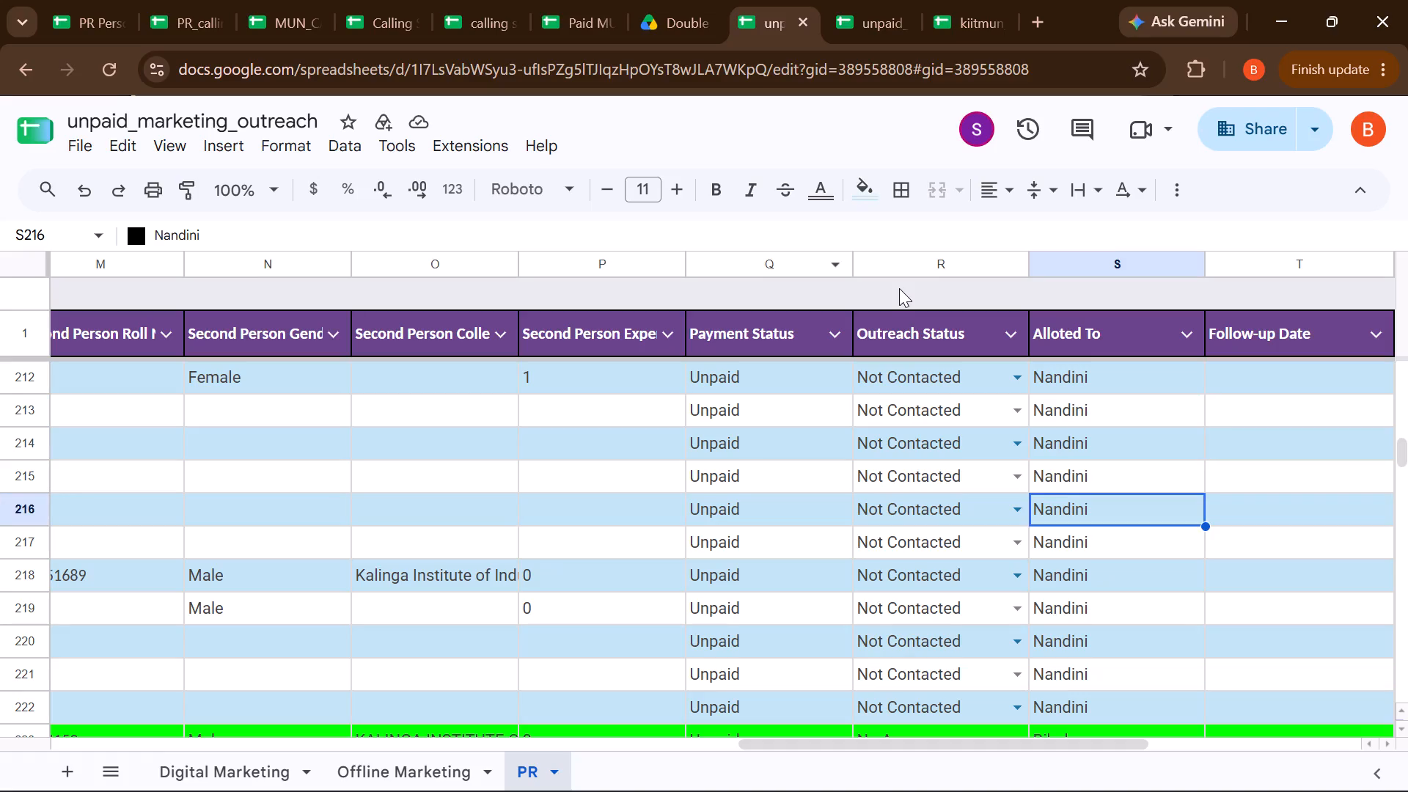
Review the Outreach Status and row colours of Bibek's rows from 223 to 232.
{"action": "key", "text": "Down"}
{"action": "key", "text": "Down"}
{"action": "key", "text": "Down"}
{"action": "key", "text": "Down"}
{"action": "key", "text": "Down"}
{"action": "key", "text": "Down"}
{"action": "key", "text": "Down"}
{"action": "key", "text": "Down"}
{"action": "key", "text": "Down"}
{"action": "key", "text": "Down"}
{"action": "key", "text": "Down"}
{"action": "key", "text": "Down"}
{"action": "key", "text": "Down"}
{"action": "key", "text": "Down"}
{"action": "key", "text": "Down"}
{"action": "key", "text": "Down"}
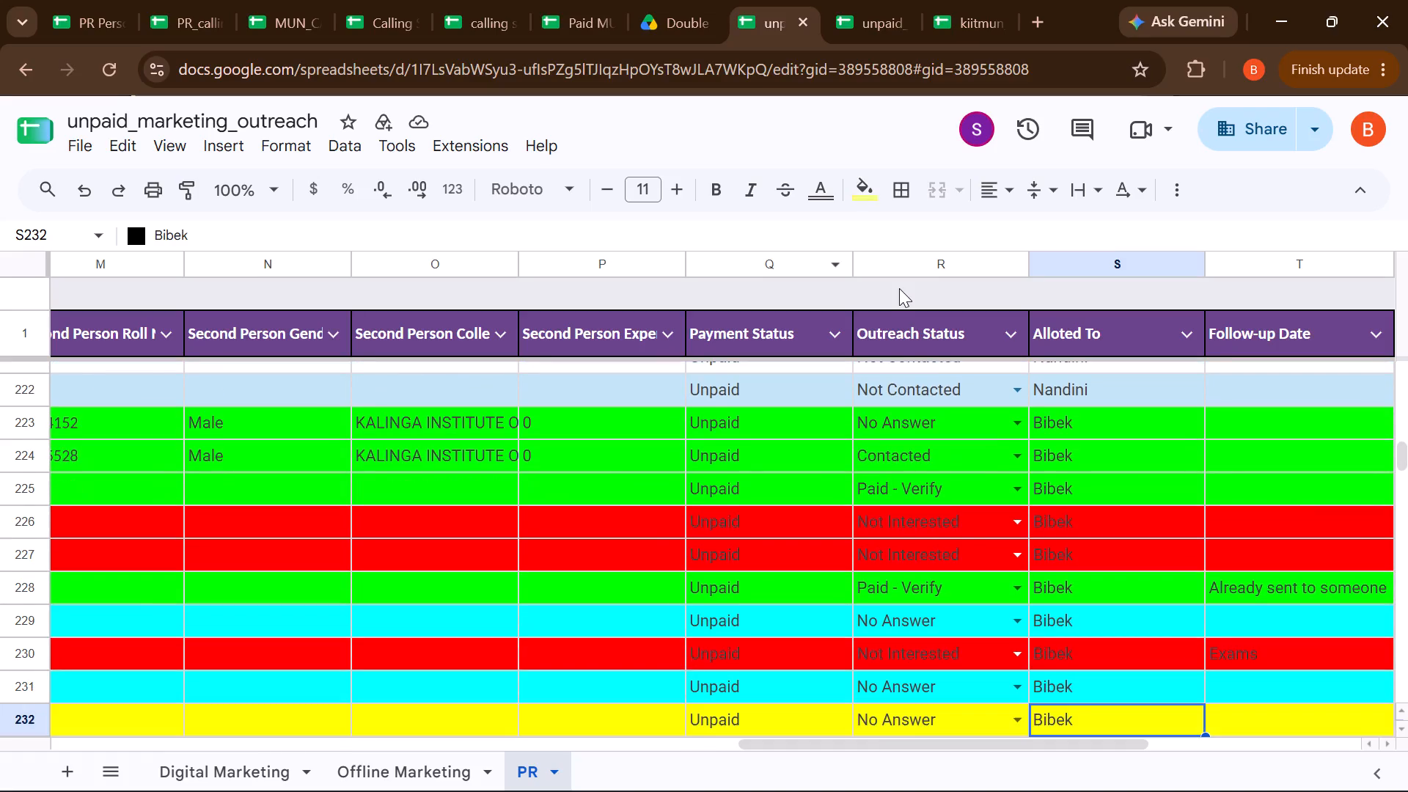
{"action": "key", "text": "Up"}
{"action": "key", "text": "Up"}
{"action": "key", "text": "Up"}
{"action": "key", "text": "Up"}
{"action": "key", "text": "Up"}
{"action": "key", "text": "Up"}
{"action": "key", "text": "Up"}
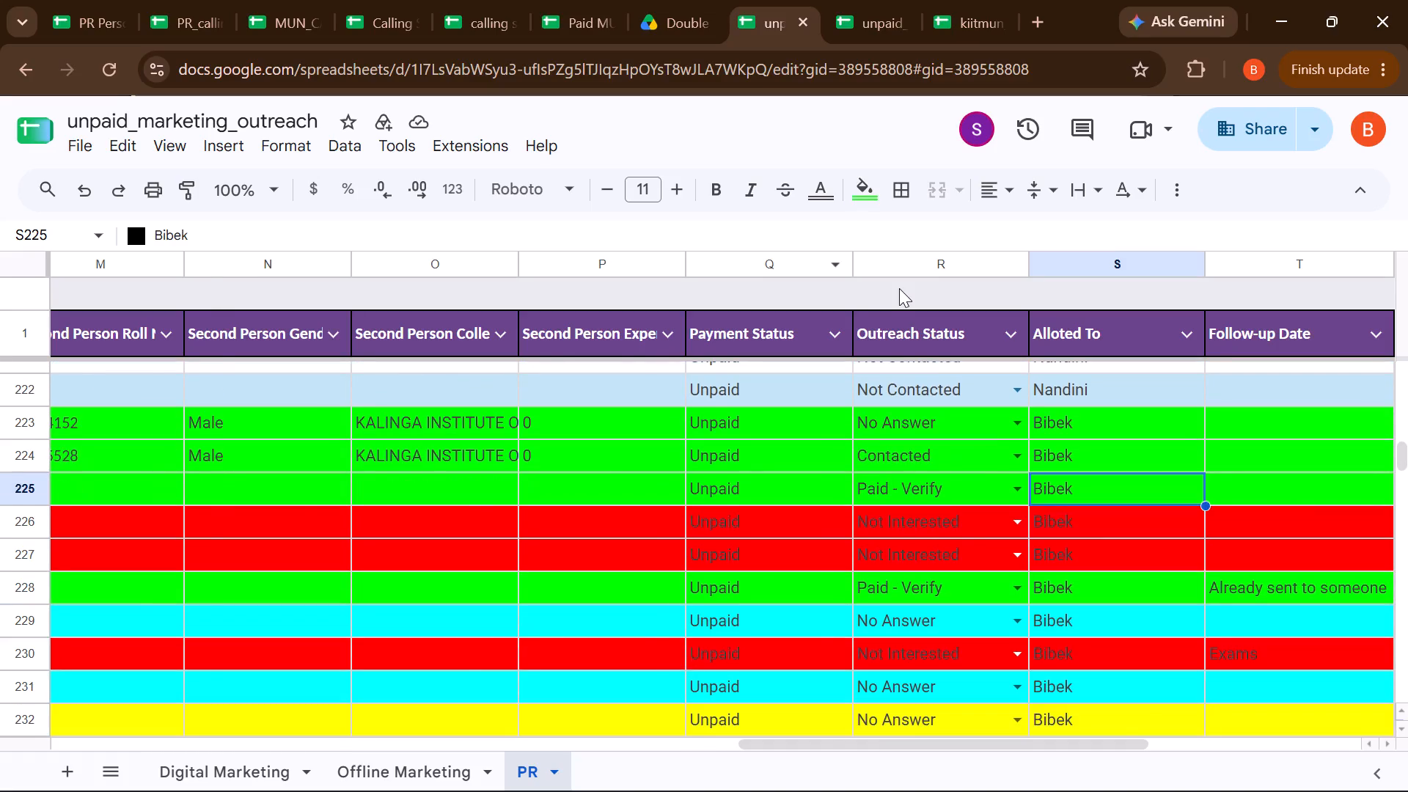
Read the Remarks entries for Bibek's rows 225 to 229.
{"action": "key", "text": "Right"}
{"action": "key", "text": "Right"}
{"action": "key", "text": "Right"}
{"action": "key", "text": "Left"}
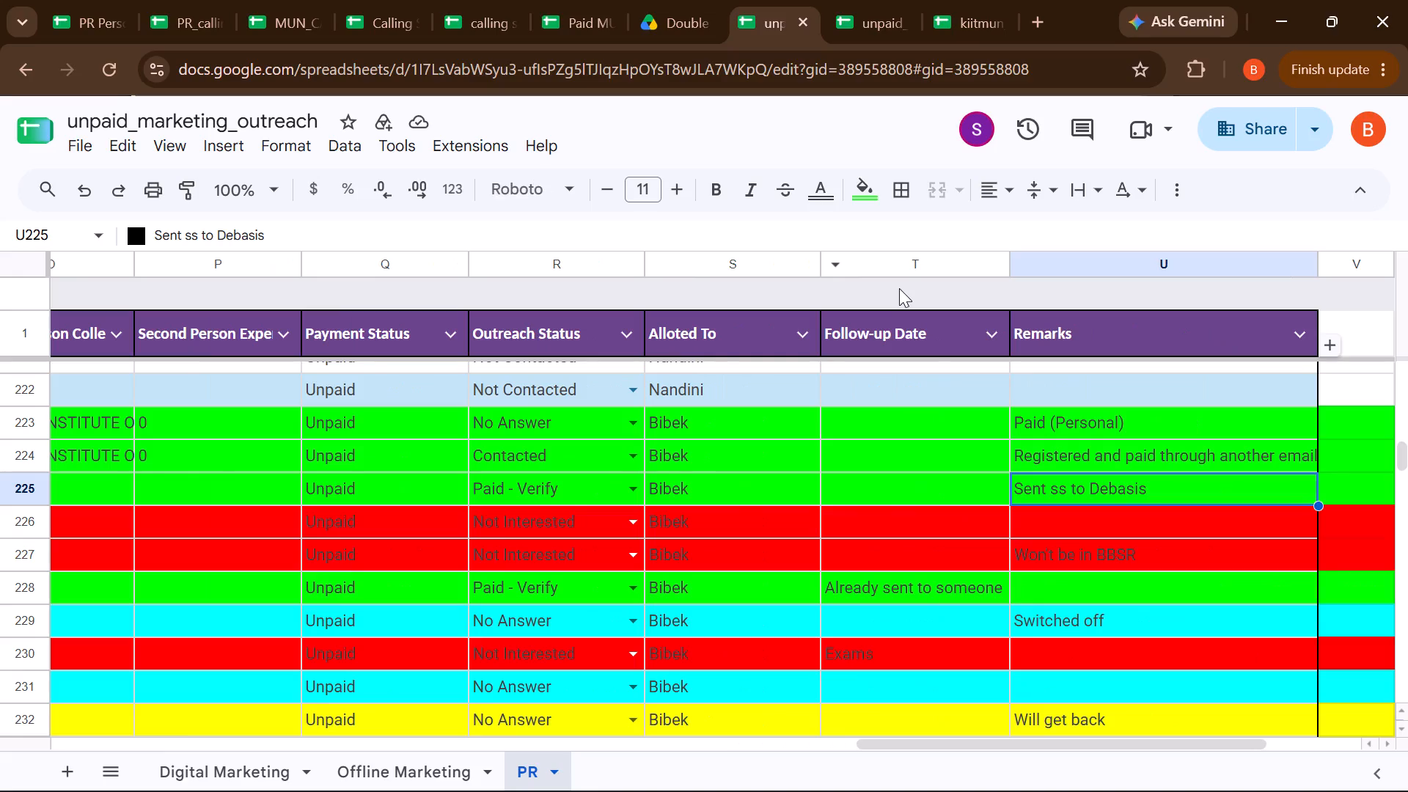
{"action": "key", "text": "Down"}
{"action": "key", "text": "Down"}
{"action": "key", "text": "Down"}
{"action": "key", "text": "Down"}
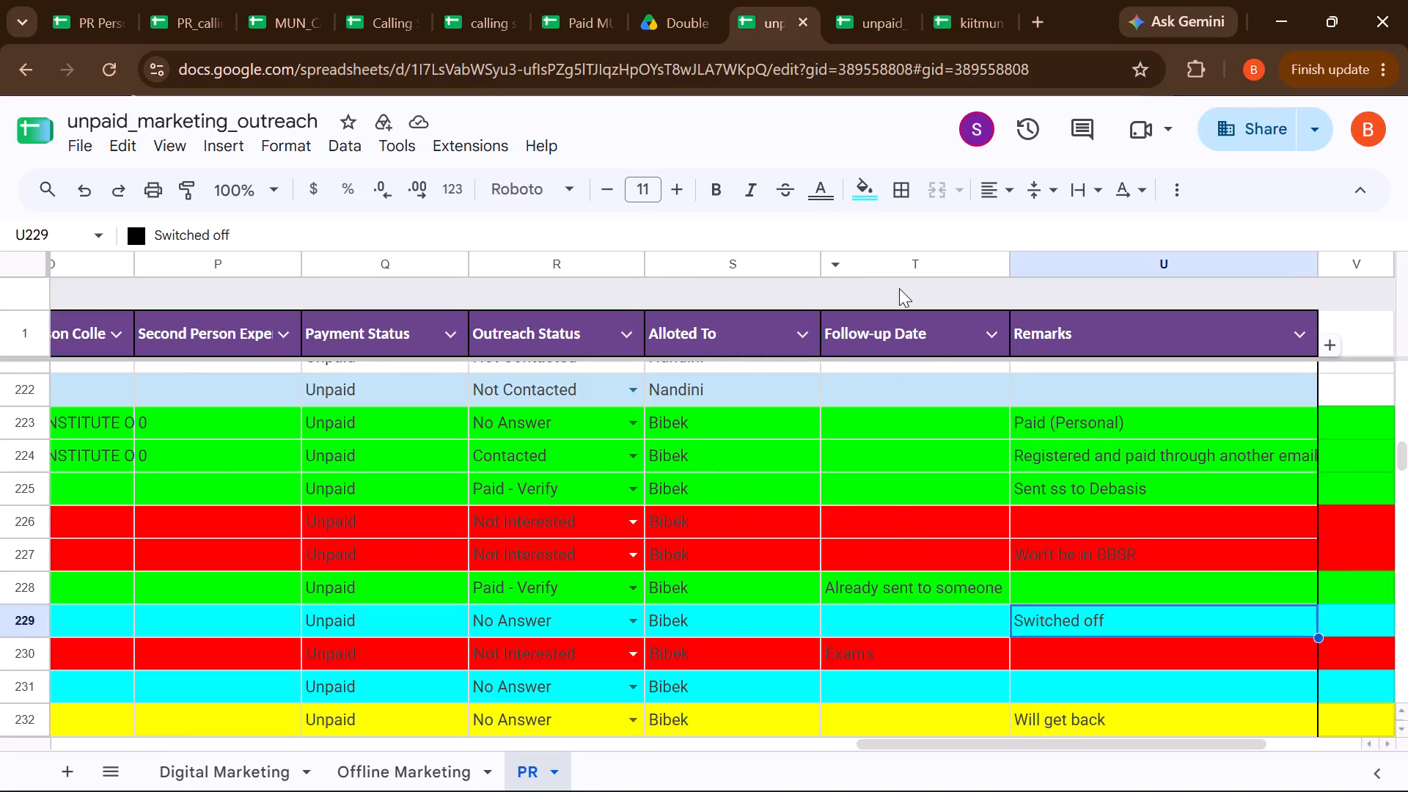
Fill the whole of row 229 with red.
{"action": "key", "text": "Left"}
{"action": "key", "text": "Left"}
{"action": "key", "text": "Left"}
{"action": "key", "text": "Left"}
{"action": "key", "text": "Left"}
{"action": "key", "text": "Left"}
{"action": "key", "text": "Left"}
{"action": "key", "text": "Left"}
{"action": "key", "text": "Left"}
{"action": "key", "text": "Left"}
{"action": "key", "text": "Left"}
{"action": "key", "text": "Left"}
{"action": "key", "text": "Left"}
{"action": "key", "text": "Left"}
{"action": "key", "text": "Left"}
{"action": "key", "text": "Left"}
{"action": "key", "text": "Left"}
{"action": "key", "text": "Left"}
{"action": "key", "text": "Left"}
{"action": "key", "text": "Left"}
{"action": "key", "text": "Left"}
{"action": "key", "text": "Left"}
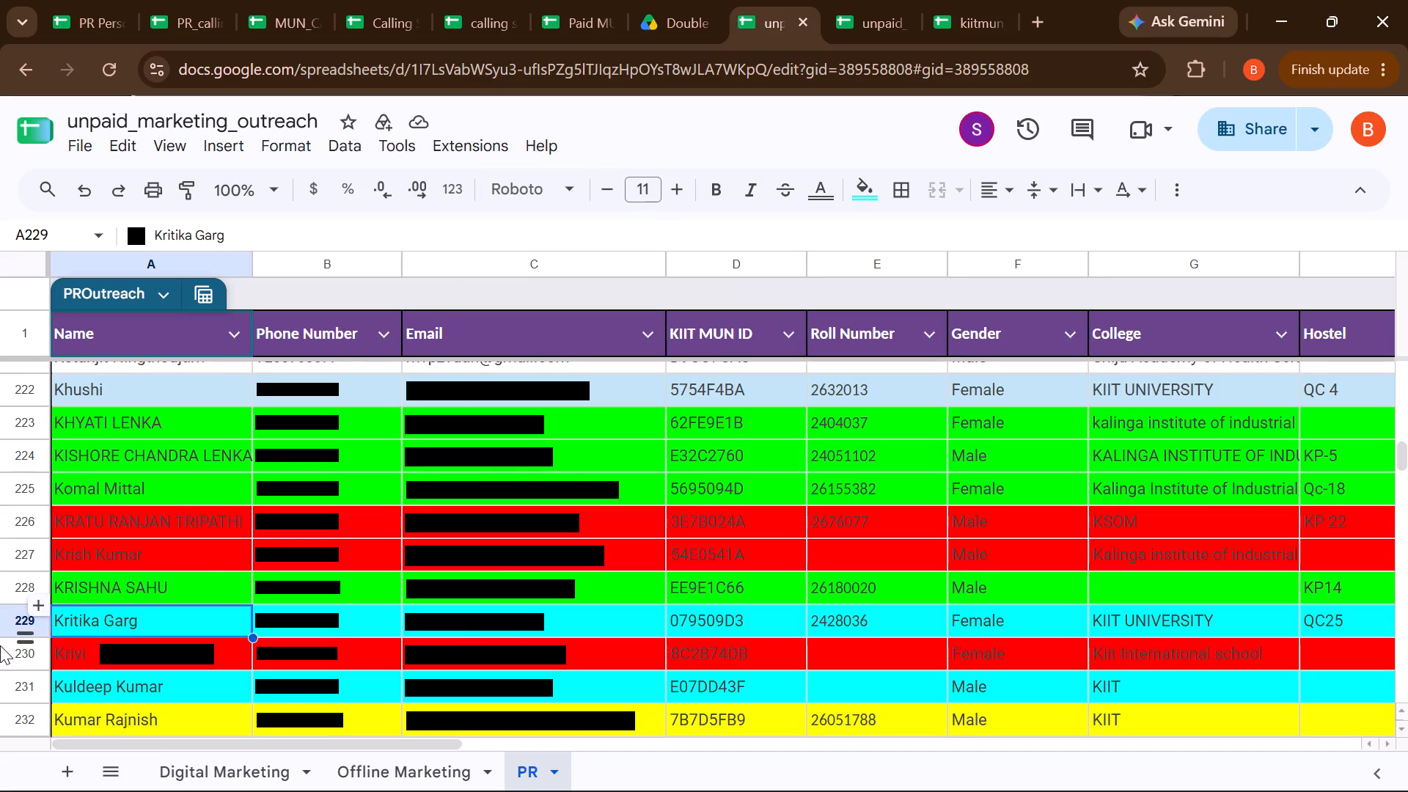
{"action": "left_click", "coordinate": [18, 622]}
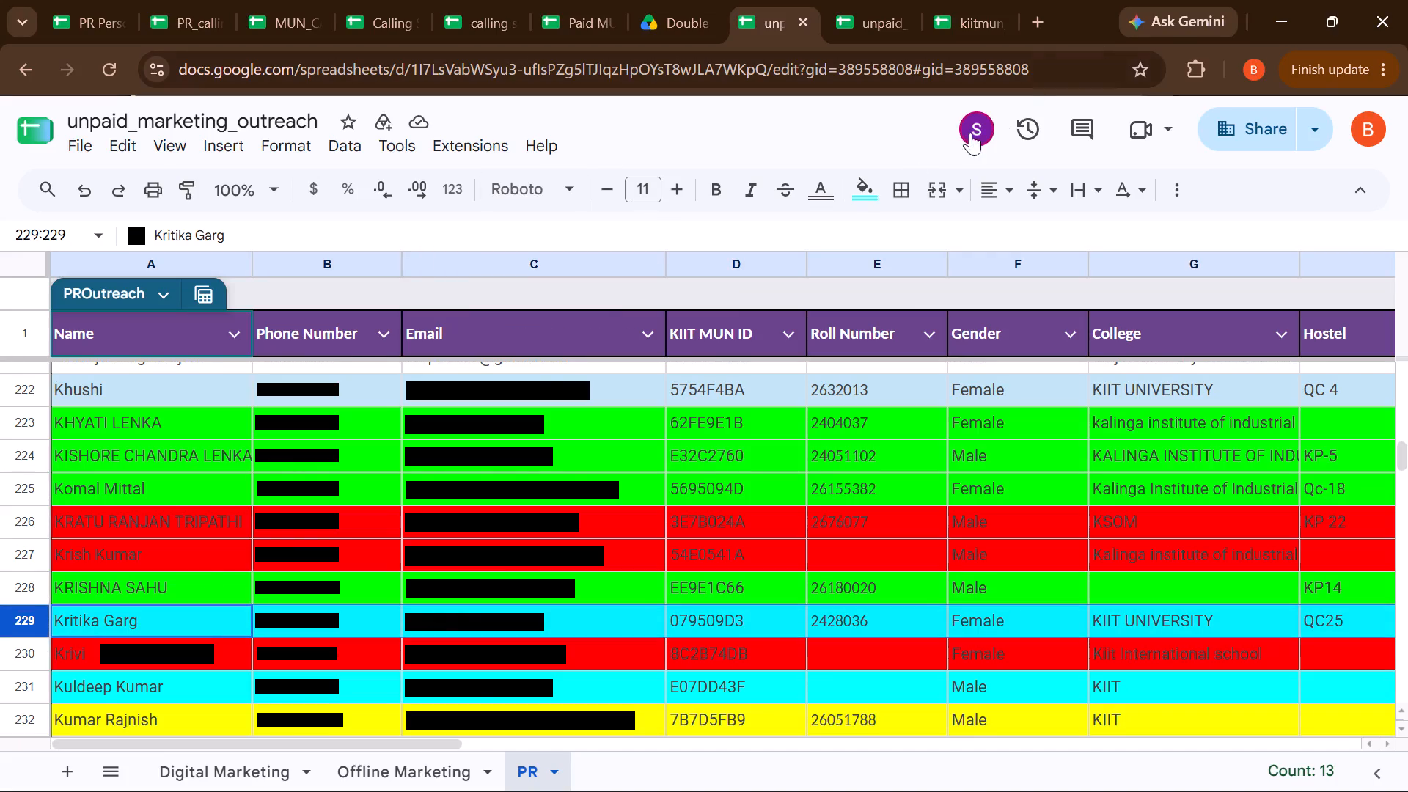
{"action": "left_click", "coordinate": [865, 181]}
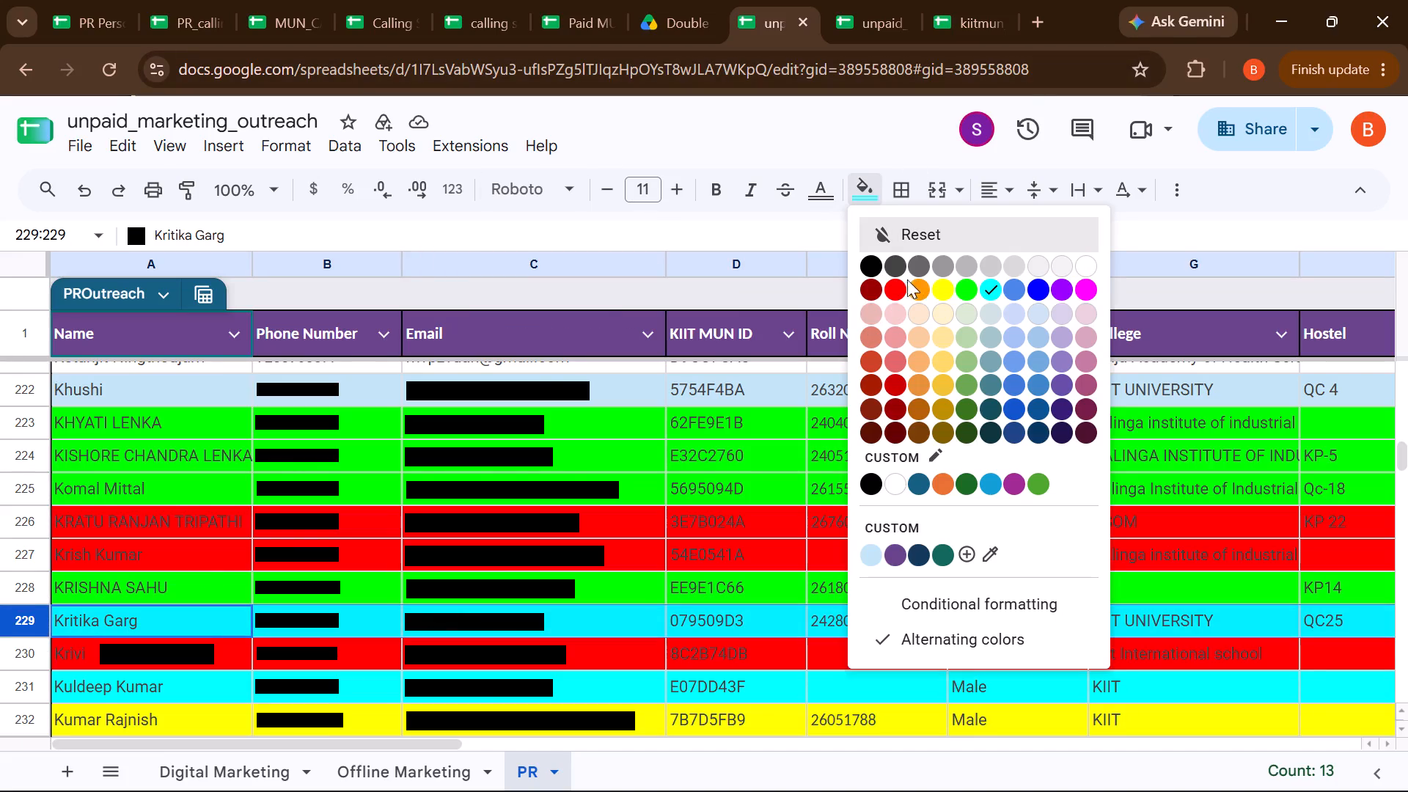
{"action": "left_click", "coordinate": [895, 284]}
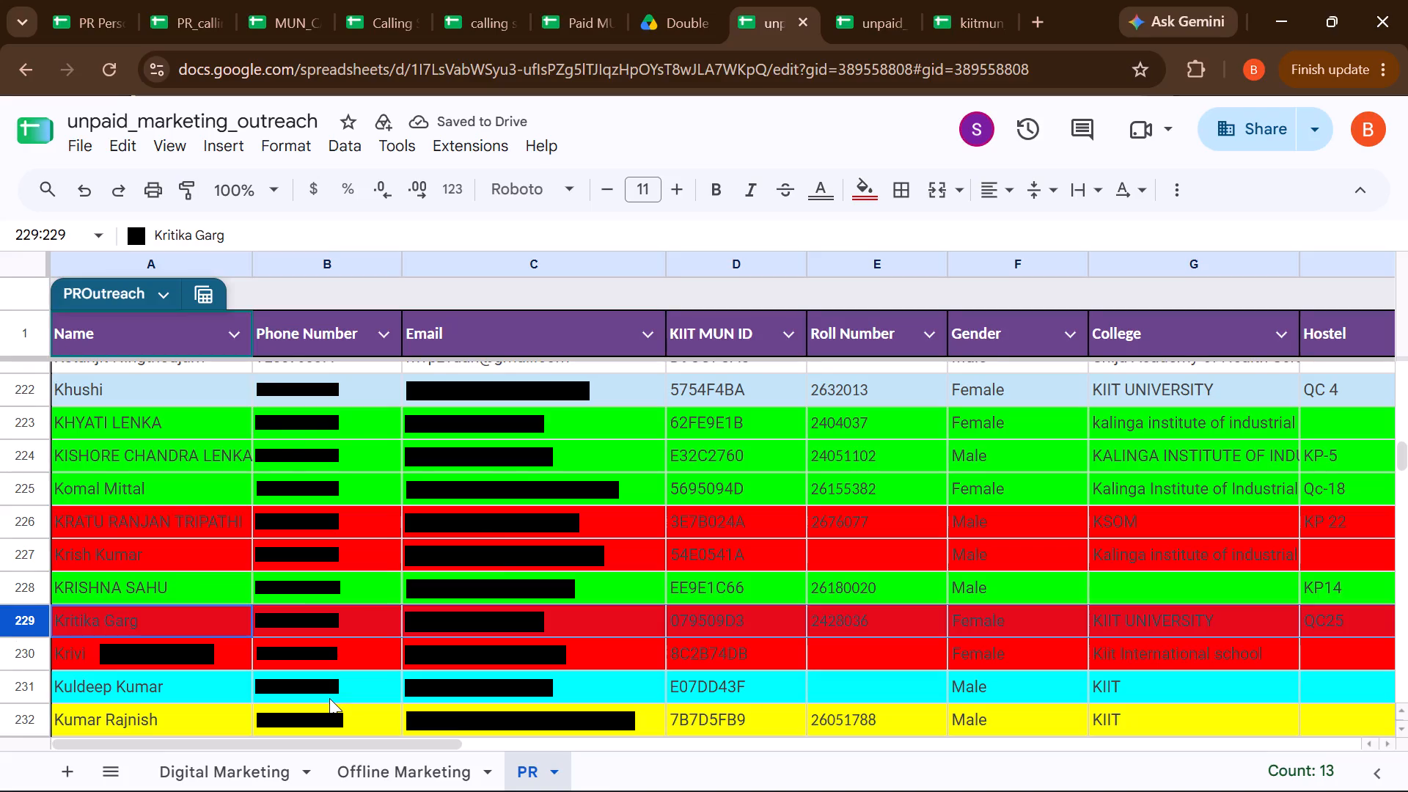
Look up the phone number and email of the contact in row 231.
{"action": "left_click", "coordinate": [329, 698]}
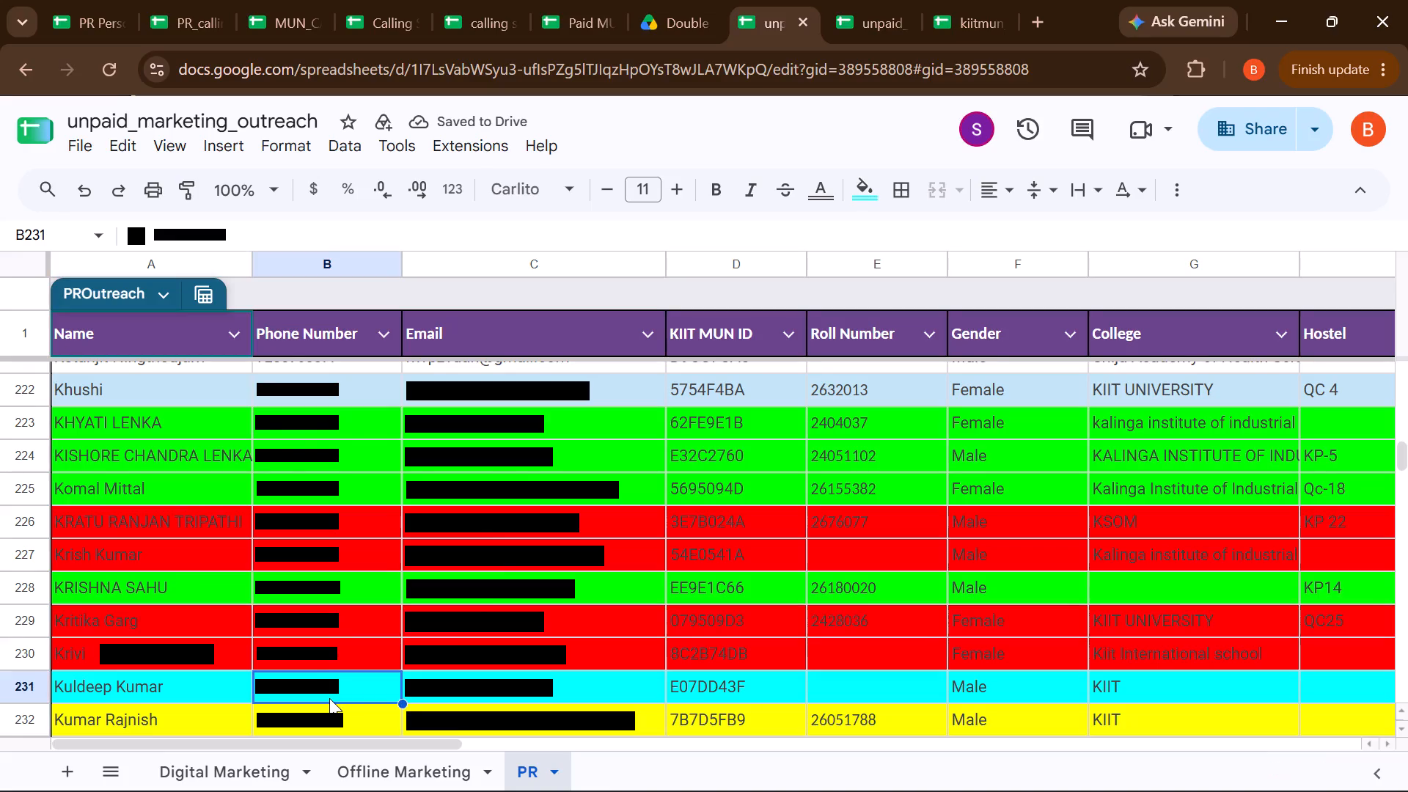
{"action": "key", "text": "Up"}
{"action": "key", "text": "Down"}
{"action": "key", "text": "Left"}
{"action": "key", "text": "Up"}
{"action": "key", "text": "Right"}
{"action": "key", "text": "Down"}
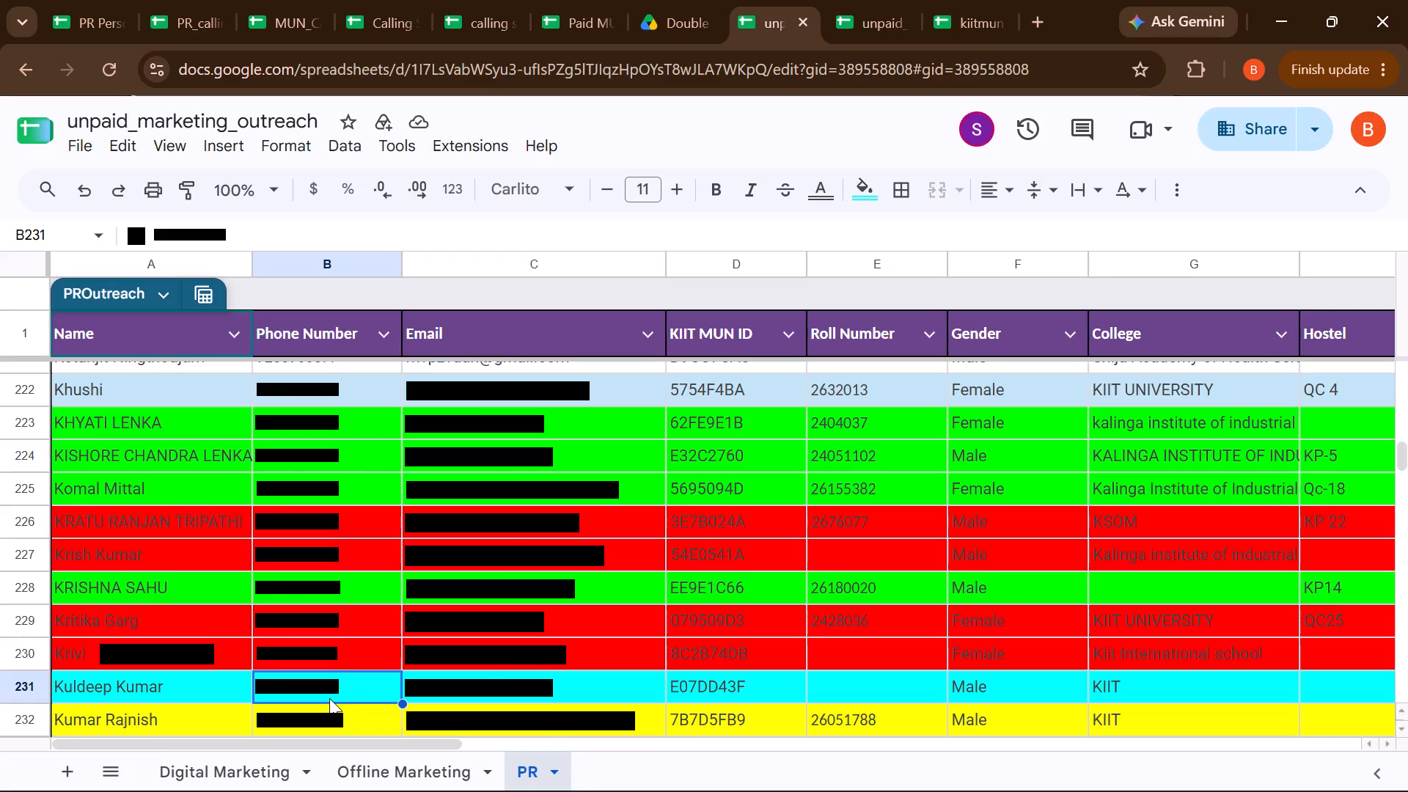
{"action": "key", "text": "Right"}
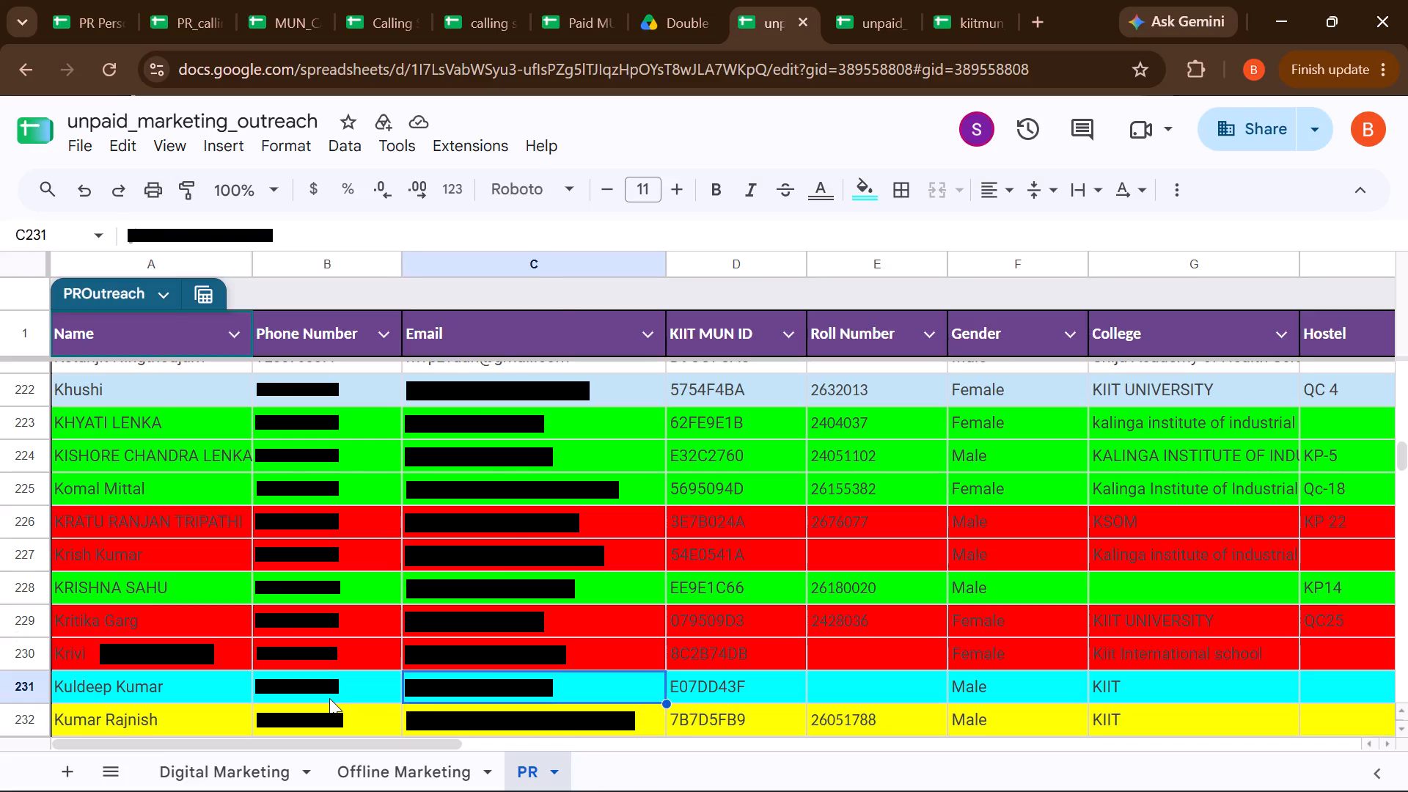
{"action": "key", "text": "Left"}
{"action": "key", "text": "Right"}
{"action": "key", "text": "Left"}
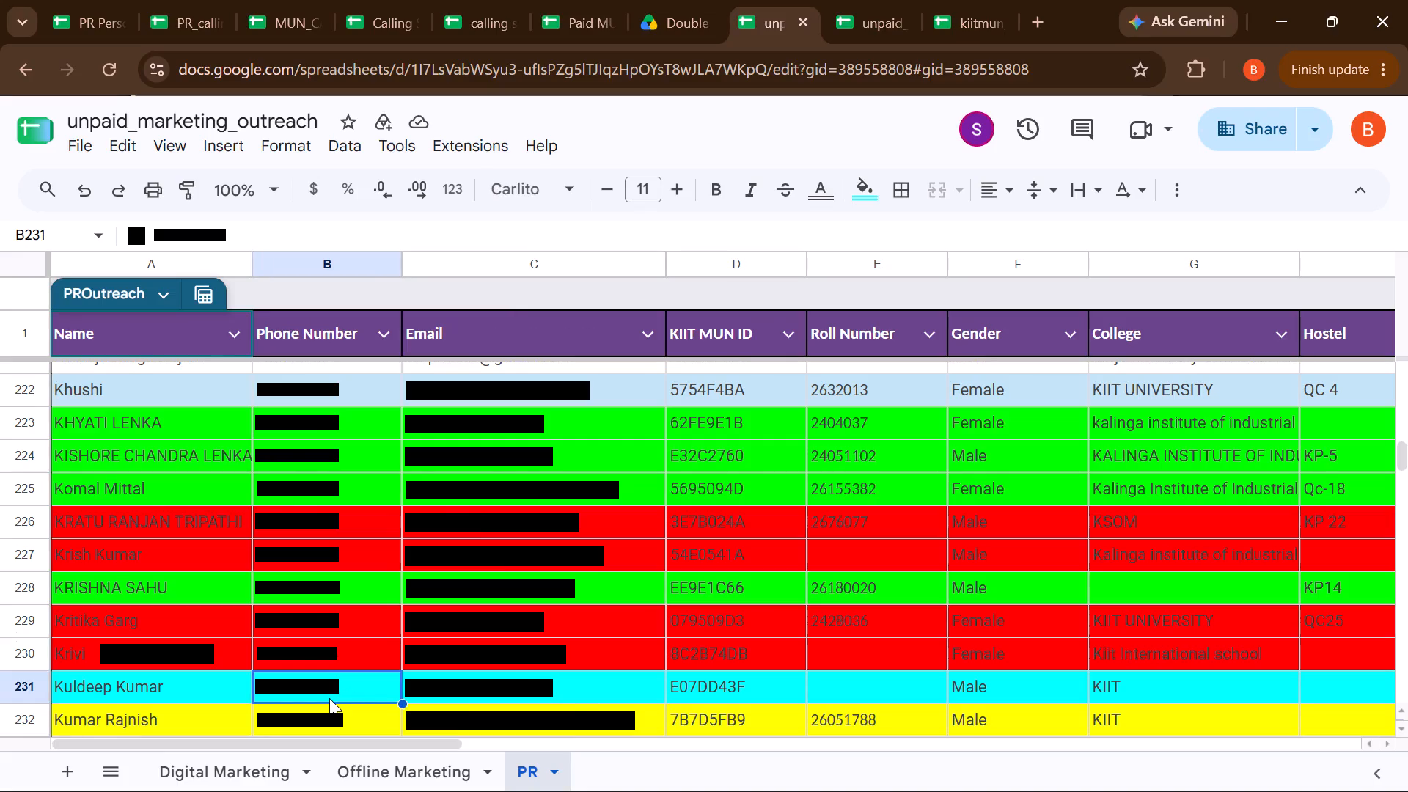
Check row 231's Outreach Status, Follow-up Date and Remarks, and return to its phone number.
{"action": "key", "text": "Right"}
{"action": "key", "text": "Right"}
{"action": "key", "text": "Right"}
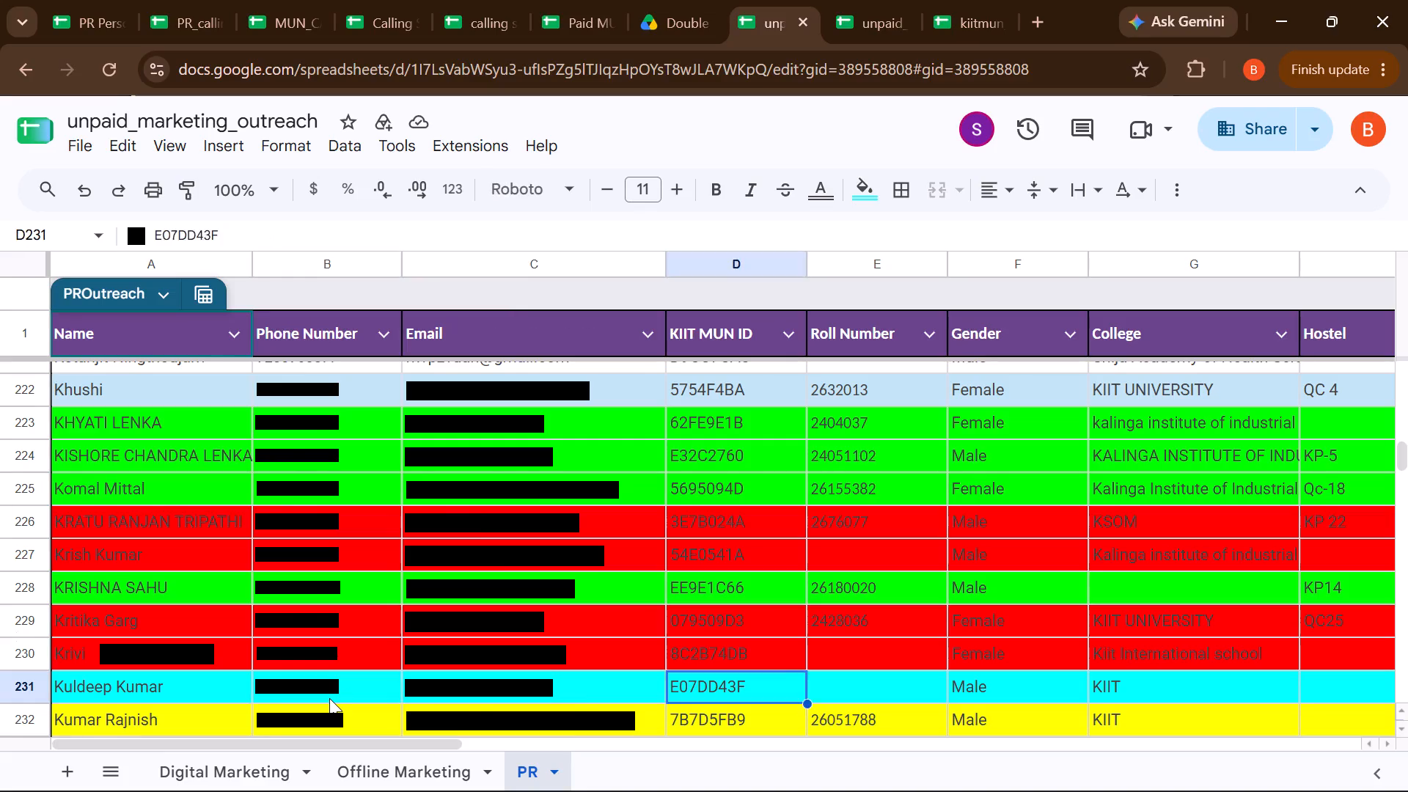
{"action": "key", "text": "Right"}
{"action": "key", "text": "Right"}
{"action": "key", "text": "Right"}
{"action": "key", "text": "Right"}
{"action": "key", "text": "Right"}
{"action": "key", "text": "Right"}
{"action": "key", "text": "Right"}
{"action": "key", "text": "Right"}
{"action": "key", "text": "Right"}
{"action": "key", "text": "Right"}
{"action": "key", "text": "Right"}
{"action": "key", "text": "Right"}
{"action": "key", "text": "Right"}
{"action": "key", "text": "Right"}
{"action": "key", "text": "Right"}
{"action": "key", "text": "Right"}
{"action": "key", "text": "Right"}
{"action": "key", "text": "Right"}
{"action": "key", "text": "Right"}
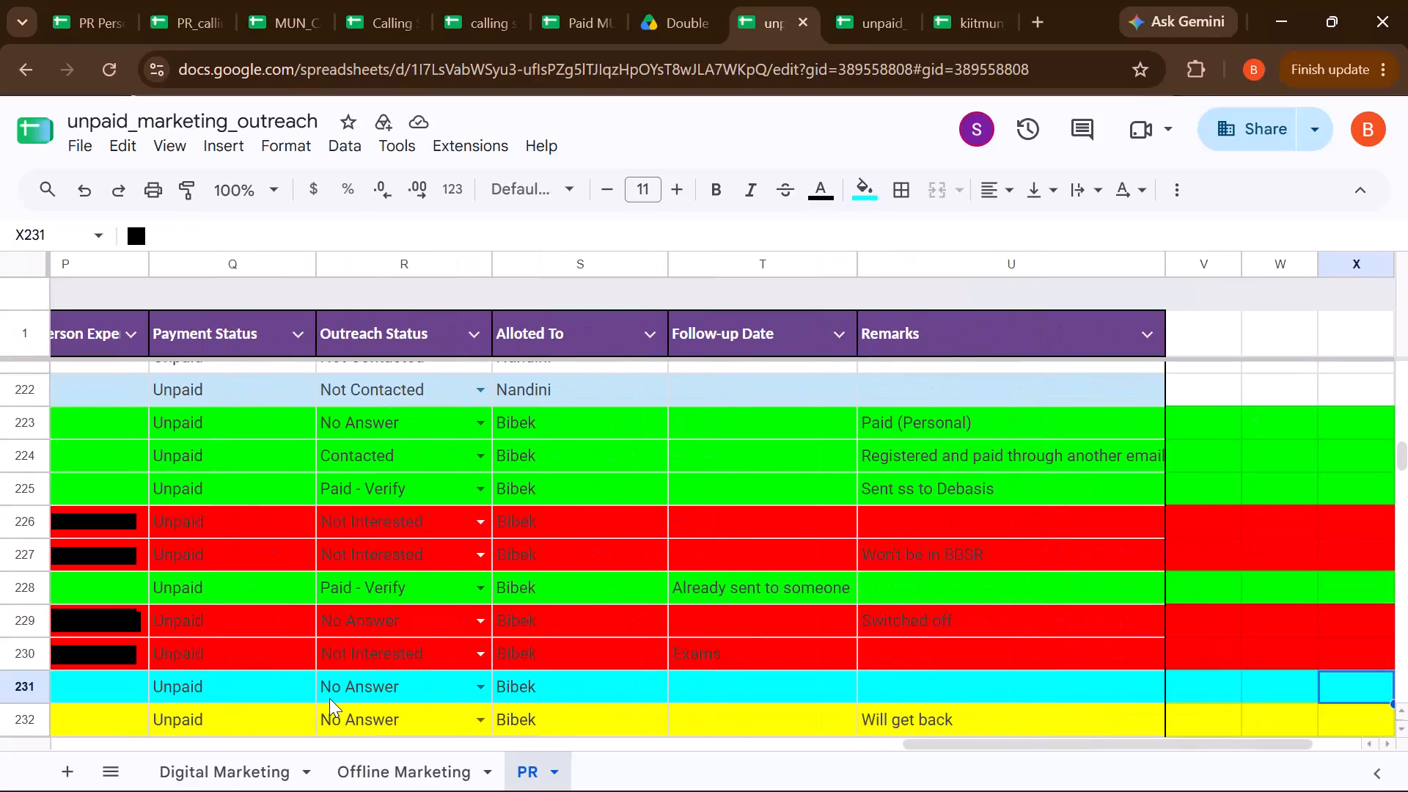
{"action": "key", "text": "Left"}
{"action": "key", "text": "Left"}
{"action": "key", "text": "Left"}
{"action": "key", "text": "Left"}
{"action": "key", "text": "Left"}
{"action": "key", "text": "Left"}
{"action": "key", "text": "Left"}
{"action": "key", "text": "Left"}
{"action": "key", "text": "Left"}
{"action": "key", "text": "Left"}
{"action": "key", "text": "Left"}
{"action": "key", "text": "Left"}
{"action": "key", "text": "Left"}
{"action": "key", "text": "Left"}
{"action": "key", "text": "Left"}
{"action": "key", "text": "Left"}
{"action": "key", "text": "Left"}
{"action": "key", "text": "Left"}
{"action": "key", "text": "Left"}
{"action": "key", "text": "Left"}
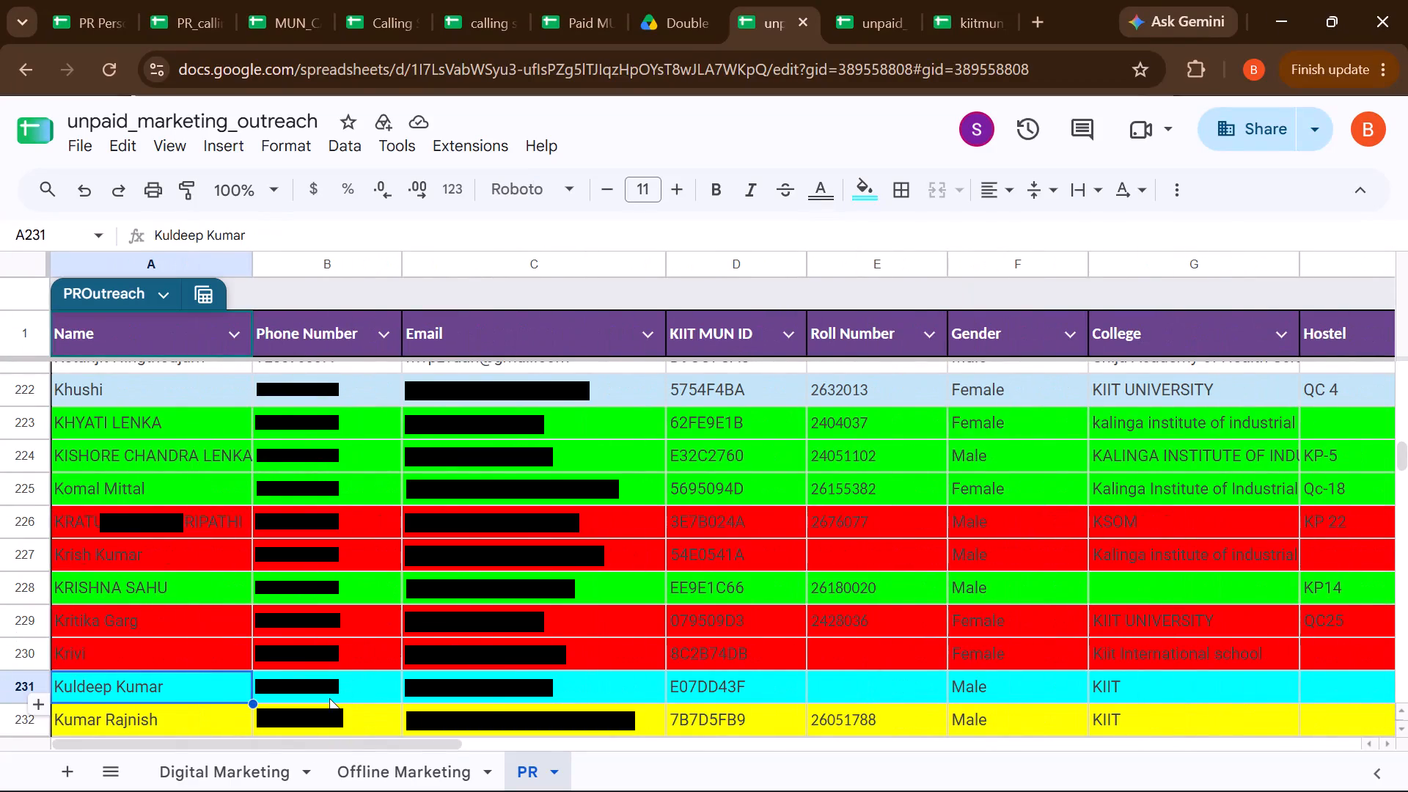
{"action": "key", "text": "Right"}
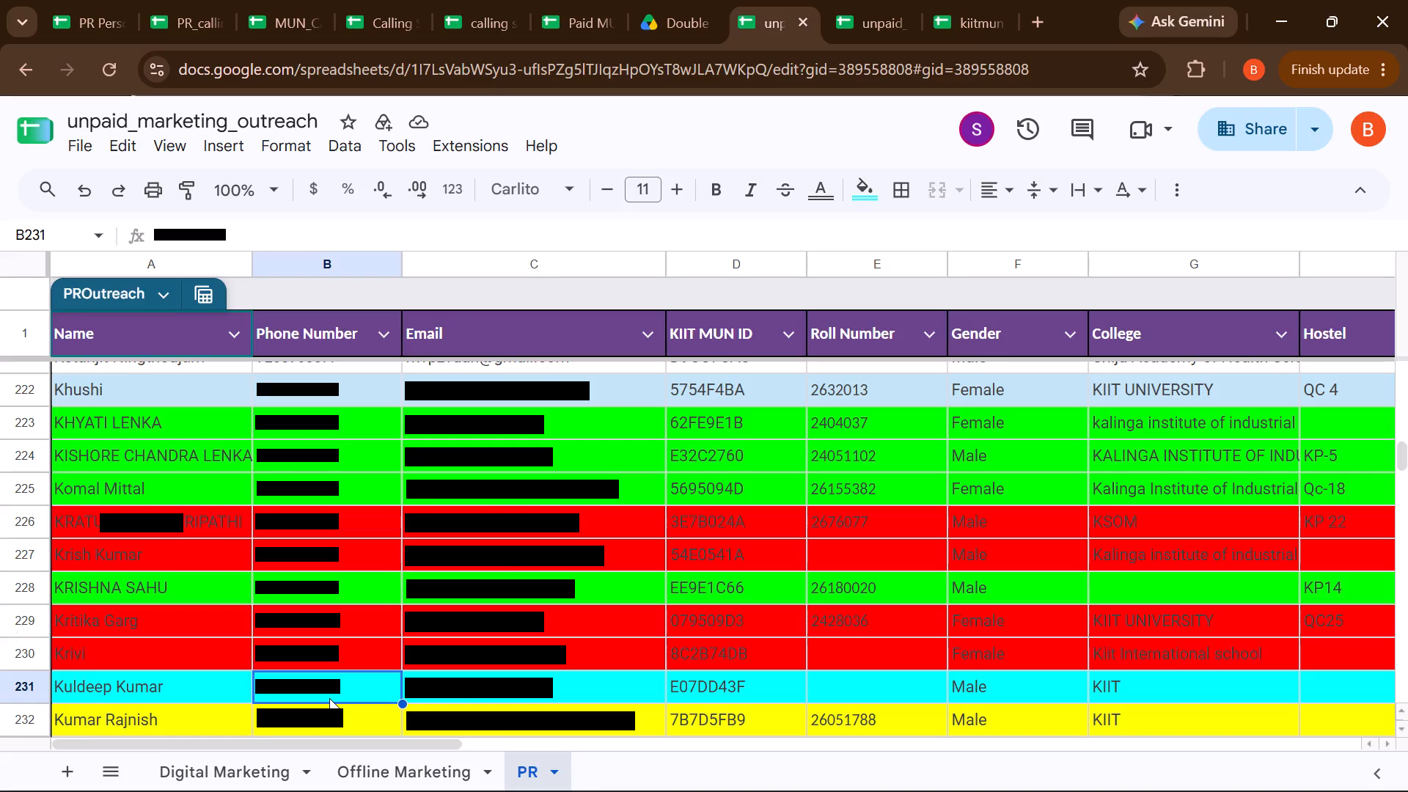
Fill the whole of row 231 with red.
{"action": "left_click", "coordinate": [329, 698]}
{"action": "left_click", "coordinate": [4, 679]}
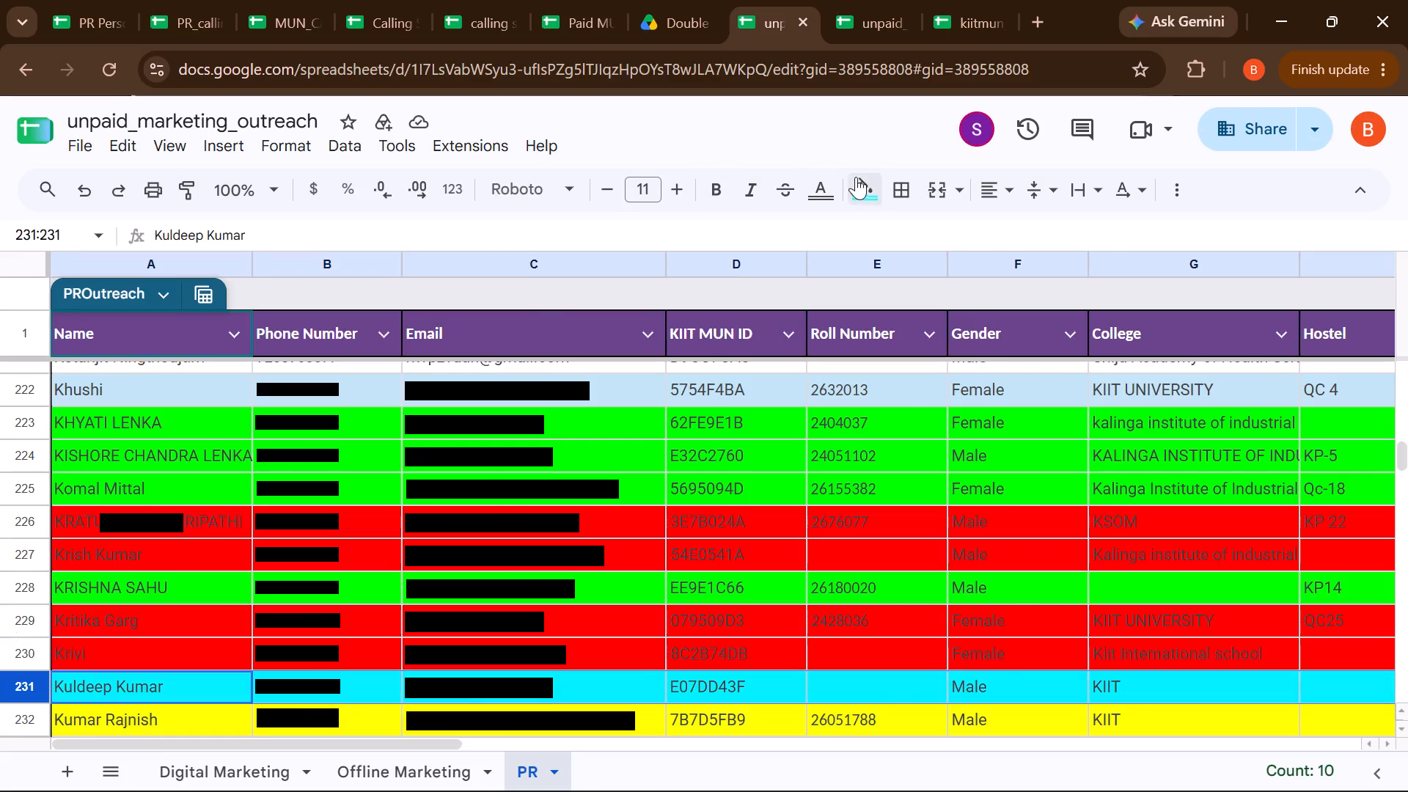
{"action": "left_click", "coordinate": [856, 179]}
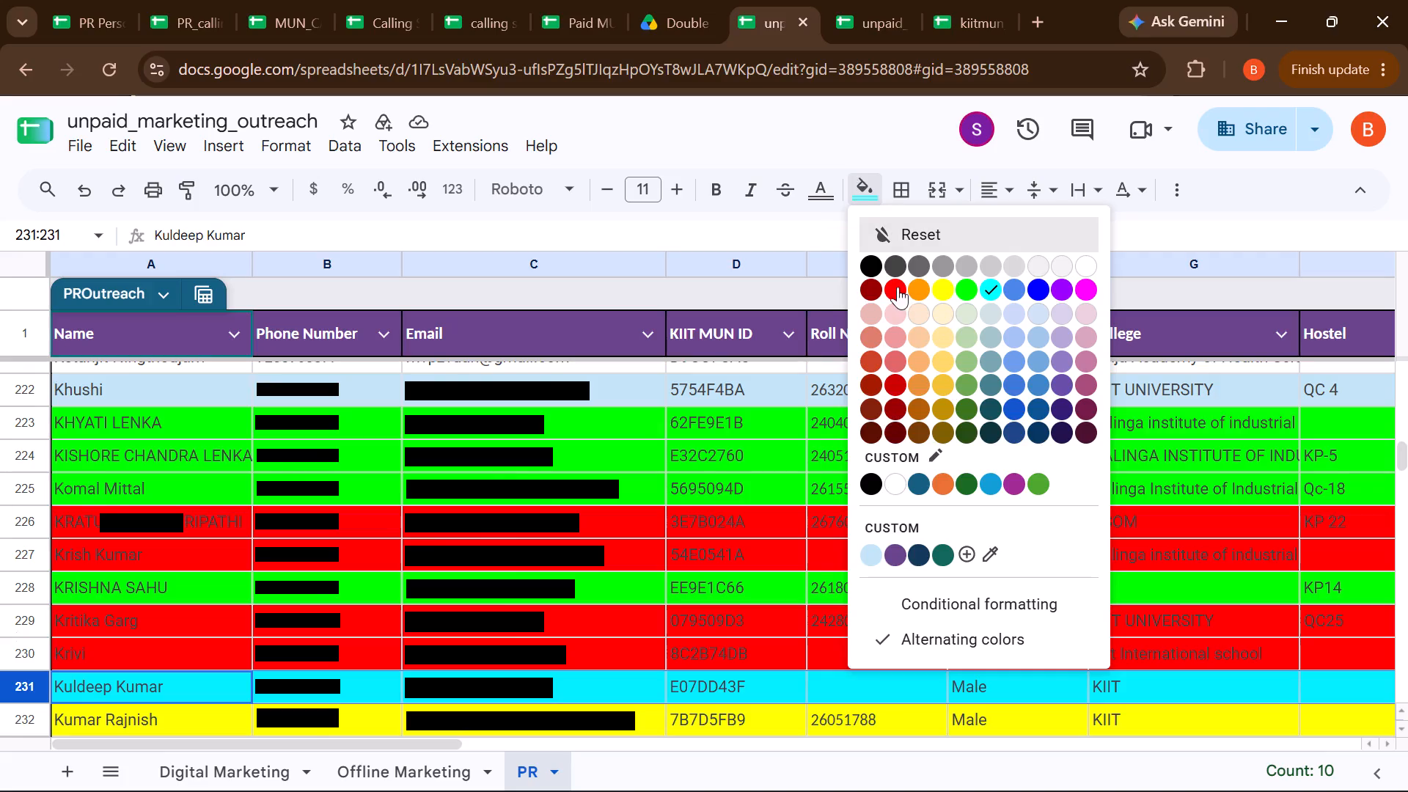
{"action": "left_click", "coordinate": [898, 287]}
Paste the remark "Not picking up calls" into the Remarks cell of row 231.
{"action": "key", "text": "Right"}
{"action": "key", "text": "Right"}
{"action": "key", "text": "Right"}
{"action": "key", "text": "Right"}
{"action": "key", "text": "Right"}
{"action": "key", "text": "Right"}
{"action": "key", "text": "Right"}
{"action": "key", "text": "Right"}
{"action": "key", "text": "Right"}
{"action": "key", "text": "Right"}
{"action": "key", "text": "Right"}
{"action": "key", "text": "Right"}
{"action": "key", "text": "Right"}
{"action": "key", "text": "Right"}
{"action": "key", "text": "Right"}
{"action": "key", "text": "Right"}
{"action": "key", "text": "Right"}
{"action": "key", "text": "Right"}
{"action": "key", "text": "Right"}
{"action": "key", "text": "Right"}
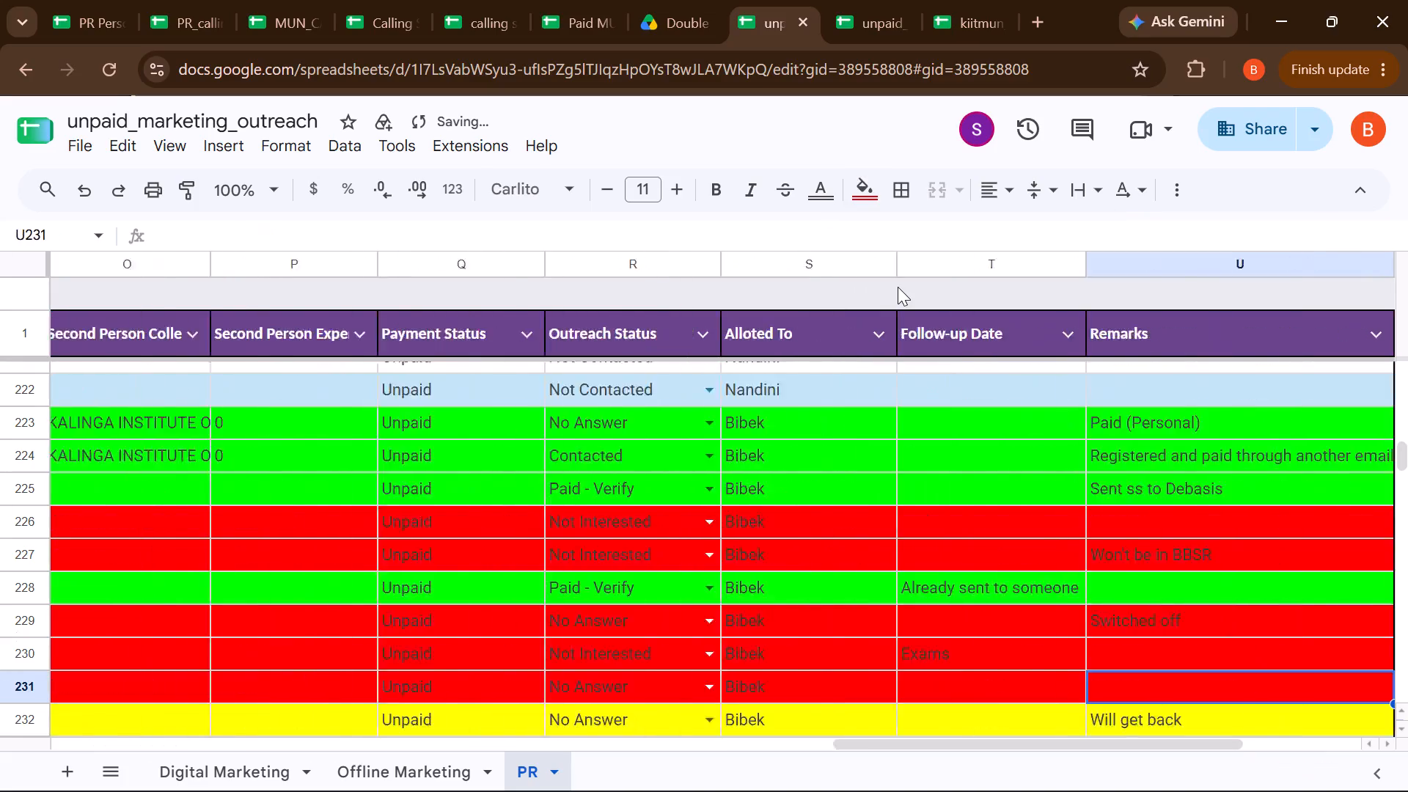
{"action": "key", "text": "Left"}
{"action": "key", "text": "Left"}
{"action": "key", "text": "Left"}
{"action": "key", "text": "Left"}
{"action": "key", "text": "Left"}
{"action": "key", "text": "Left"}
{"action": "key", "text": "Right"}
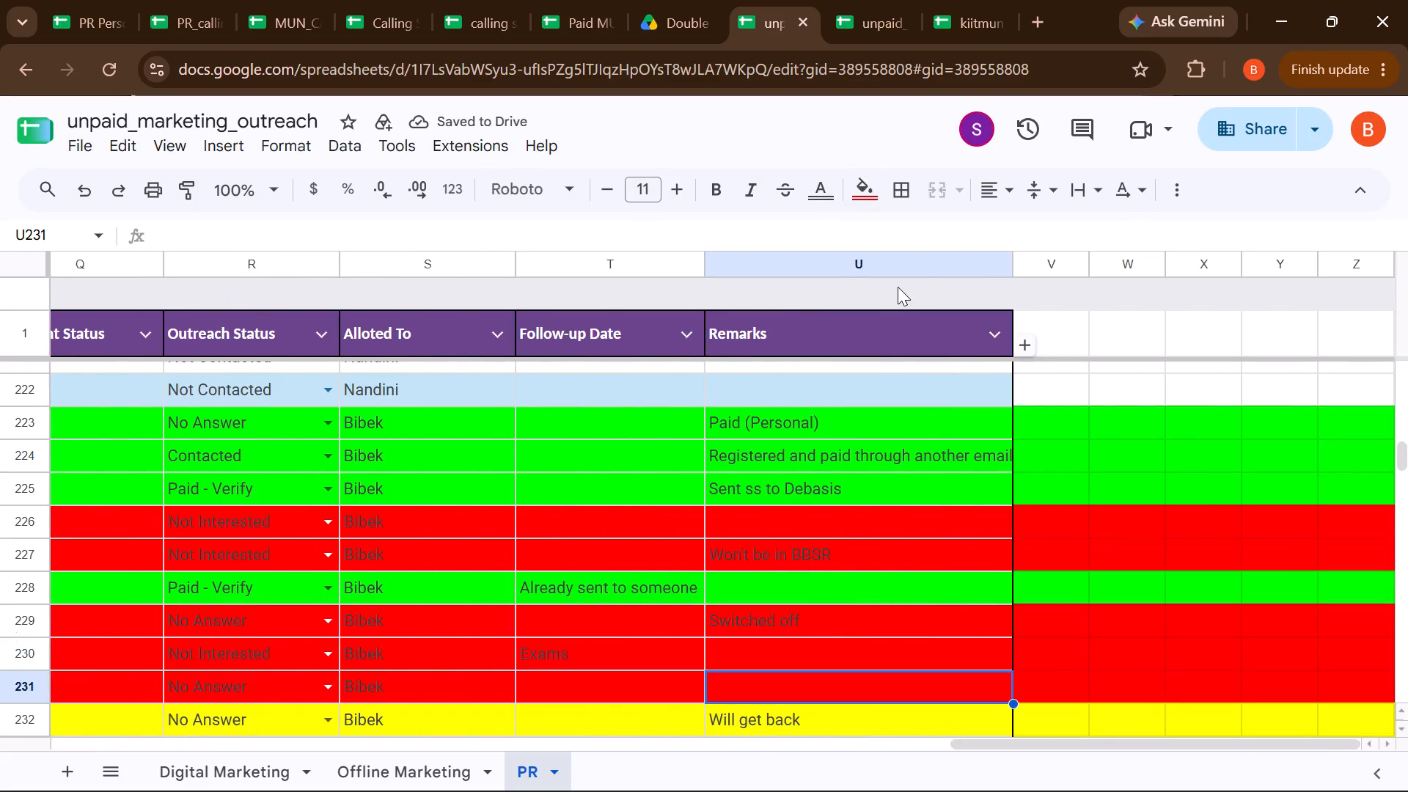
{"action": "key", "text": "ctrl+v"}
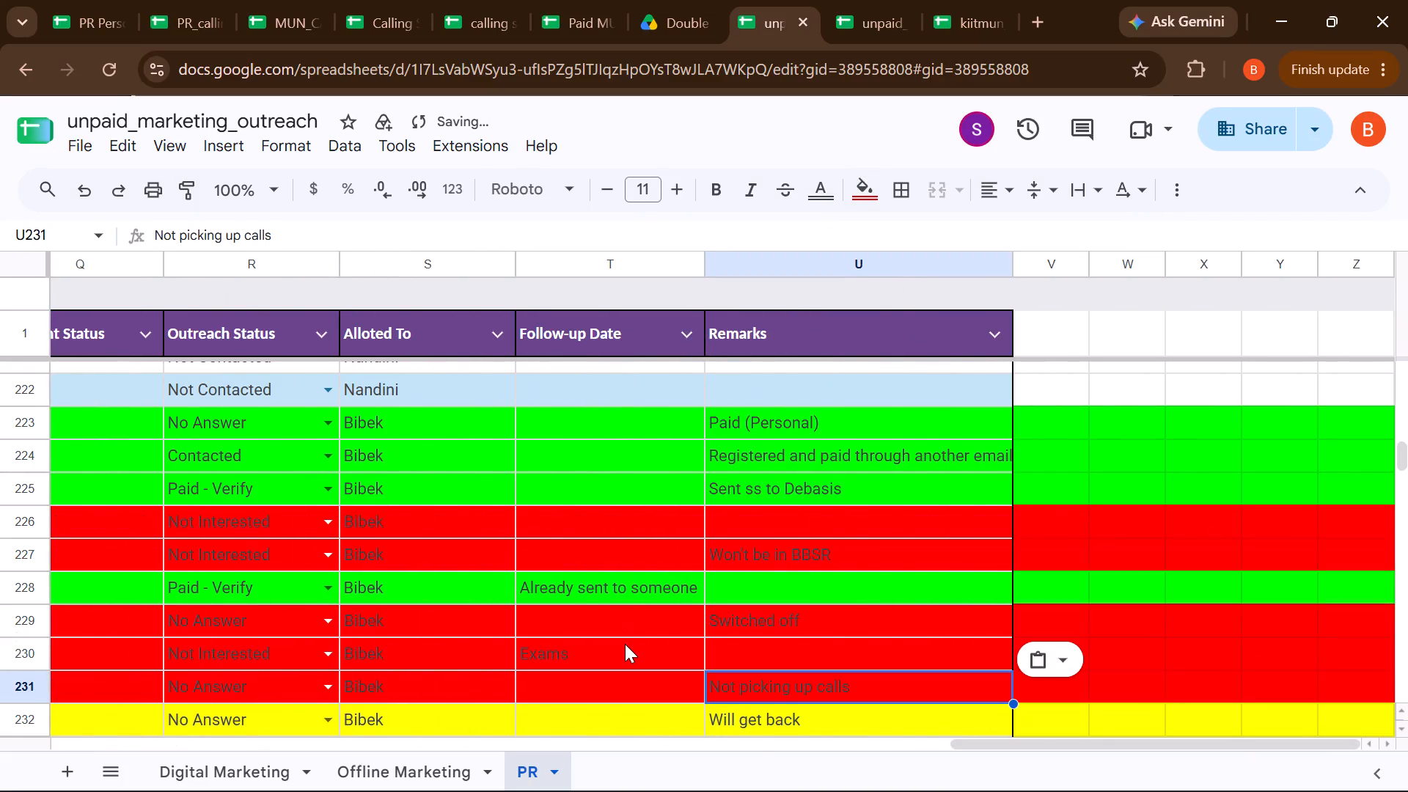
Move the "Exams" entry in row 230 from Follow-up Date to Remarks.
{"action": "left_click_drag", "start_coordinate": [625, 644], "coordinate": [678, 656]}
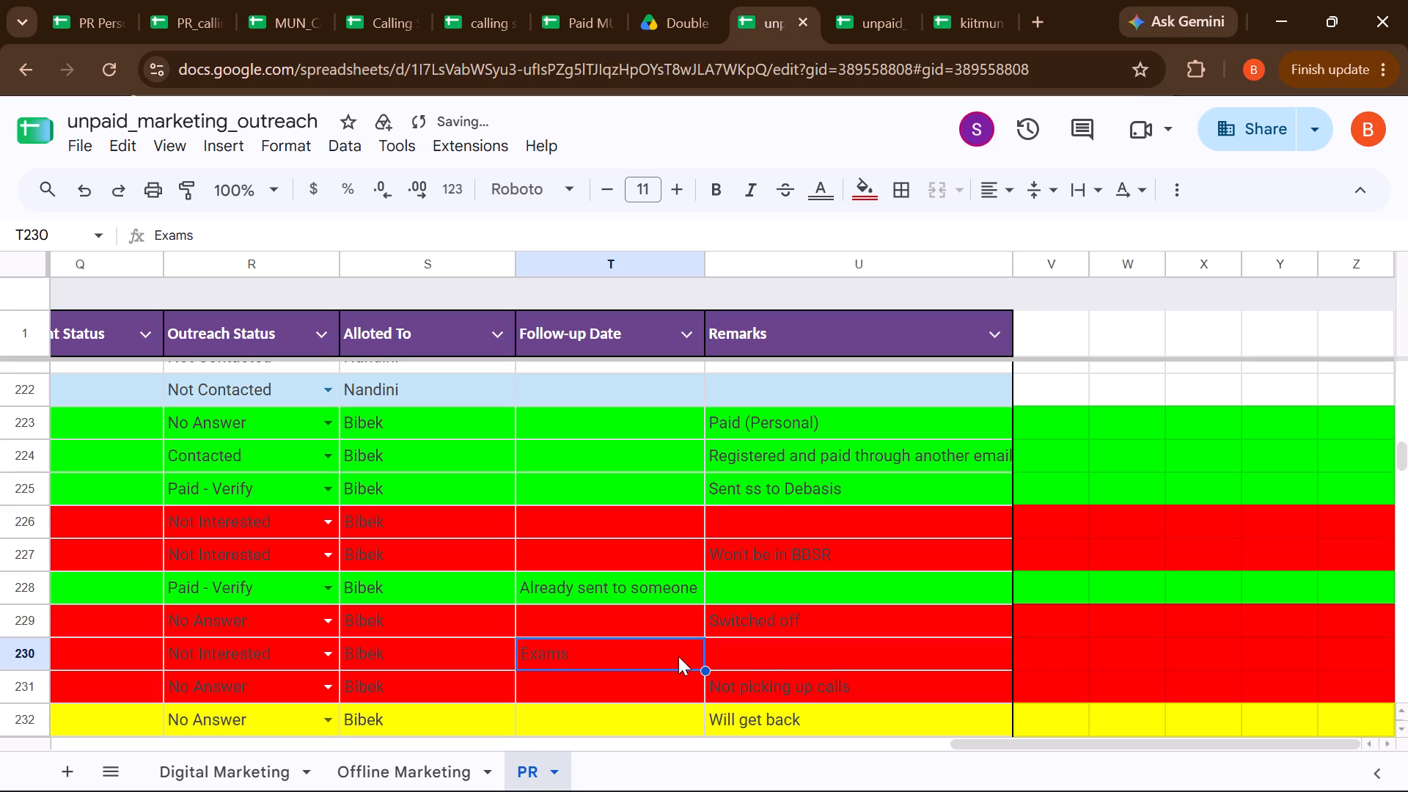
{"action": "right_click", "coordinate": [678, 656]}
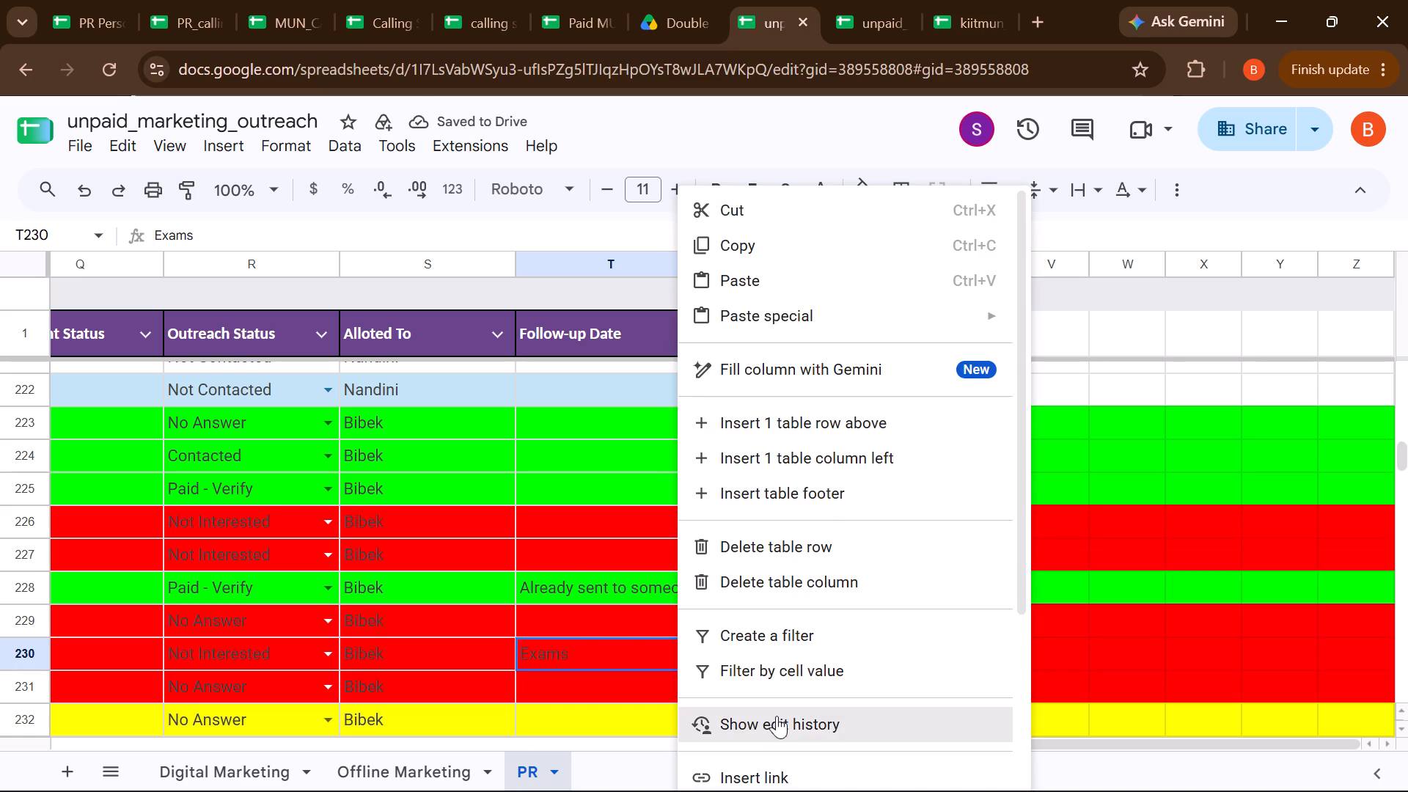
{"action": "left_click", "coordinate": [585, 644]}
{"action": "key", "text": "ctrl+x"}
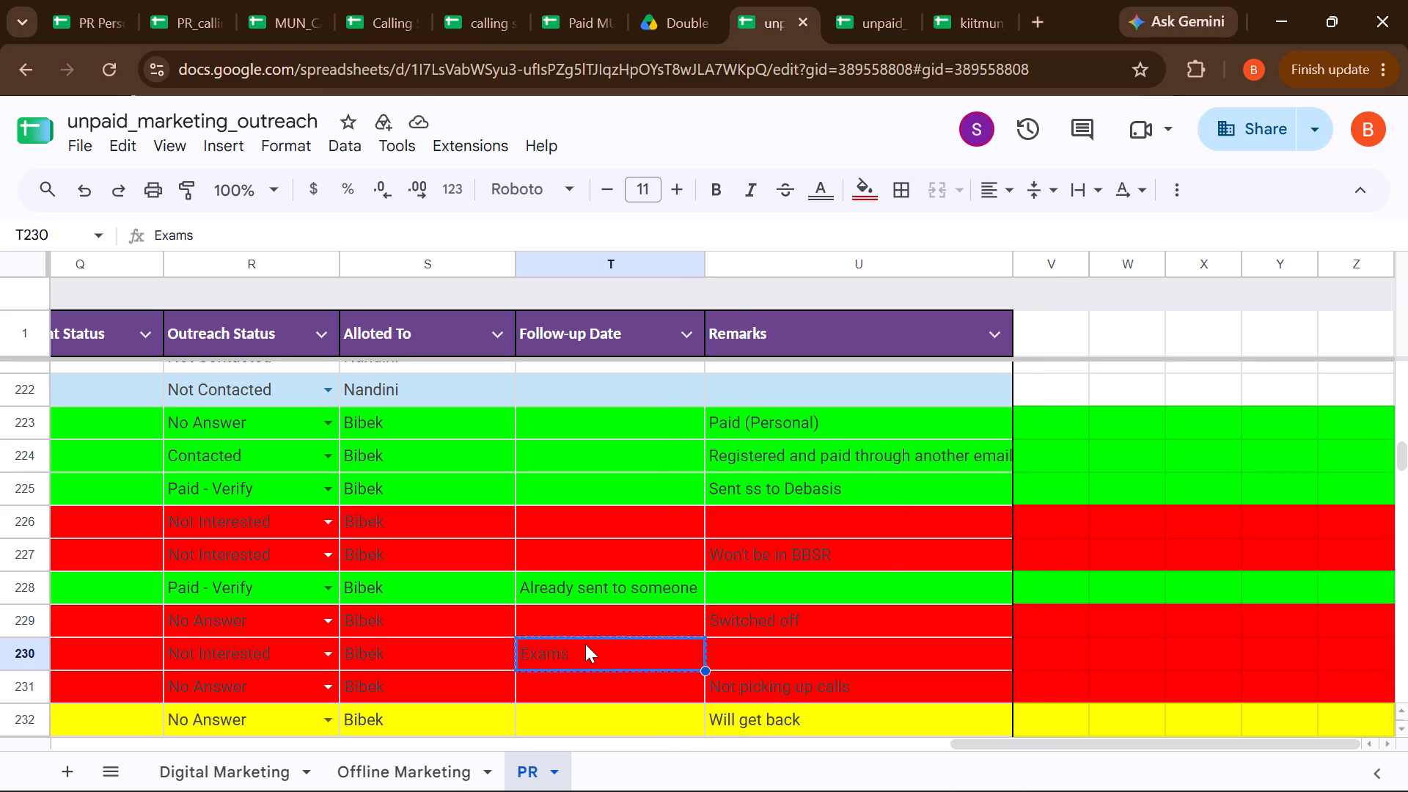
{"action": "key", "text": "Right"}
{"action": "key", "text": "ctrl+v"}
{"action": "key", "text": "Left"}
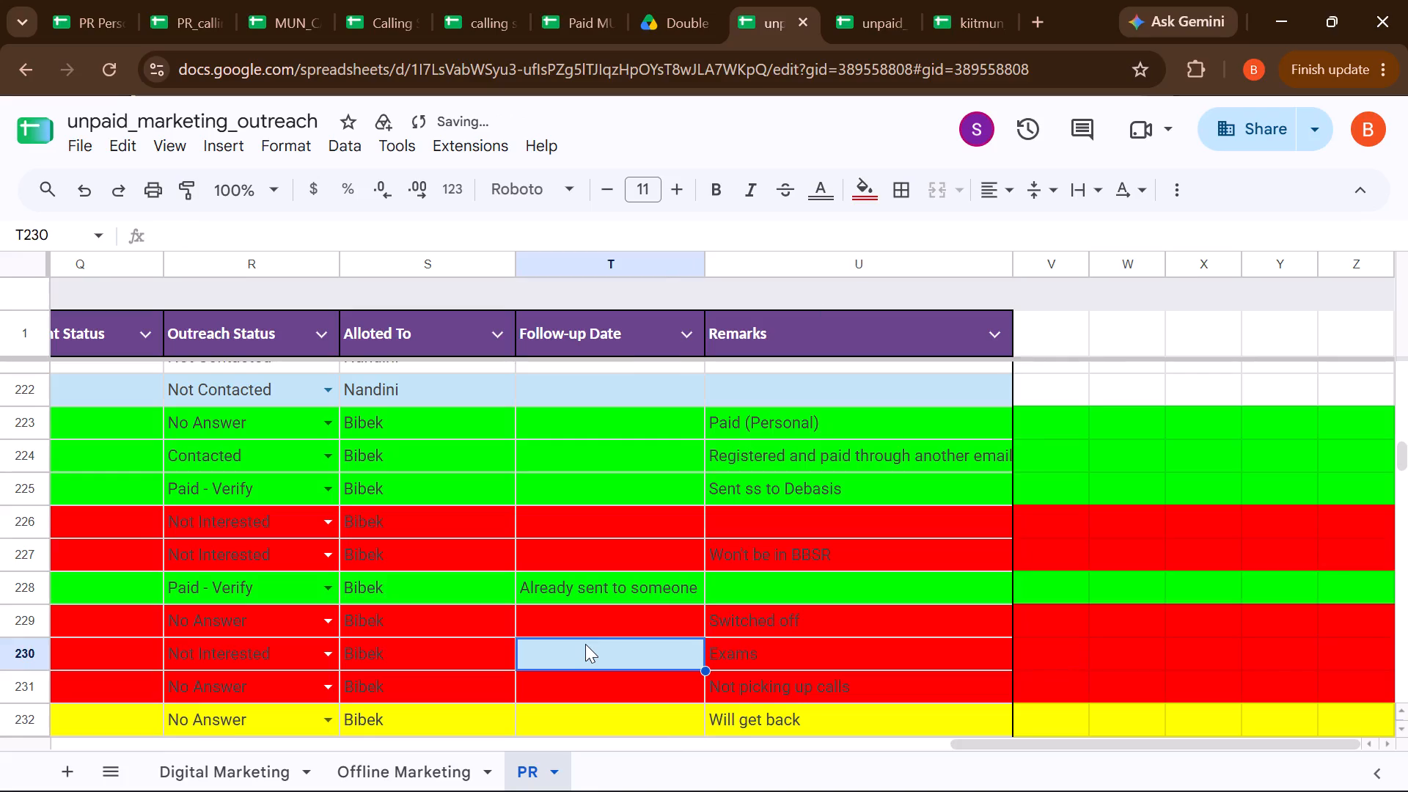
Fill the emptied Follow-up Date cell of row 230 with red to match its row.
{"action": "left_click", "coordinate": [852, 182]}
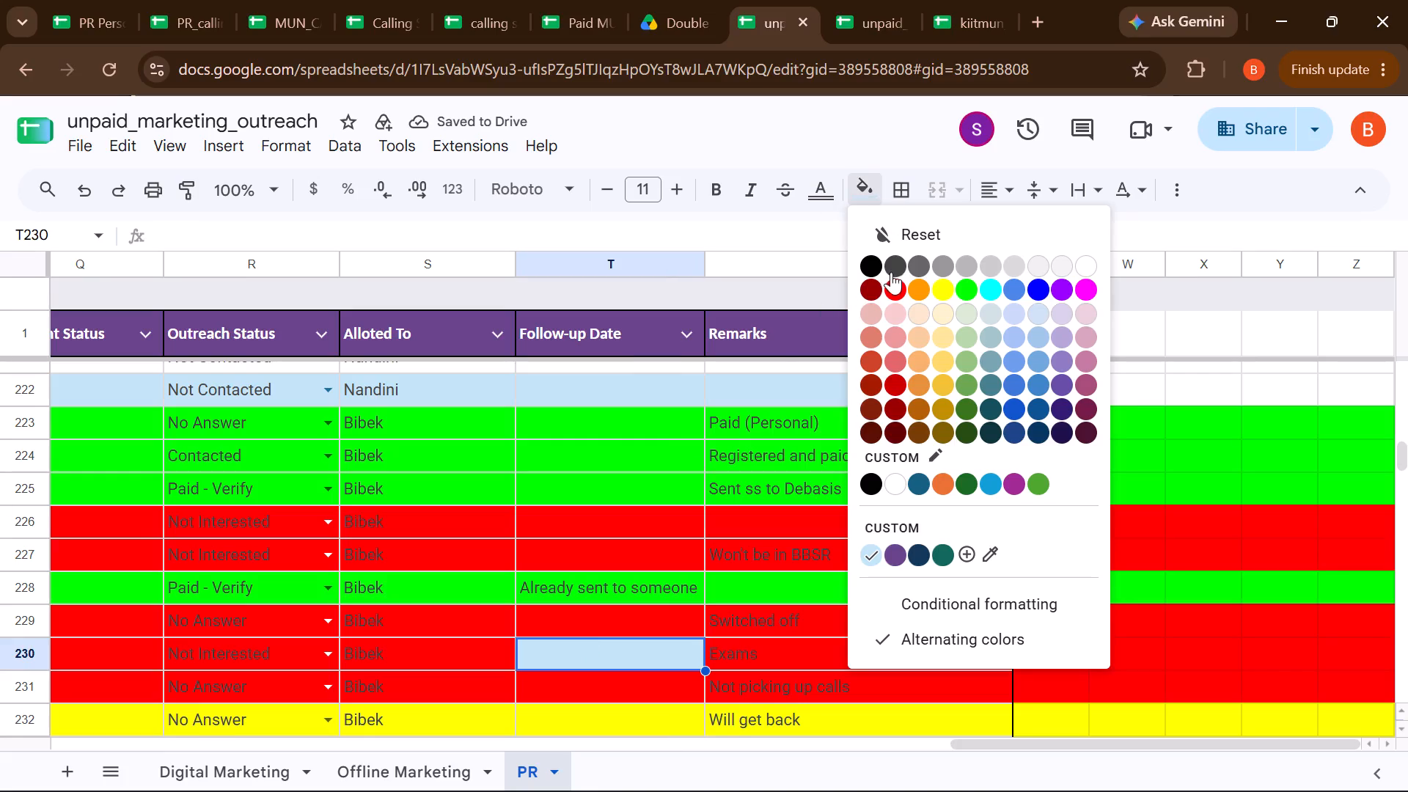
{"action": "left_click", "coordinate": [898, 298]}
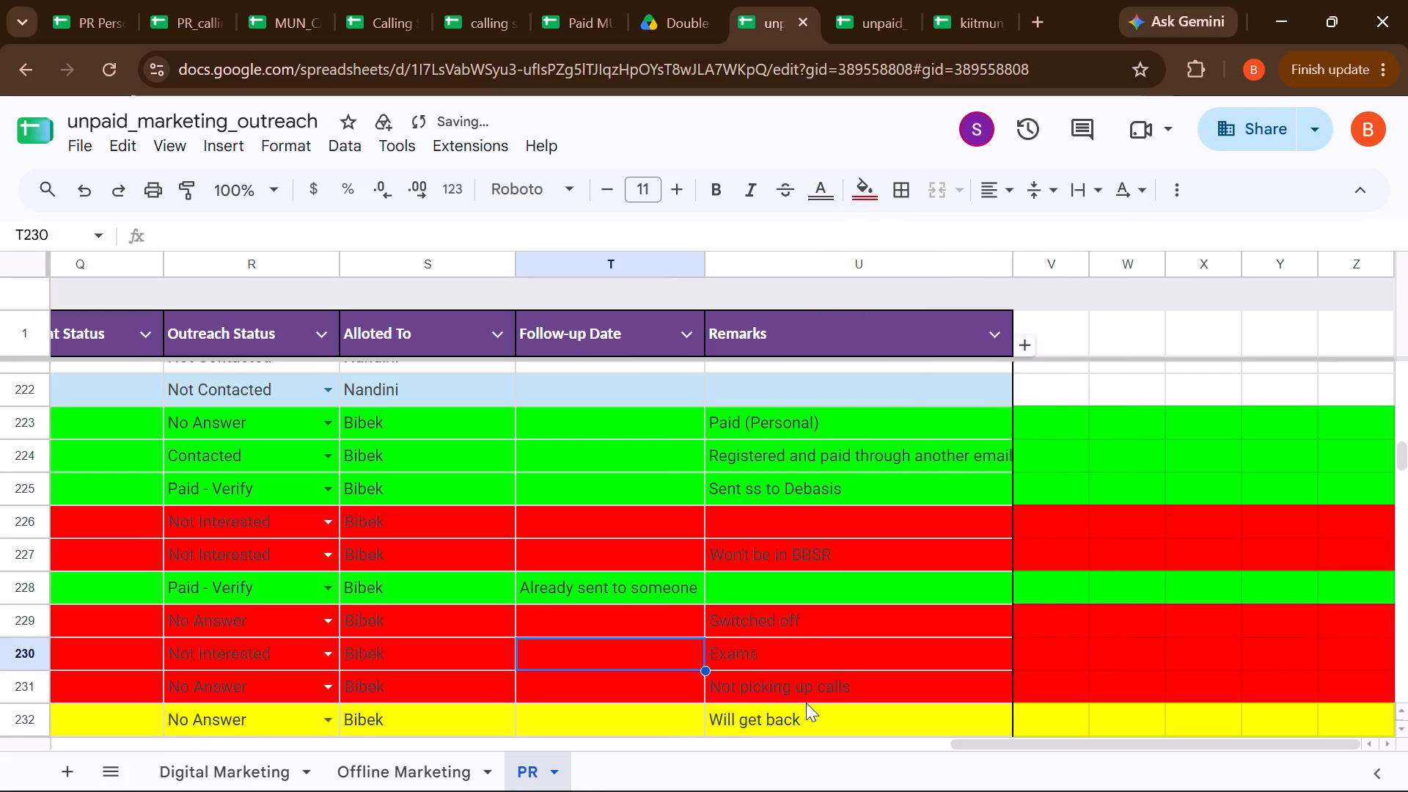
Copy the "Not picking up calls" remark from row 231.
{"action": "left_click", "coordinate": [816, 688]}
{"action": "key", "text": "ctrl+c"}
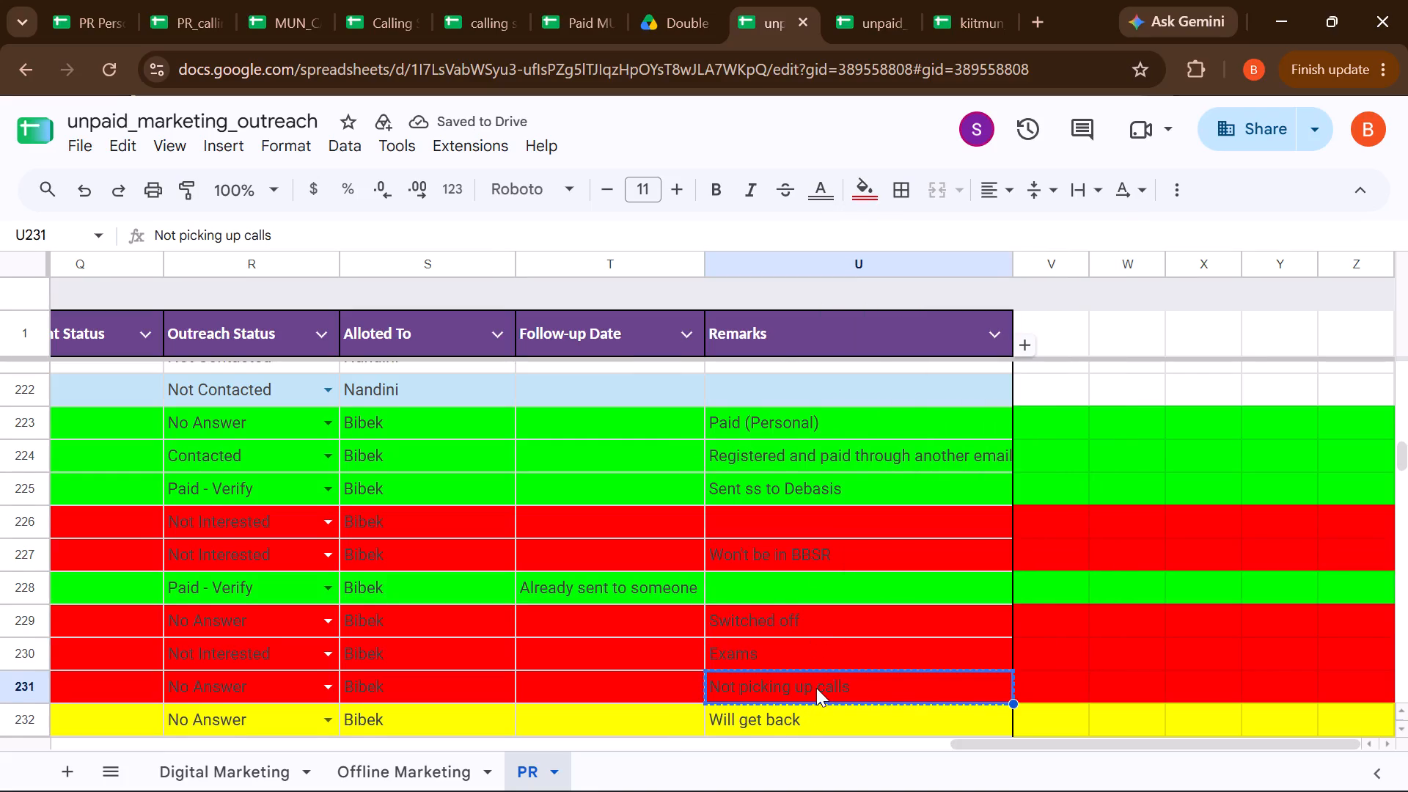
Trace row 232 from its Remarks entry back to the contact's name and phone number.
{"action": "scroll", "coordinate": [816, 688], "scroll_direction": "down", "scroll_amount": 2}
{"action": "left_click", "coordinate": [805, 555]}
{"action": "key", "text": "Left"}
{"action": "key", "text": "Left"}
{"action": "key", "text": "Left"}
{"action": "key", "text": "Left"}
{"action": "key", "text": "Left"}
{"action": "key", "text": "Left"}
{"action": "key", "text": "Left"}
{"action": "key", "text": "Left"}
{"action": "key", "text": "Left"}
{"action": "key", "text": "Left"}
{"action": "key", "text": "Left"}
{"action": "key", "text": "Left"}
{"action": "key", "text": "Left"}
{"action": "key", "text": "Left"}
{"action": "key", "text": "Left"}
{"action": "key", "text": "Left"}
{"action": "key", "text": "Left"}
{"action": "key", "text": "Left"}
{"action": "key", "text": "Left"}
{"action": "key", "text": "Left"}
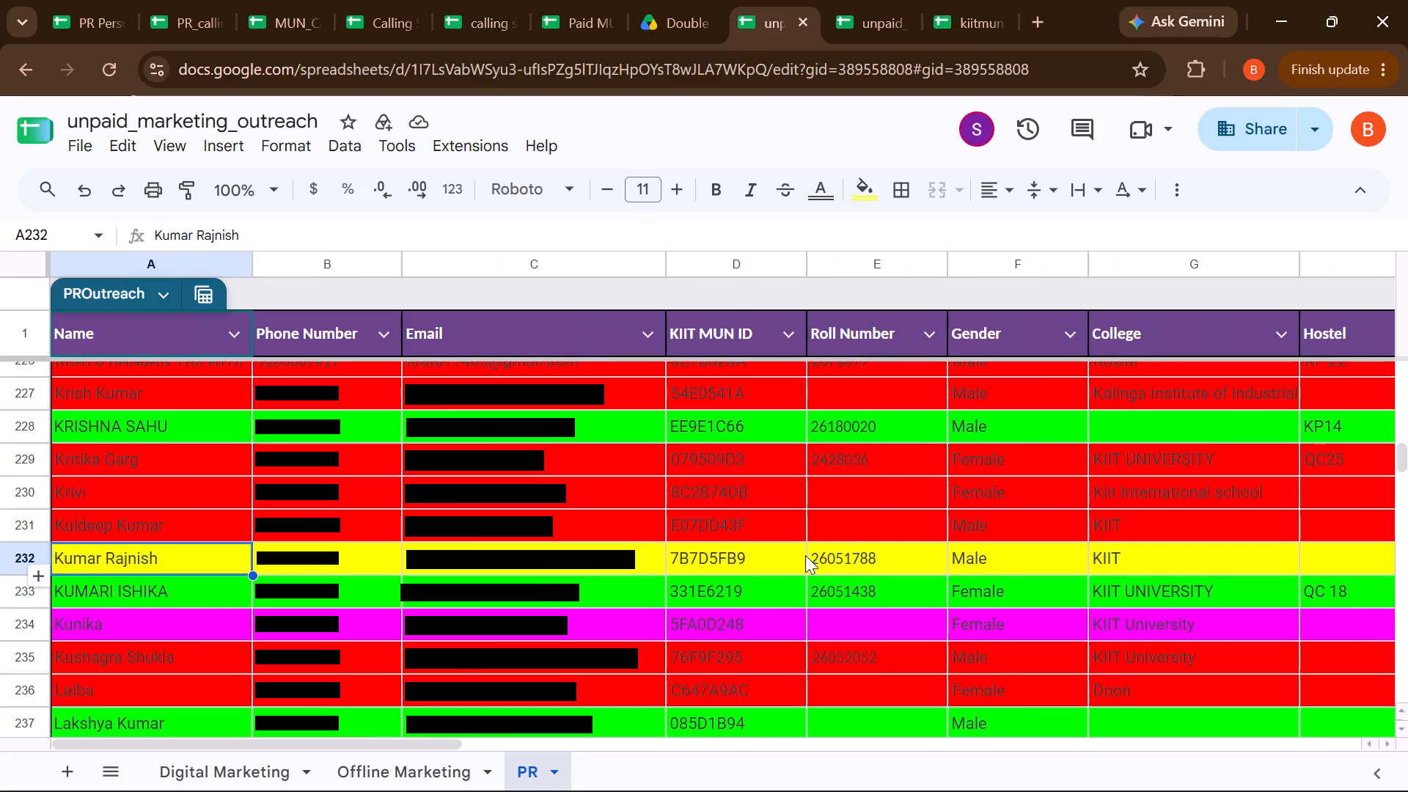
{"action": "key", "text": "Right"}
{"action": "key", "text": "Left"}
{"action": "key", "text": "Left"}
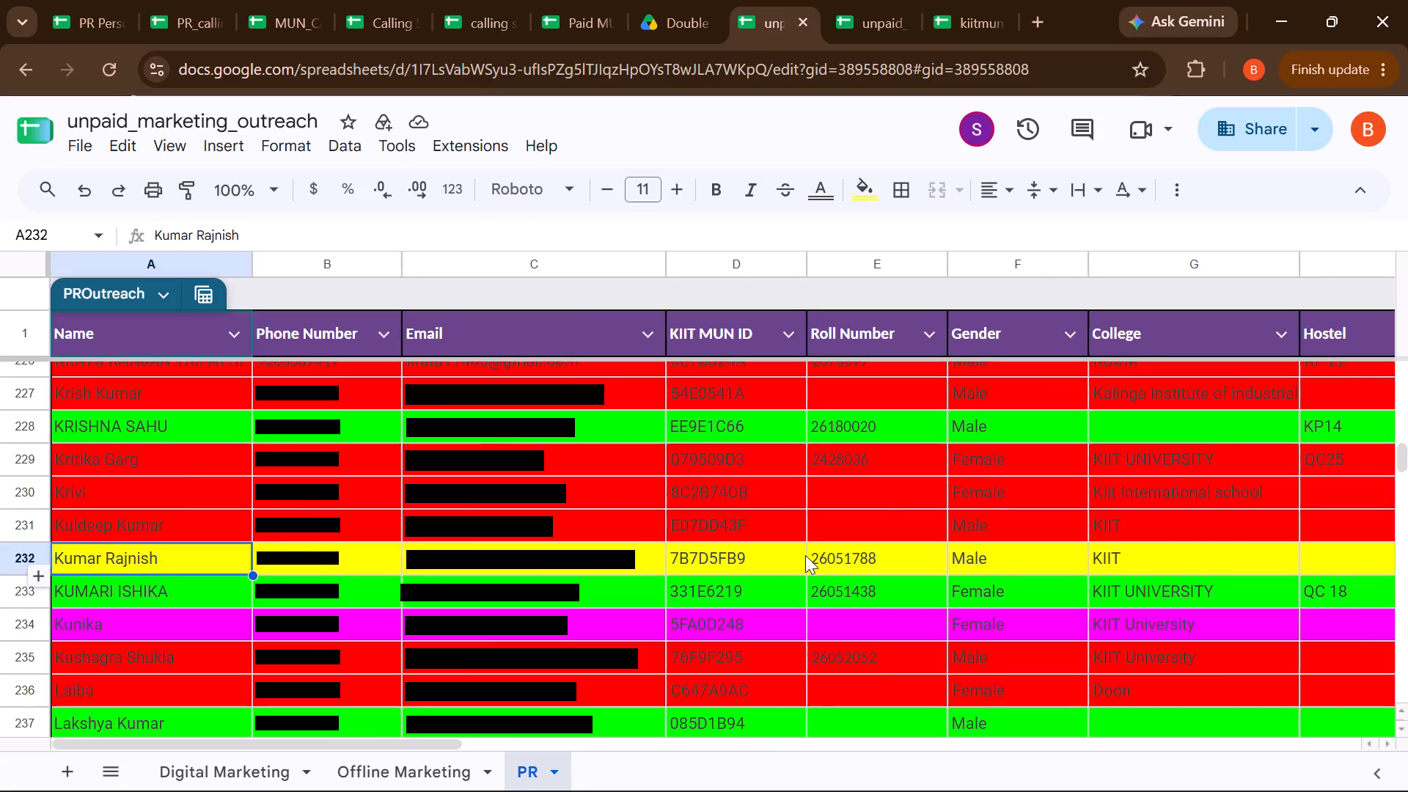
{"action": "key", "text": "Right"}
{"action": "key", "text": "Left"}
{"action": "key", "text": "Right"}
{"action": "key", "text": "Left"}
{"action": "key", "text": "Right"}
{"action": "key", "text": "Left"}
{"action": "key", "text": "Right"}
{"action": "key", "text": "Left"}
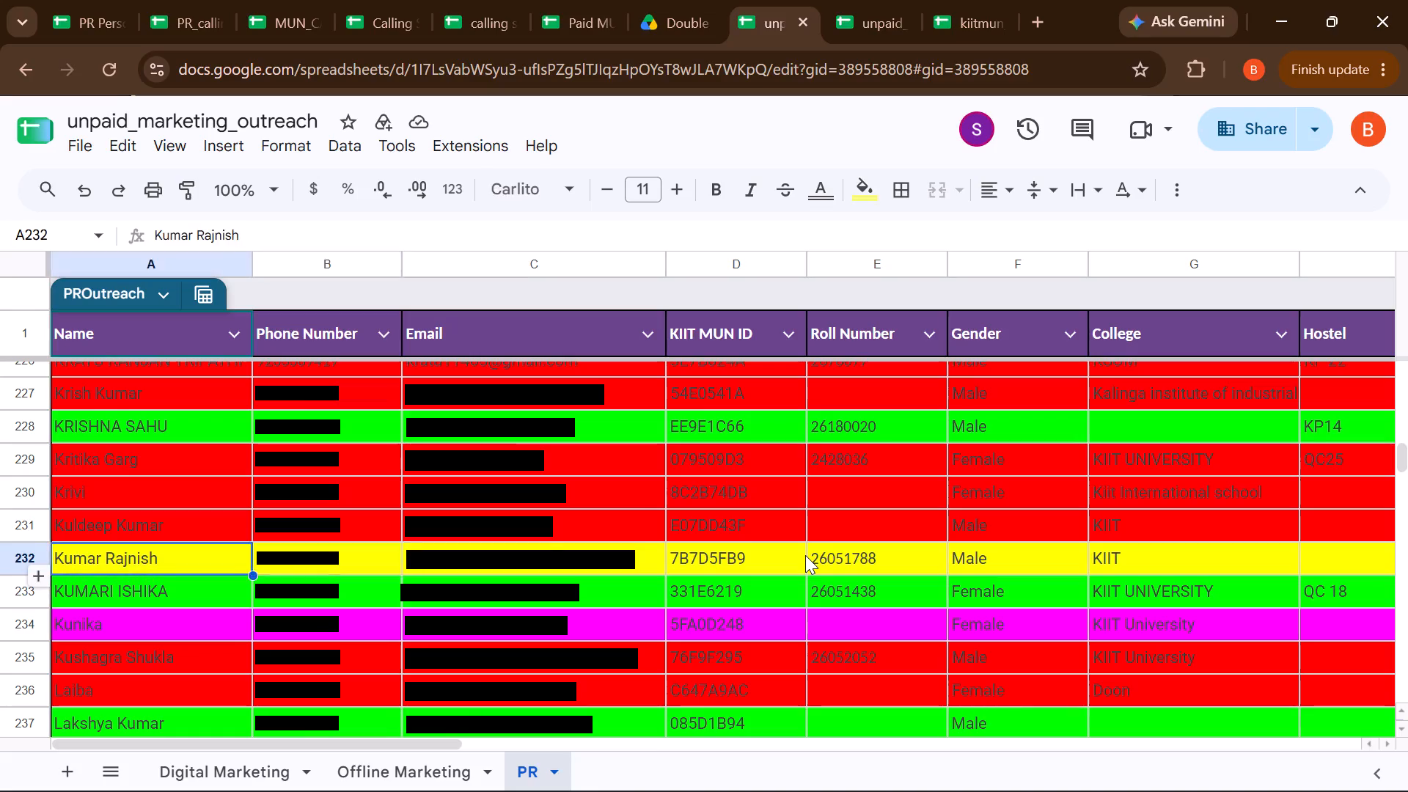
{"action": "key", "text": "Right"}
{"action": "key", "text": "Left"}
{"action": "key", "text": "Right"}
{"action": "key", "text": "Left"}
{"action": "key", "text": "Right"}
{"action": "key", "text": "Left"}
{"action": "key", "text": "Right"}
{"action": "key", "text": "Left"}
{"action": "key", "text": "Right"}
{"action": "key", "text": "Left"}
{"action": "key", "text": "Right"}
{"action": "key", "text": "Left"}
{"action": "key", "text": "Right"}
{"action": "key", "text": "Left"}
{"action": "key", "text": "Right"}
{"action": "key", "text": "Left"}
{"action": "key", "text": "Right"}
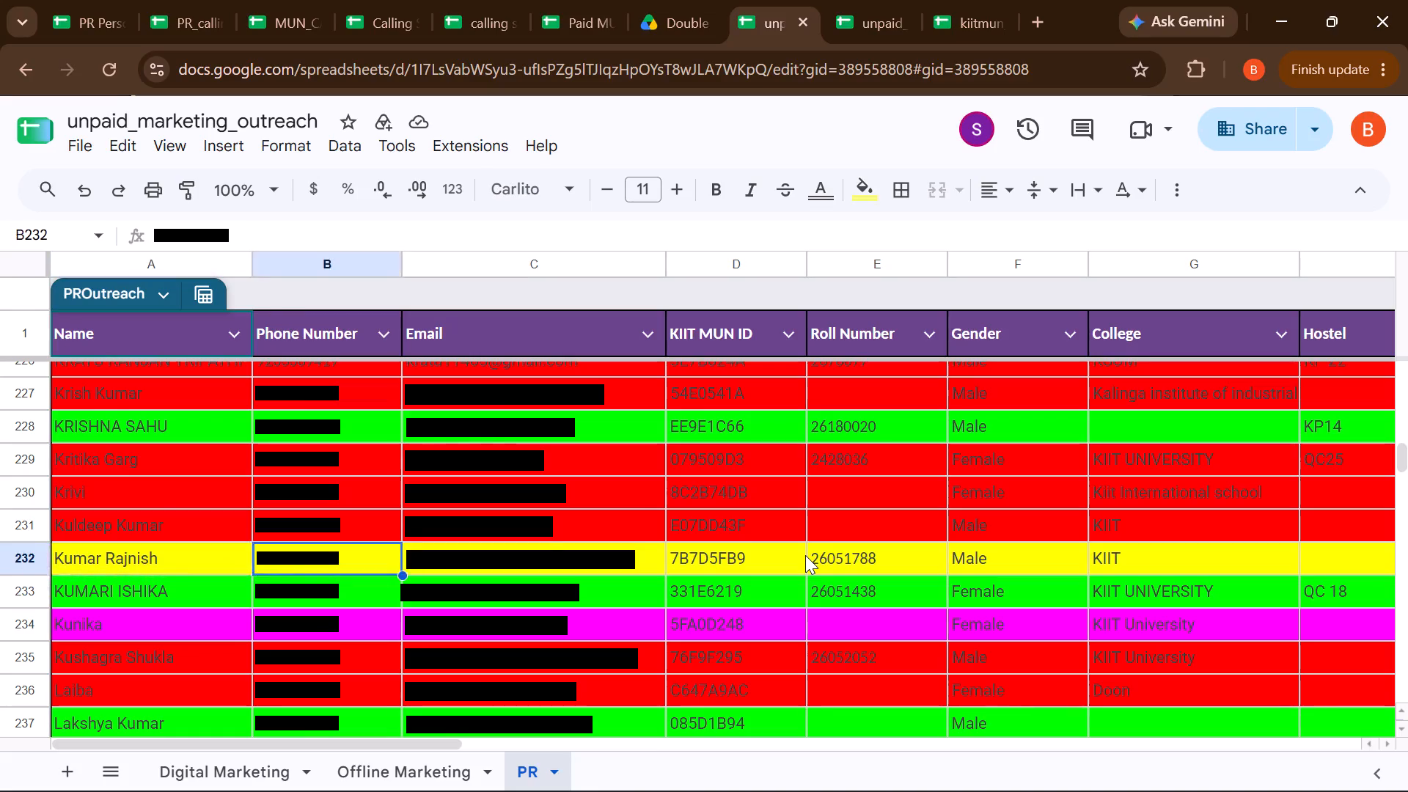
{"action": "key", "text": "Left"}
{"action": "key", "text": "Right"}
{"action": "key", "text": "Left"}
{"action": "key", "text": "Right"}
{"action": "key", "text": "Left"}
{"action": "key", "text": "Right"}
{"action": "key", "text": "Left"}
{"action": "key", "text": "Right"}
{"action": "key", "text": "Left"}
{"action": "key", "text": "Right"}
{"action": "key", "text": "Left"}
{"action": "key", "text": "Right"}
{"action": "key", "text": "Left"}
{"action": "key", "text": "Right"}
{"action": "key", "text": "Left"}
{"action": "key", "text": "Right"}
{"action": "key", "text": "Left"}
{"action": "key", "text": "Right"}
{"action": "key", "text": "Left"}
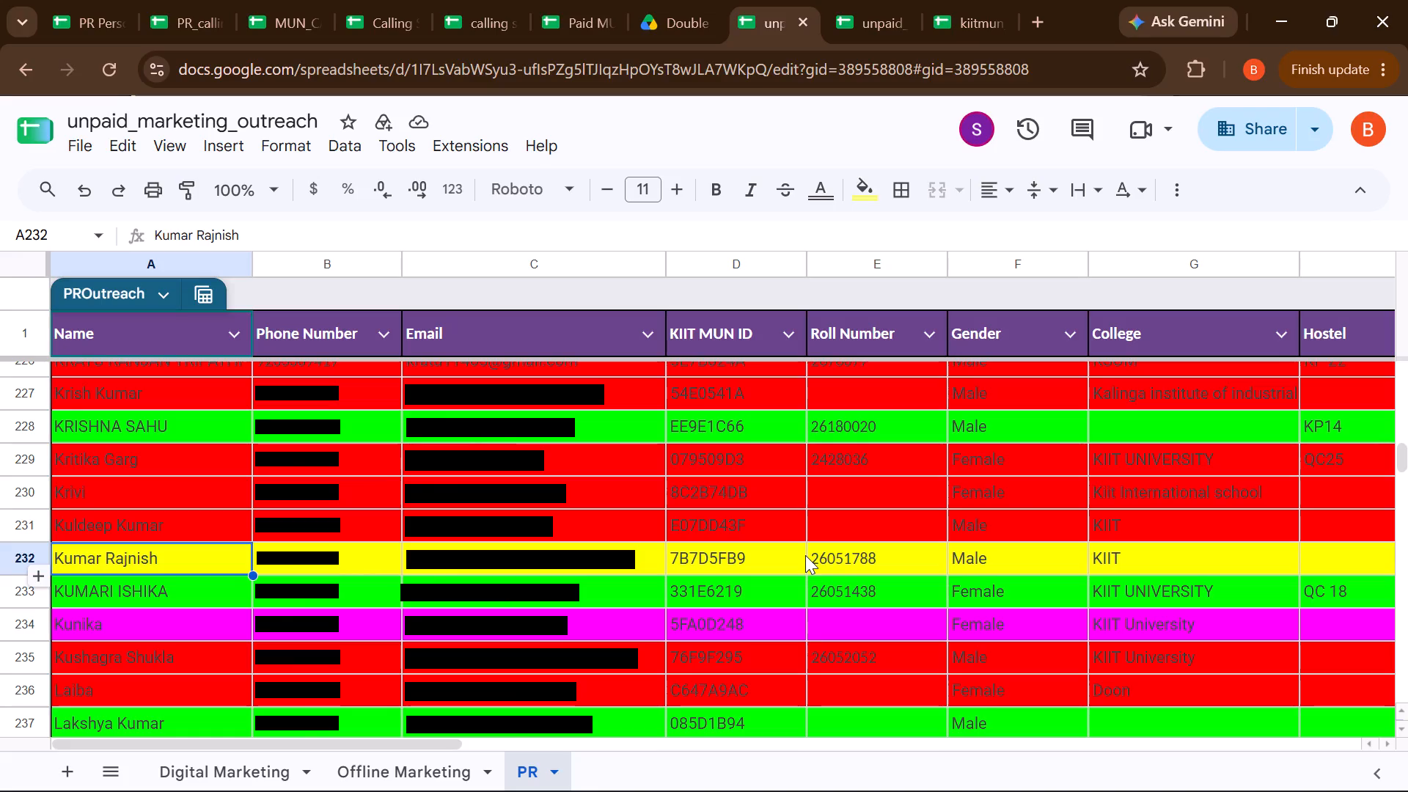
Review row 232 across its outreach status, follow-up date and remarks, and return to the contact's name.
{"action": "key", "text": "Right"}
{"action": "key", "text": "Right"}
{"action": "key", "text": "Right"}
{"action": "key", "text": "Right"}
{"action": "key", "text": "Right"}
{"action": "key", "text": "Right"}
{"action": "key", "text": "Right"}
{"action": "key", "text": "Right"}
{"action": "key", "text": "Right"}
{"action": "key", "text": "Right"}
{"action": "key", "text": "Right"}
{"action": "key", "text": "Right"}
{"action": "key", "text": "Right"}
{"action": "key", "text": "Right"}
{"action": "key", "text": "Right"}
{"action": "key", "text": "Right"}
{"action": "key", "text": "Right"}
{"action": "key", "text": "Right"}
{"action": "key", "text": "Right"}
{"action": "key", "text": "Right"}
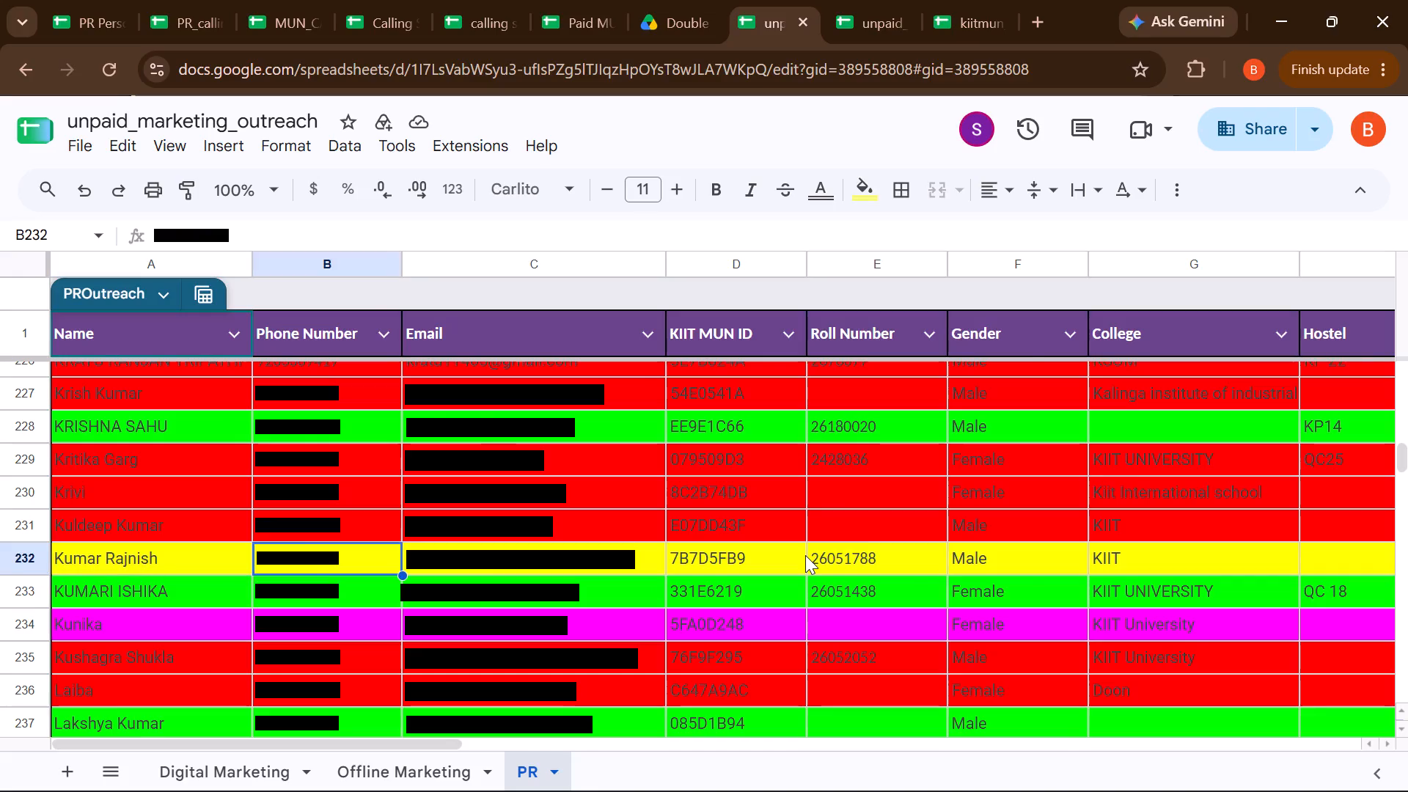
{"action": "key", "text": "Right"}
{"action": "key", "text": "Right"}
{"action": "key", "text": "Right"}
{"action": "key", "text": "Right"}
{"action": "key", "text": "Right"}
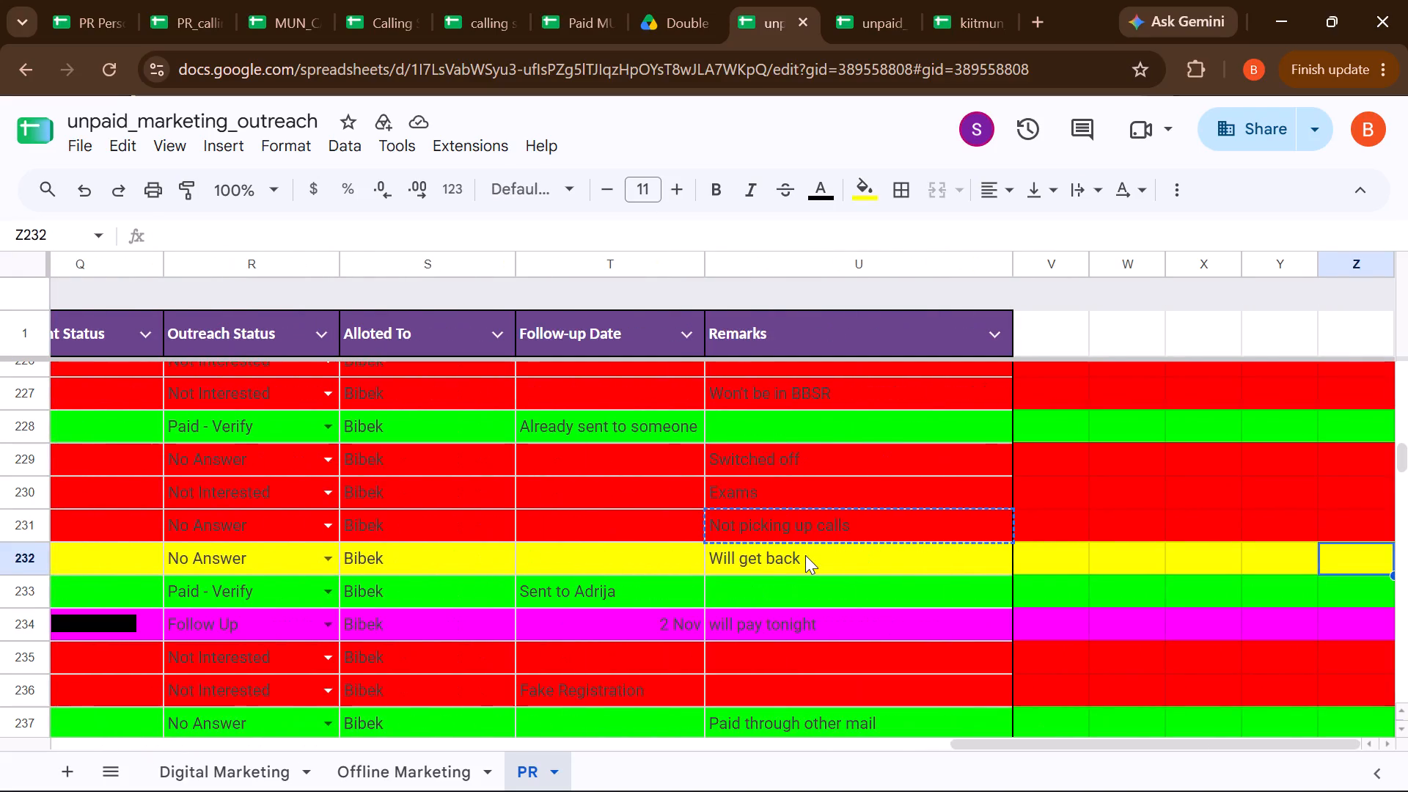
{"action": "key", "text": "Right"}
{"action": "key", "text": "Right"}
{"action": "key", "text": "Right"}
{"action": "key", "text": "Right"}
{"action": "key", "text": "Right"}
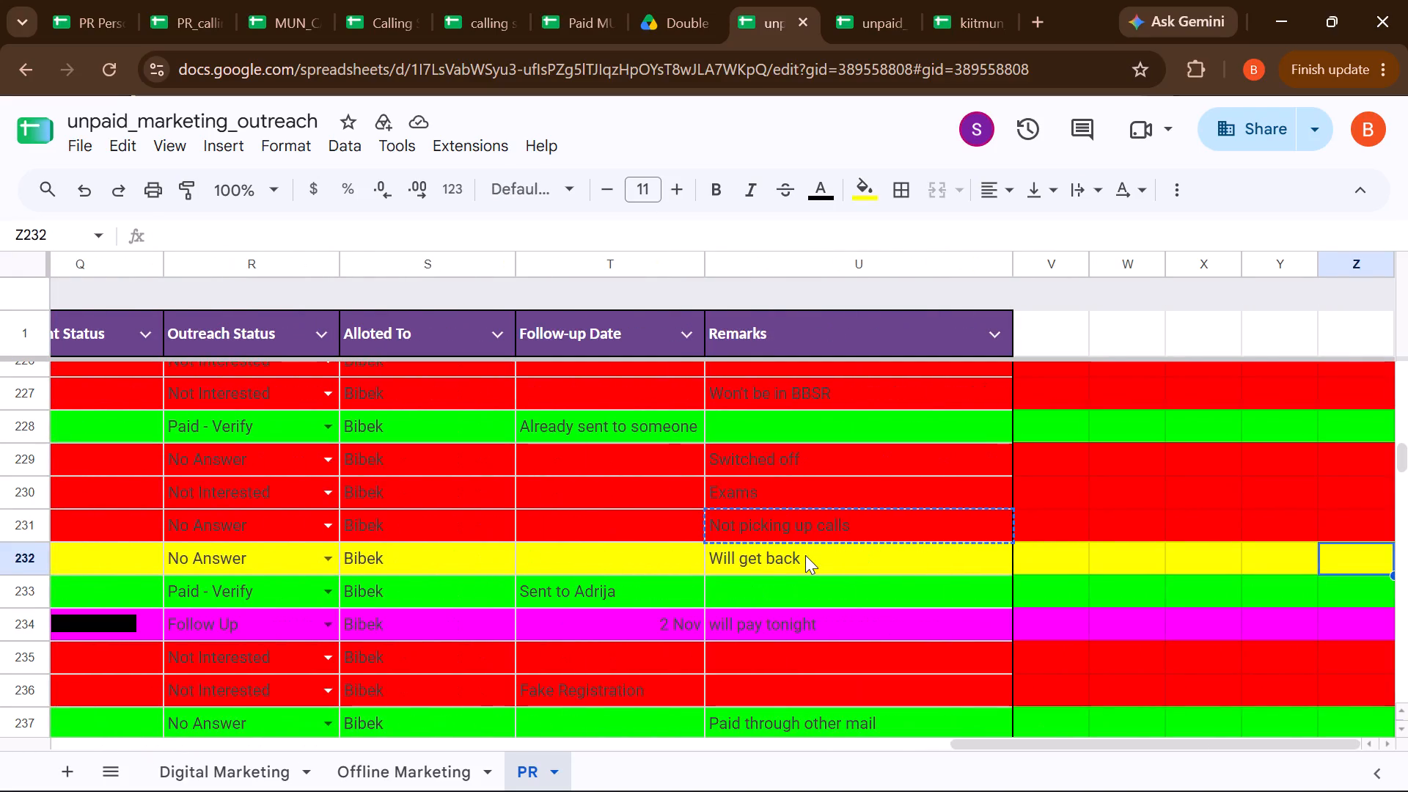
{"action": "key", "text": "Left"}
{"action": "key", "text": "Left"}
{"action": "key", "text": "Left"}
{"action": "key", "text": "Left"}
{"action": "key", "text": "Left"}
{"action": "key", "text": "Left"}
{"action": "key", "text": "Left"}
{"action": "key", "text": "Left"}
{"action": "key", "text": "Left"}
{"action": "key", "text": "Left"}
{"action": "key", "text": "Left"}
{"action": "key", "text": "Left"}
{"action": "key", "text": "Left"}
{"action": "key", "text": "Left"}
{"action": "key", "text": "Left"}
{"action": "key", "text": "Left"}
{"action": "key", "text": "Left"}
{"action": "key", "text": "Left"}
{"action": "key", "text": "Left"}
{"action": "key", "text": "Left"}
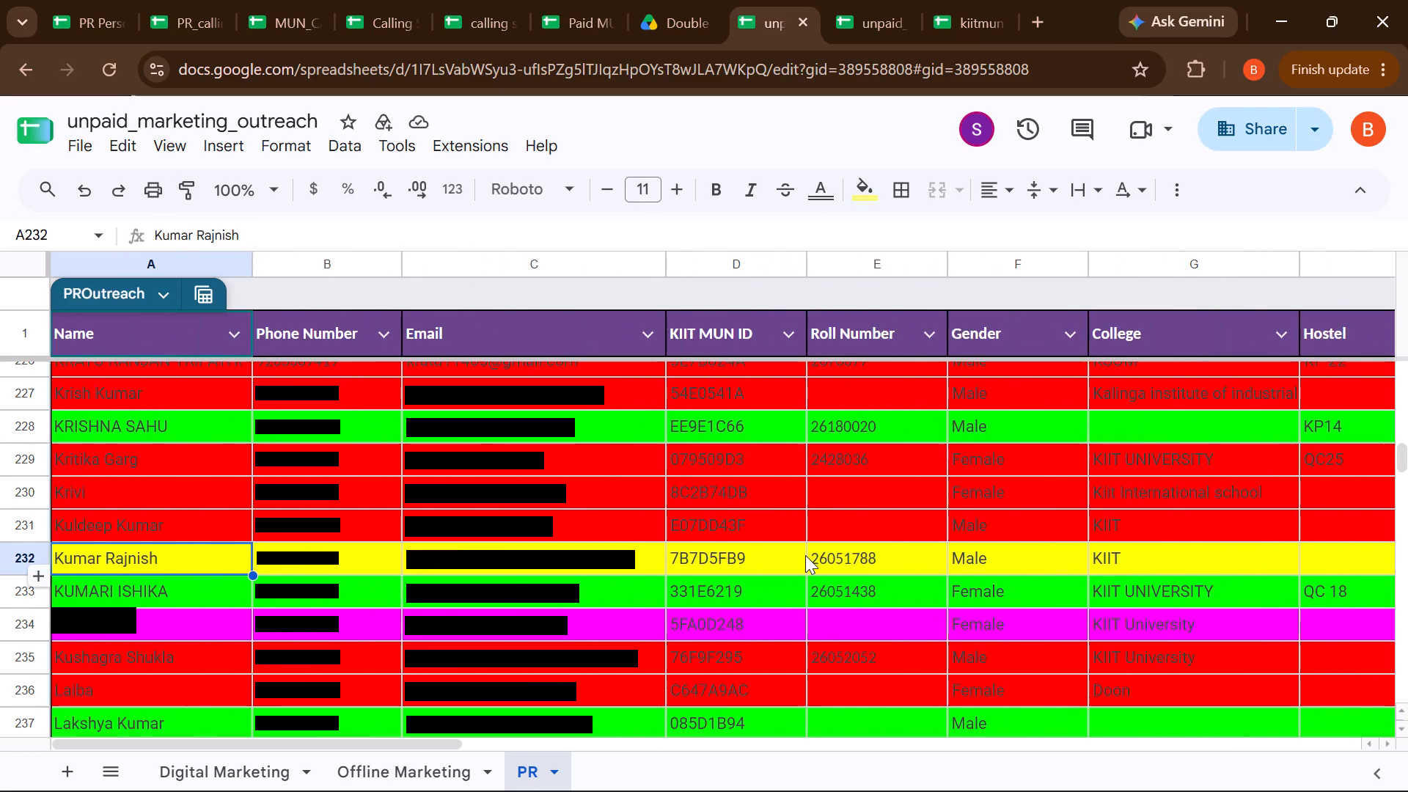
Examine row 237 from the contact's name across to its payment status, outreach status and assigned caller.
{"action": "key", "text": "Down"}
{"action": "key", "text": "Down"}
{"action": "key", "text": "Down"}
{"action": "key", "text": "Down"}
{"action": "key", "text": "Down"}
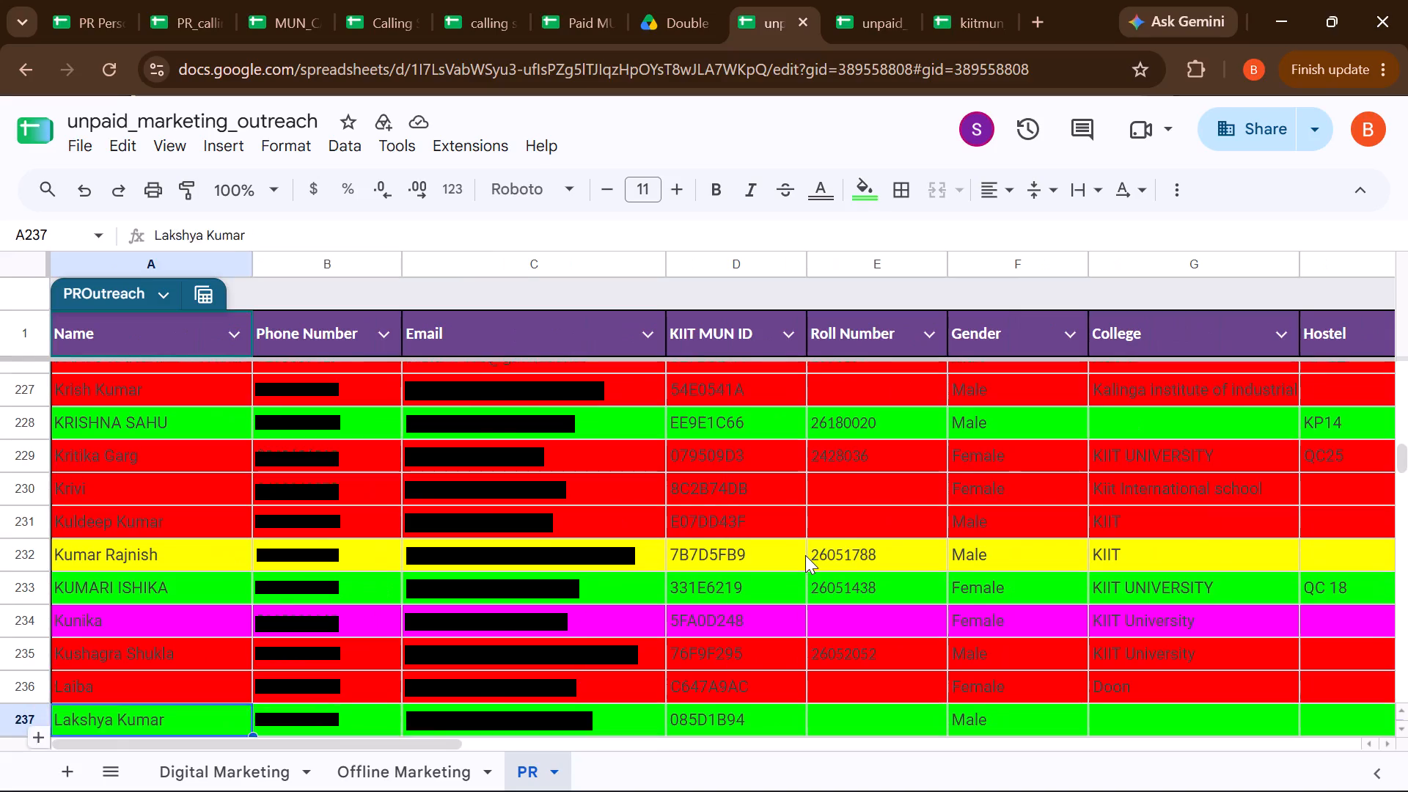
{"action": "key", "text": "Right"}
{"action": "key", "text": "Right"}
{"action": "key", "text": "Right"}
{"action": "key", "text": "Right"}
{"action": "key", "text": "Right"}
{"action": "key", "text": "Right"}
{"action": "key", "text": "Right"}
{"action": "key", "text": "Right"}
{"action": "key", "text": "Right"}
{"action": "key", "text": "Right"}
{"action": "key", "text": "Right"}
{"action": "key", "text": "Right"}
{"action": "key", "text": "Right"}
{"action": "key", "text": "Right"}
{"action": "key", "text": "Right"}
{"action": "key", "text": "Right"}
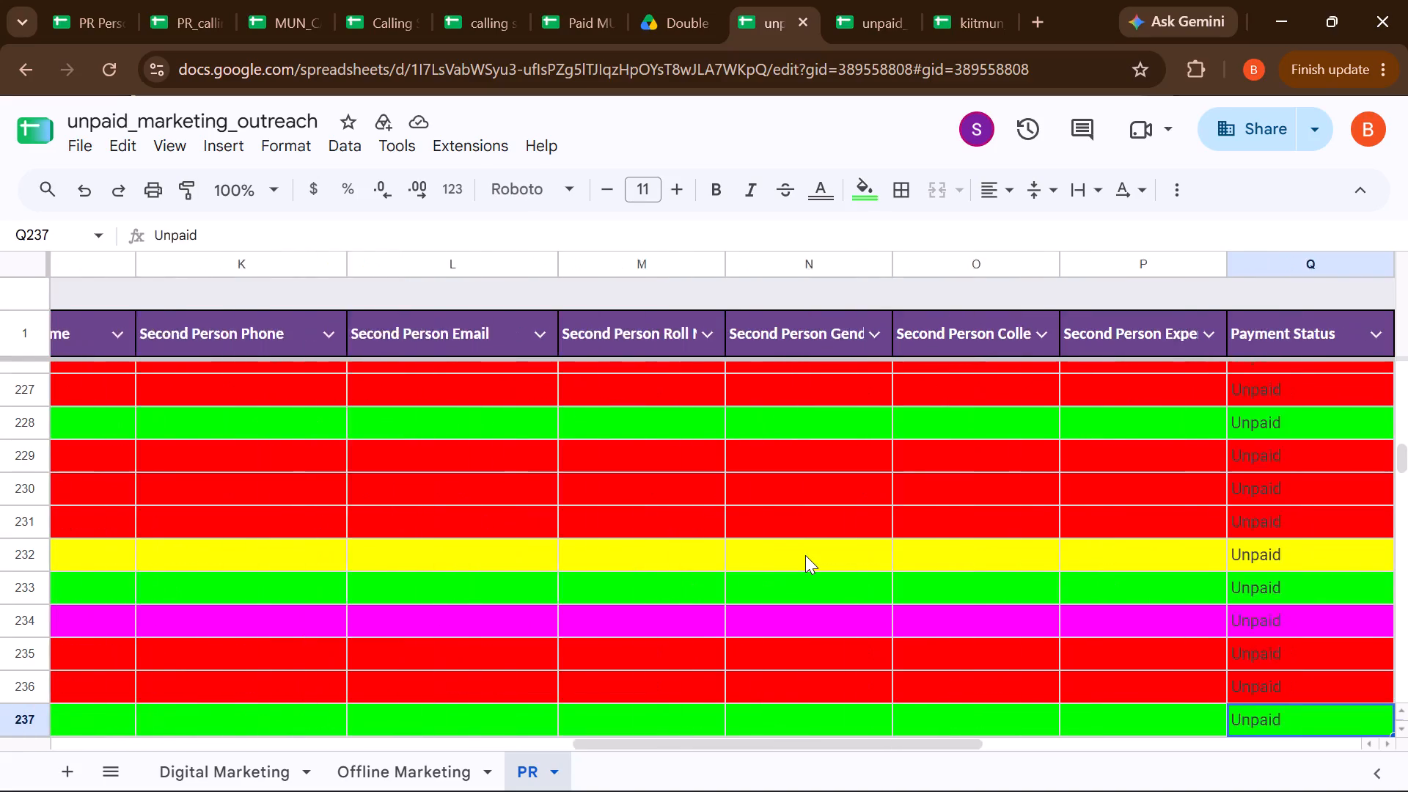
{"action": "key", "text": "Right"}
{"action": "key", "text": "Right"}
Check the Alloted To and Outreach Status entries from row 238 down to row 256, covering Bibek's last rows and Pallavi's.
{"action": "key", "text": "Down"}
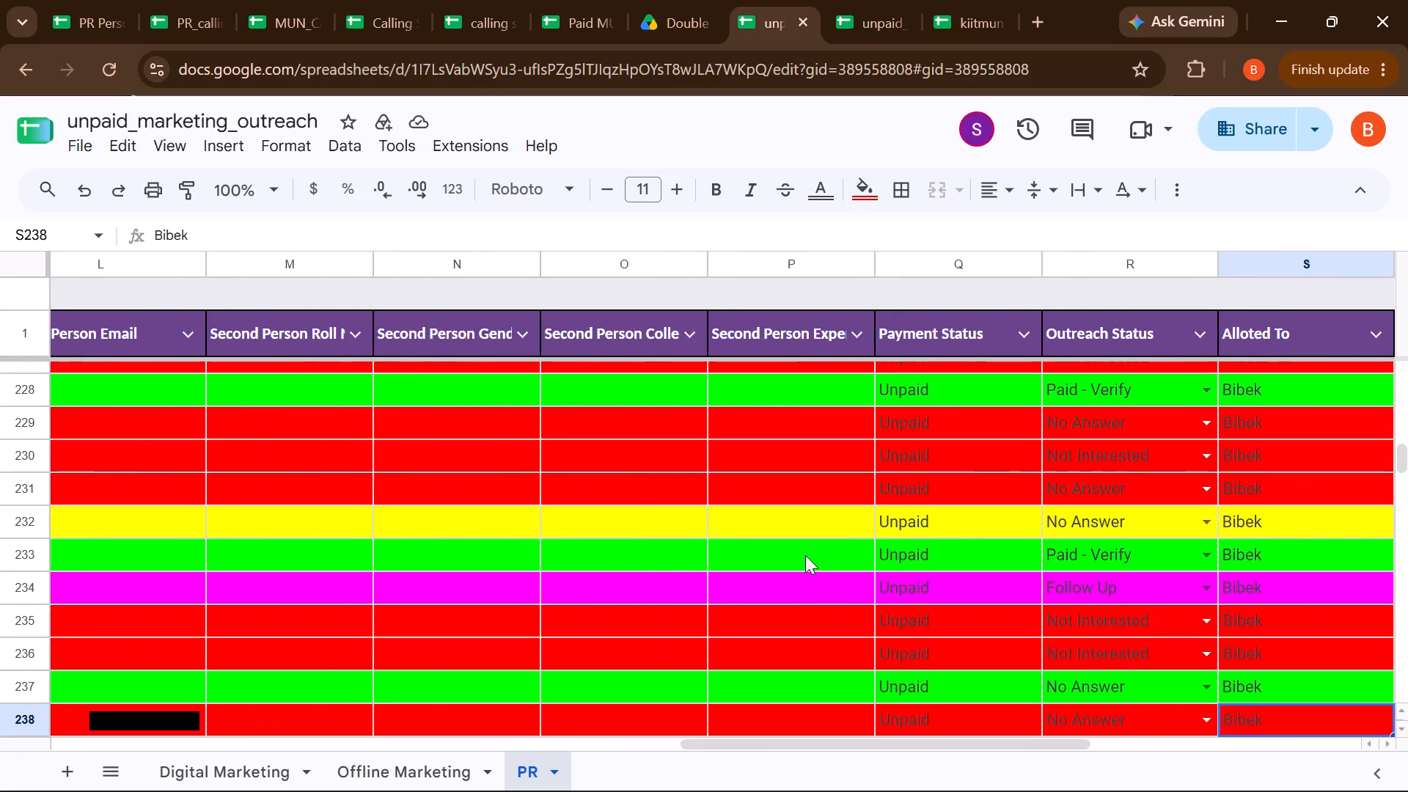
{"action": "key", "text": "Down"}
{"action": "key", "text": "Down"}
{"action": "key", "text": "Down"}
{"action": "key", "text": "Down"}
{"action": "key", "text": "Down"}
{"action": "key", "text": "Down"}
{"action": "key", "text": "Down"}
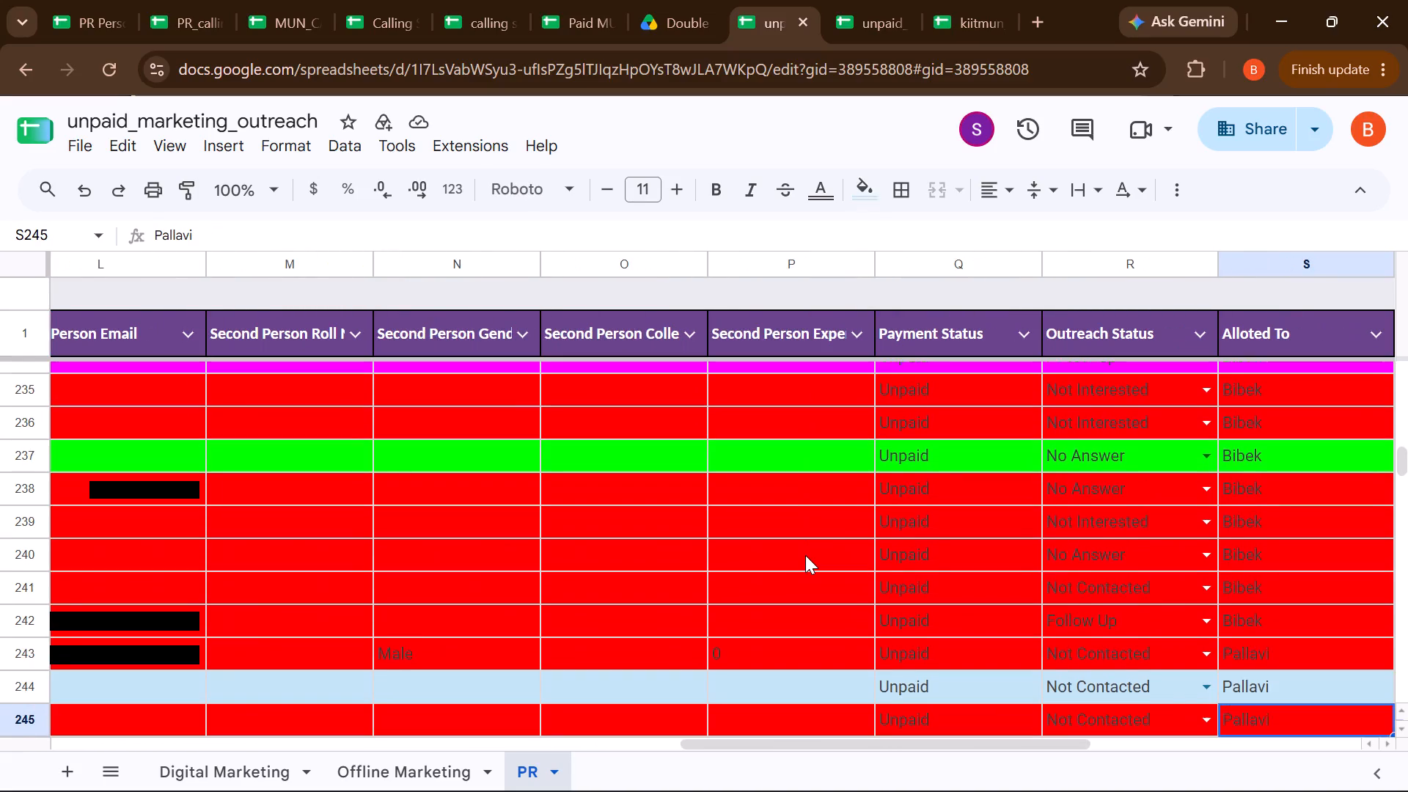
{"action": "key", "text": "Up"}
{"action": "key", "text": "Up"}
{"action": "key", "text": "Down"}
{"action": "key", "text": "Down"}
{"action": "key", "text": "Down"}
{"action": "key", "text": "Down"}
{"action": "key", "text": "Down"}
{"action": "key", "text": "Down"}
{"action": "key", "text": "Down"}
{"action": "key", "text": "Down"}
{"action": "key", "text": "Down"}
{"action": "key", "text": "Down"}
{"action": "key", "text": "Down"}
{"action": "key", "text": "Down"}
{"action": "key", "text": "Down"}
{"action": "key", "text": "Down"}
{"action": "key", "text": "Down"}
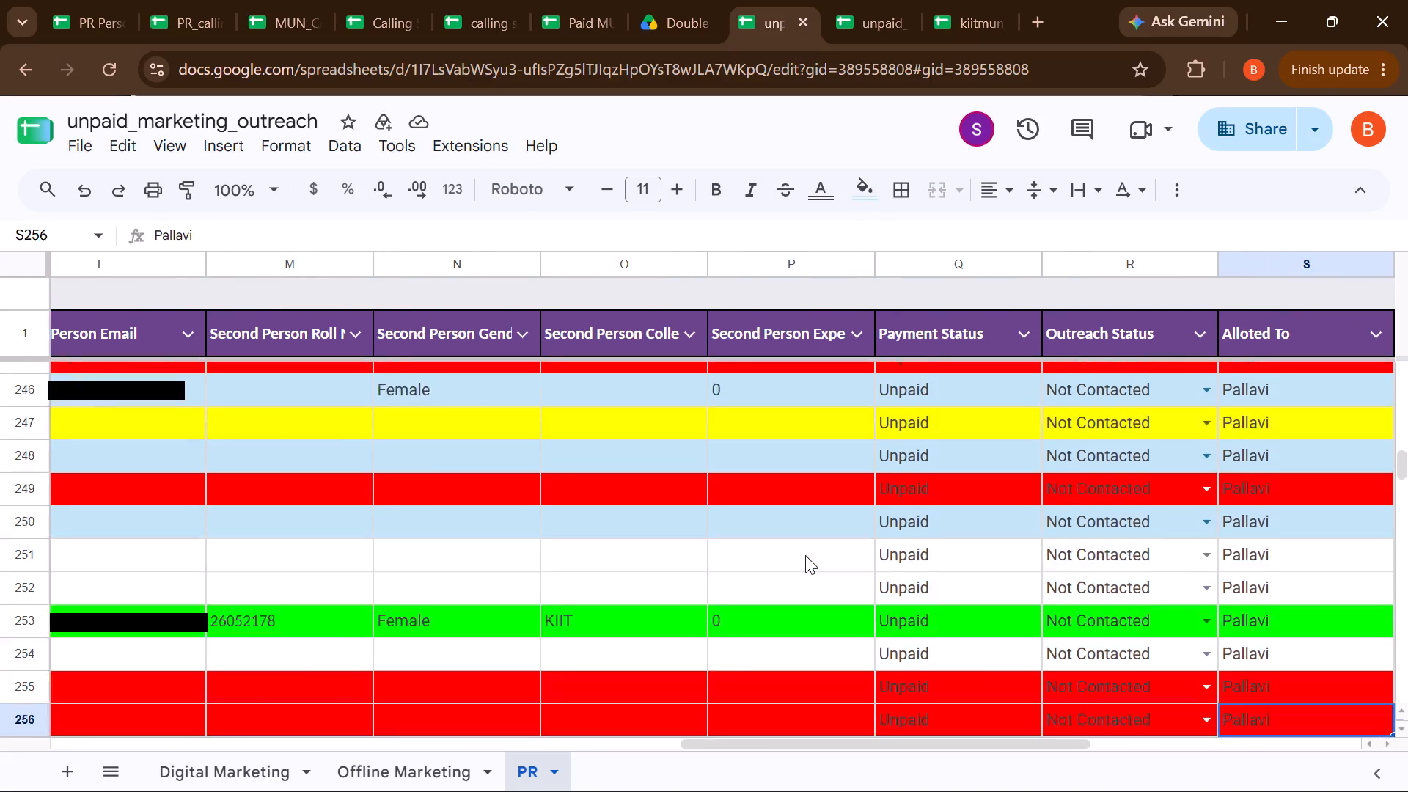
Check the Alloted To and Outreach Status entries from row 257 down to row 304, covering Srijita's and Amit's rows.
{"action": "key", "text": "Down"}
{"action": "key", "text": "Down"}
{"action": "key", "text": "Down"}
{"action": "key", "text": "Down"}
{"action": "key", "text": "Down"}
{"action": "key", "text": "Down"}
{"action": "key", "text": "Down"}
{"action": "key", "text": "Down"}
{"action": "key", "text": "Down"}
{"action": "key", "text": "Down"}
{"action": "key", "text": "Down"}
{"action": "key", "text": "Down"}
{"action": "key", "text": "Down"}
{"action": "key", "text": "Down"}
{"action": "key", "text": "Down"}
{"action": "key", "text": "Down"}
{"action": "key", "text": "Down"}
{"action": "key", "text": "Down"}
{"action": "key", "text": "Down"}
{"action": "key", "text": "Down"}
{"action": "key", "text": "Down"}
{"action": "key", "text": "Down"}
{"action": "key", "text": "Down"}
{"action": "key", "text": "Down"}
{"action": "key", "text": "Down"}
{"action": "key", "text": "Down"}
{"action": "key", "text": "Down"}
{"action": "key", "text": "Down"}
{"action": "key", "text": "Down"}
{"action": "key", "text": "Down"}
{"action": "key", "text": "Down"}
{"action": "key", "text": "Down"}
{"action": "key", "text": "Down"}
{"action": "key", "text": "Down"}
{"action": "key", "text": "Down"}
{"action": "key", "text": "Down"}
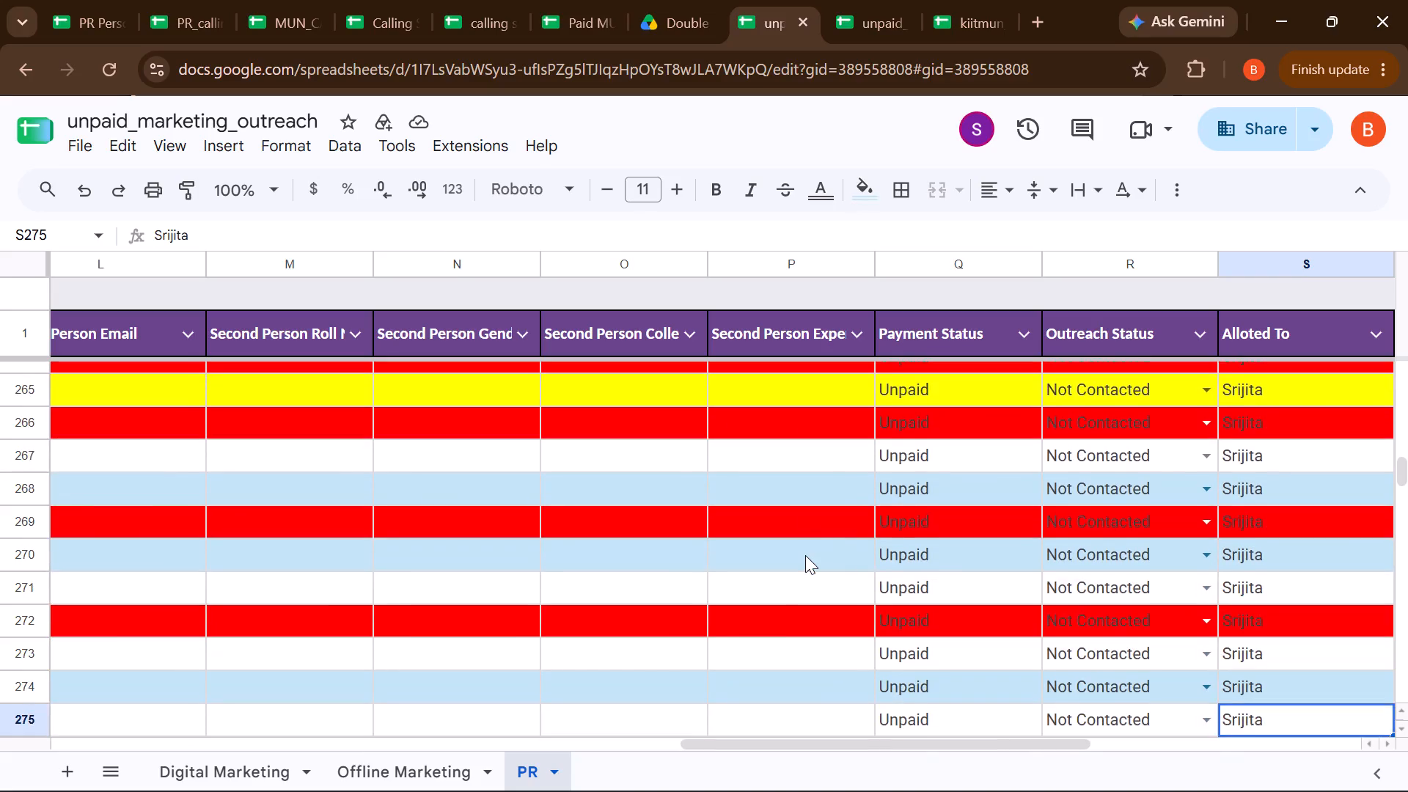
{"action": "key", "text": "Down"}
{"action": "key", "text": "Down"}
{"action": "key", "text": "Down"}
{"action": "key", "text": "Down"}
{"action": "key", "text": "Down"}
{"action": "key", "text": "Down"}
{"action": "key", "text": "Down"}
{"action": "key", "text": "Down"}
{"action": "key", "text": "Down"}
{"action": "key", "text": "Down"}
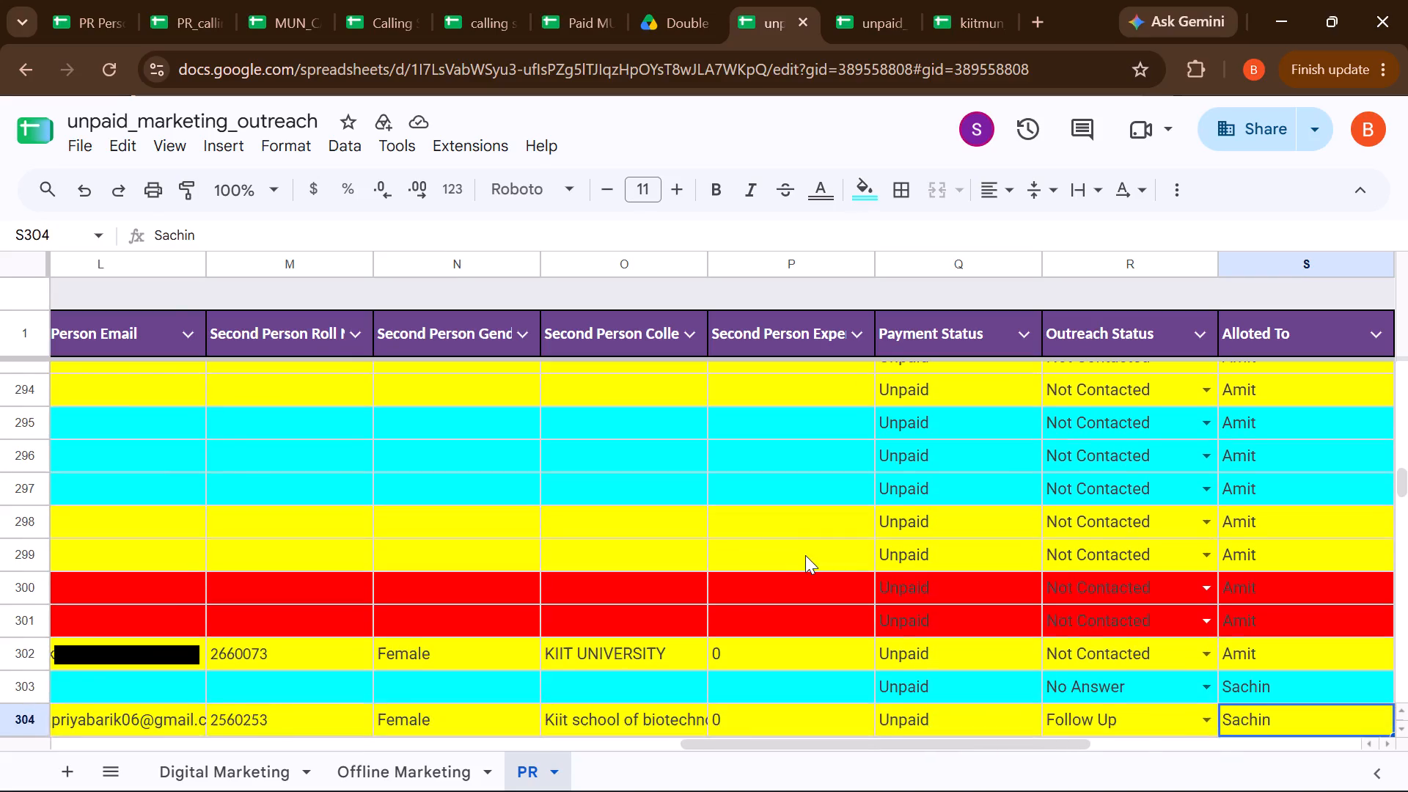
Review the outreach statuses and row colours of Sachin's contacts from row 305 down to row 320.
{"action": "key", "text": "Down"}
{"action": "key", "text": "Down"}
{"action": "key", "text": "Down"}
{"action": "key", "text": "Down"}
{"action": "key", "text": "Down"}
{"action": "key", "text": "Down"}
{"action": "key", "text": "Down"}
{"action": "key", "text": "Down"}
{"action": "key", "text": "Down"}
{"action": "key", "text": "Down"}
{"action": "key", "text": "Down"}
{"action": "key", "text": "Down"}
{"action": "key", "text": "Down"}
{"action": "key", "text": "Down"}
{"action": "key", "text": "Down"}
{"action": "key", "text": "Down"}
{"action": "key", "text": "Down"}
{"action": "key", "text": "Down"}
{"action": "key", "text": "Down"}
{"action": "key", "text": "Down"}
{"action": "key", "text": "Down"}
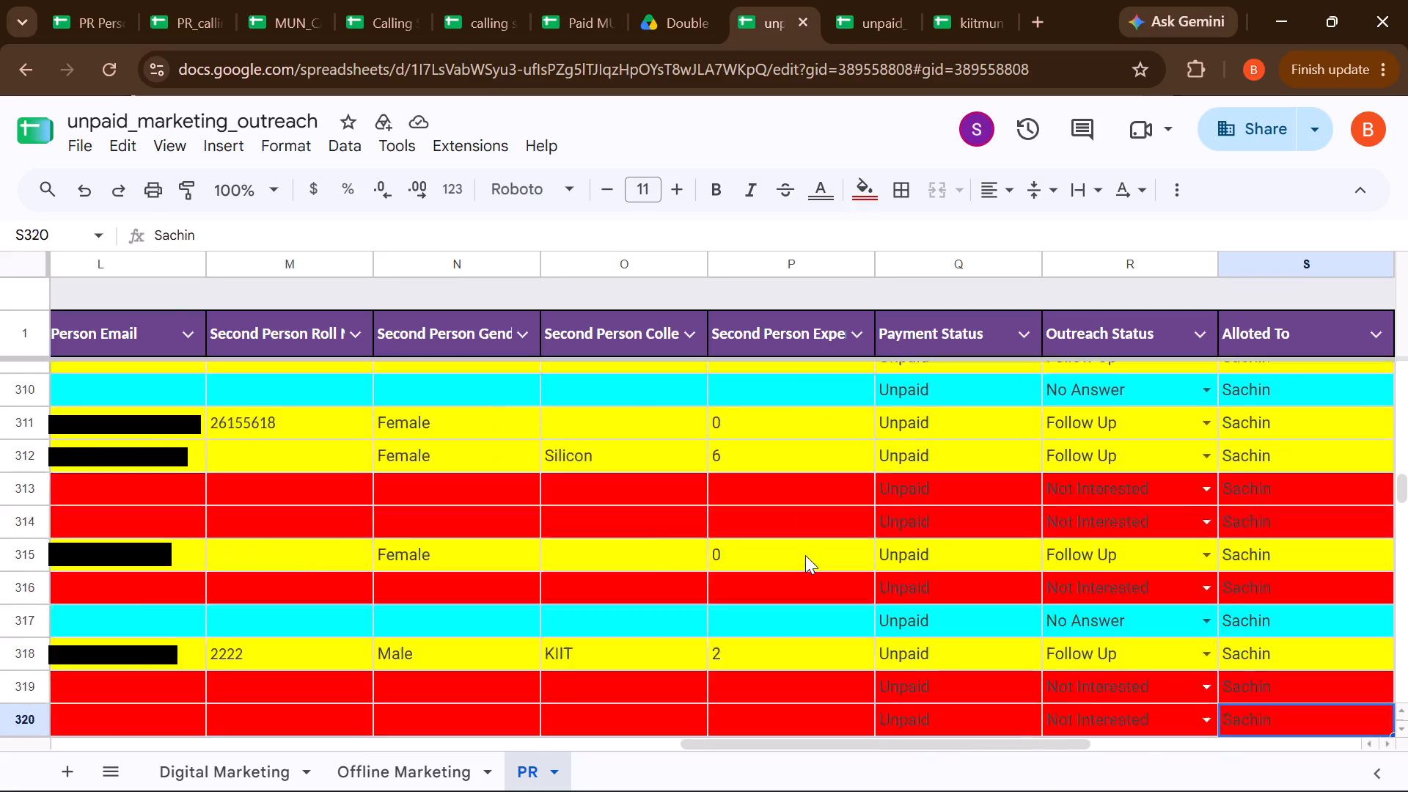
Check the Alloted To and Outreach Status entries from row 321 down to row 405, including Srijita's second block and Aganya's rows.
{"action": "key", "text": "Down"}
{"action": "key", "text": "Down"}
{"action": "key", "text": "Down"}
{"action": "key", "text": "Down"}
{"action": "key", "text": "Down"}
{"action": "key", "text": "Down"}
{"action": "key", "text": "Down"}
{"action": "key", "text": "Down"}
{"action": "key", "text": "Down"}
{"action": "key", "text": "Down"}
{"action": "key", "text": "Down"}
{"action": "key", "text": "Down"}
{"action": "key", "text": "Down"}
{"action": "key", "text": "Down"}
{"action": "key", "text": "Down"}
{"action": "key", "text": "Down"}
{"action": "key", "text": "Down"}
{"action": "key", "text": "Down"}
{"action": "key", "text": "Down"}
{"action": "key", "text": "Down"}
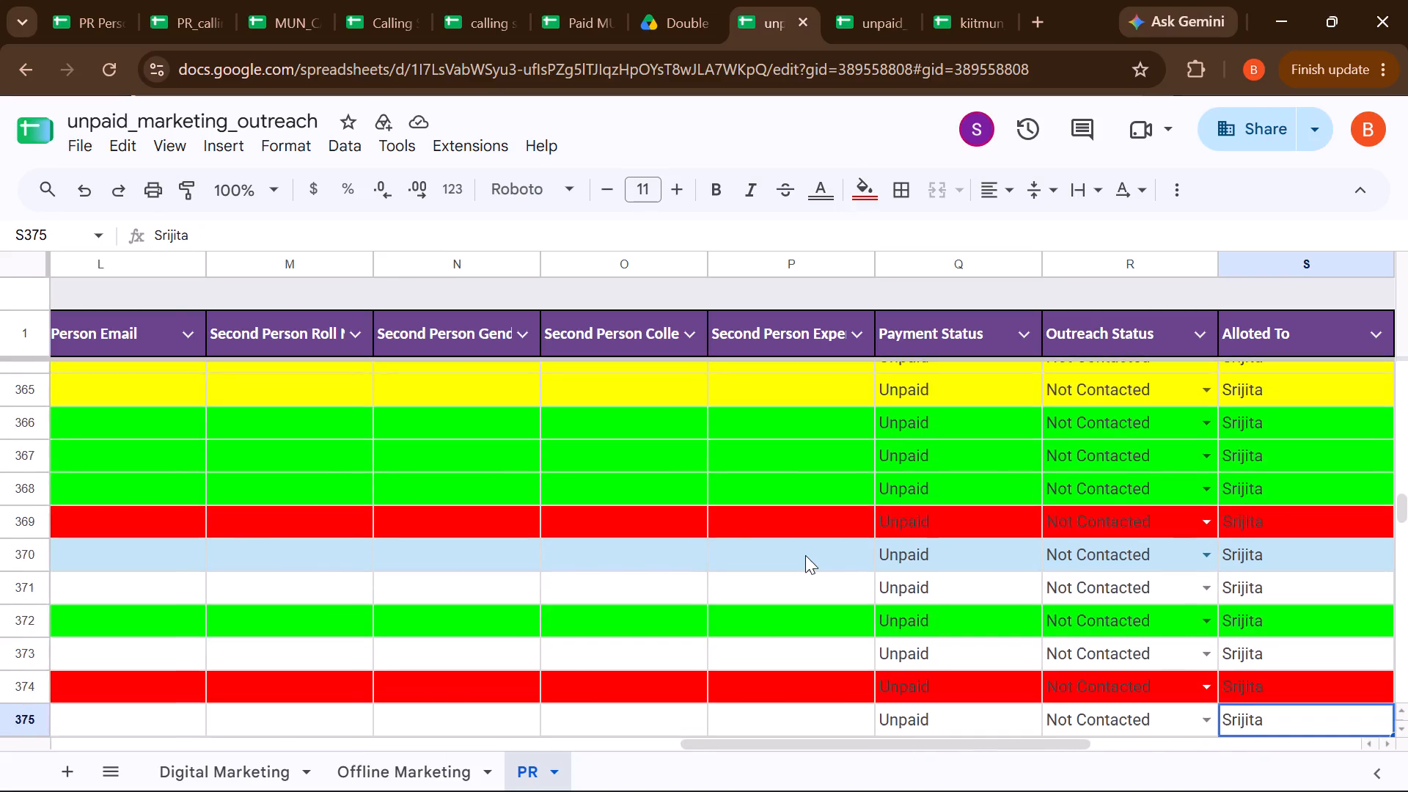
{"action": "key", "text": "Down"}
{"action": "key", "text": "Down"}
{"action": "key", "text": "Down"}
{"action": "key", "text": "Down"}
{"action": "key", "text": "Down"}
{"action": "key", "text": "Down"}
{"action": "key", "text": "Down"}
{"action": "key", "text": "Down"}
{"action": "key", "text": "Down"}
{"action": "key", "text": "Down"}
{"action": "key", "text": "Down"}
{"action": "key", "text": "Down"}
{"action": "key", "text": "Down"}
{"action": "key", "text": "Down"}
{"action": "key", "text": "Down"}
{"action": "key", "text": "Down"}
{"action": "key", "text": "Down"}
{"action": "key", "text": "Down"}
{"action": "key", "text": "Down"}
{"action": "key", "text": "Down"}
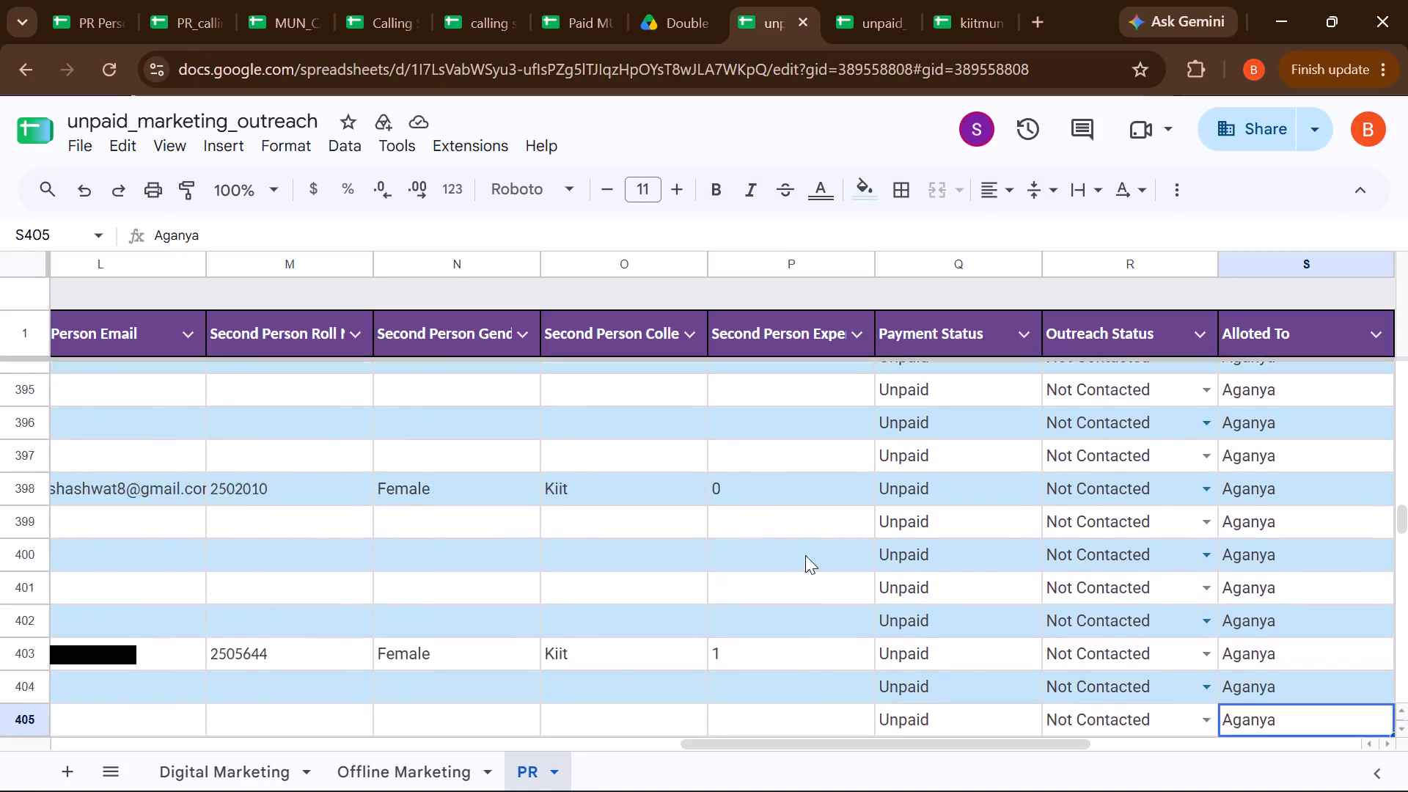
Check the Alloted To and Outreach Status entries from row 406 past the end of the list, covering Aganya's and Saumyashree's rows.
{"action": "key", "text": "Down"}
{"action": "key", "text": "Down"}
{"action": "key", "text": "Down"}
{"action": "key", "text": "Down"}
{"action": "key", "text": "Down"}
{"action": "key", "text": "Down"}
{"action": "key", "text": "Down"}
{"action": "key", "text": "Down"}
{"action": "key", "text": "Down"}
{"action": "key", "text": "Down"}
{"action": "key", "text": "Down"}
{"action": "key", "text": "Down"}
{"action": "key", "text": "Down"}
{"action": "key", "text": "Down"}
{"action": "key", "text": "Down"}
{"action": "key", "text": "Down"}
{"action": "key", "text": "Down"}
{"action": "key", "text": "Down"}
{"action": "key", "text": "Down"}
{"action": "key", "text": "Down"}
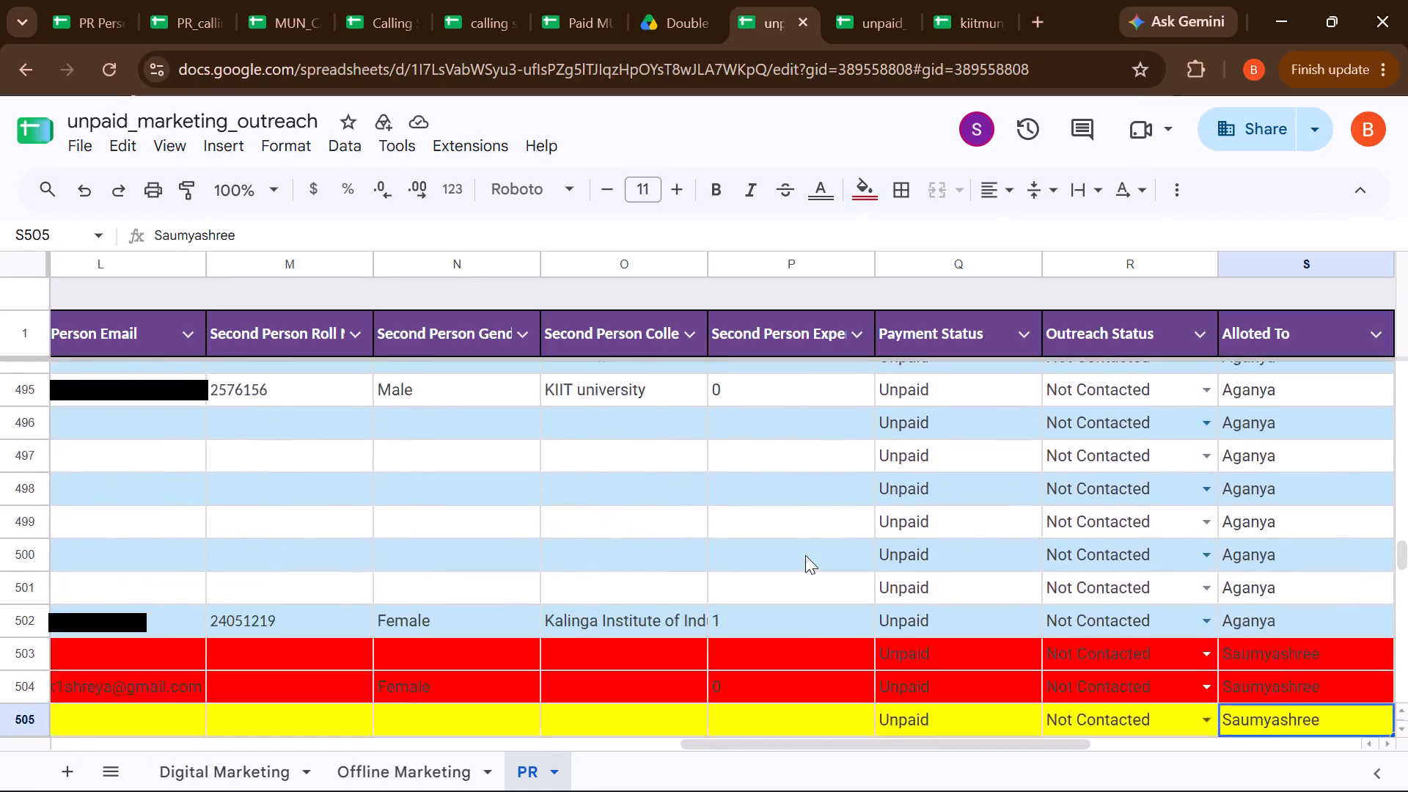
{"action": "key", "text": "Down"}
{"action": "key", "text": "Down"}
{"action": "key", "text": "Down"}
{"action": "key", "text": "Down"}
{"action": "key", "text": "Down"}
{"action": "key", "text": "Down"}
{"action": "key", "text": "Down"}
{"action": "key", "text": "Down"}
{"action": "key", "text": "Down"}
{"action": "key", "text": "Down"}
{"action": "key", "text": "Down"}
{"action": "key", "text": "Down"}
{"action": "key", "text": "Down"}
{"action": "key", "text": "Down"}
{"action": "key", "text": "Down"}
{"action": "key", "text": "Down"}
{"action": "key", "text": "Down"}
{"action": "key", "text": "Down"}
{"action": "key", "text": "Down"}
{"action": "key", "text": "Down"}
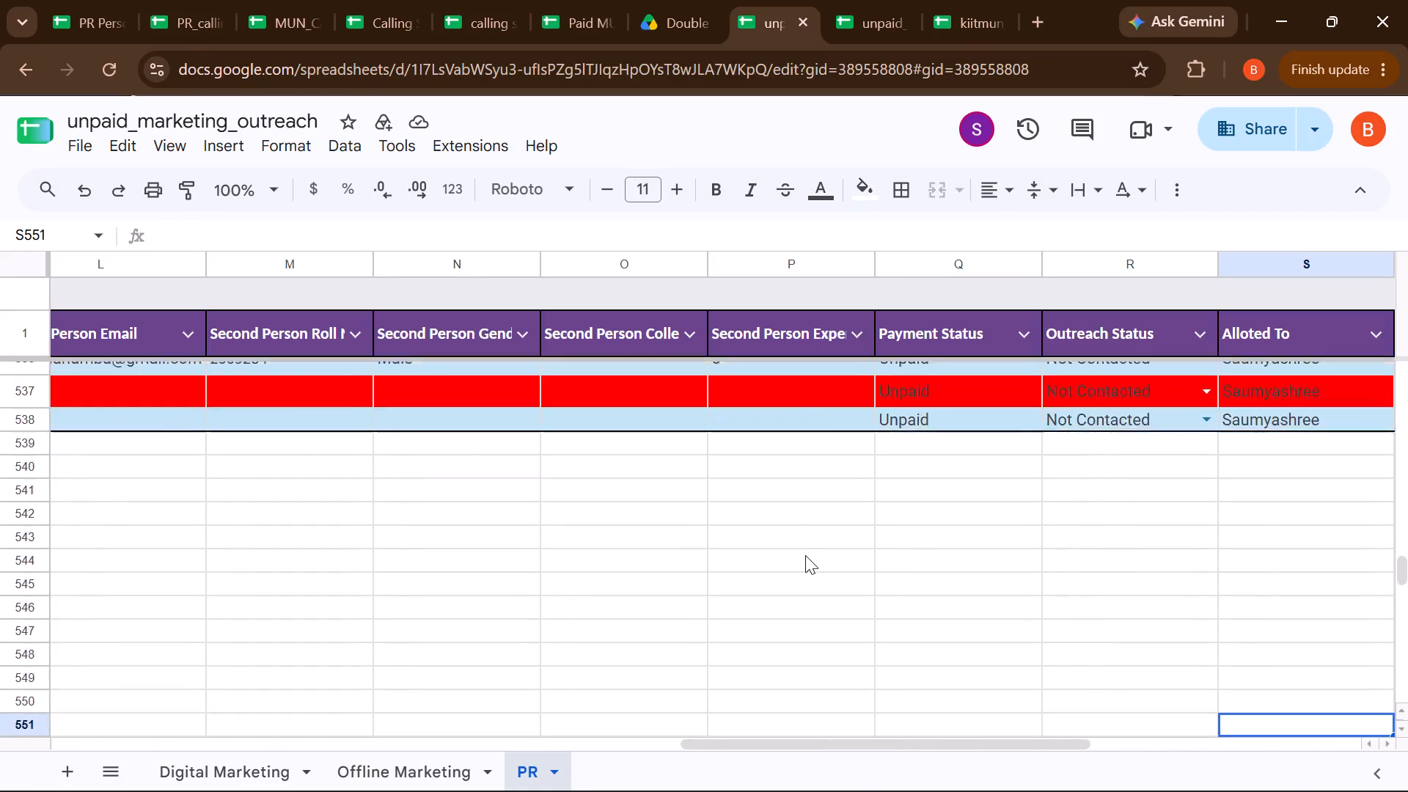
{"action": "key", "text": "Down"}
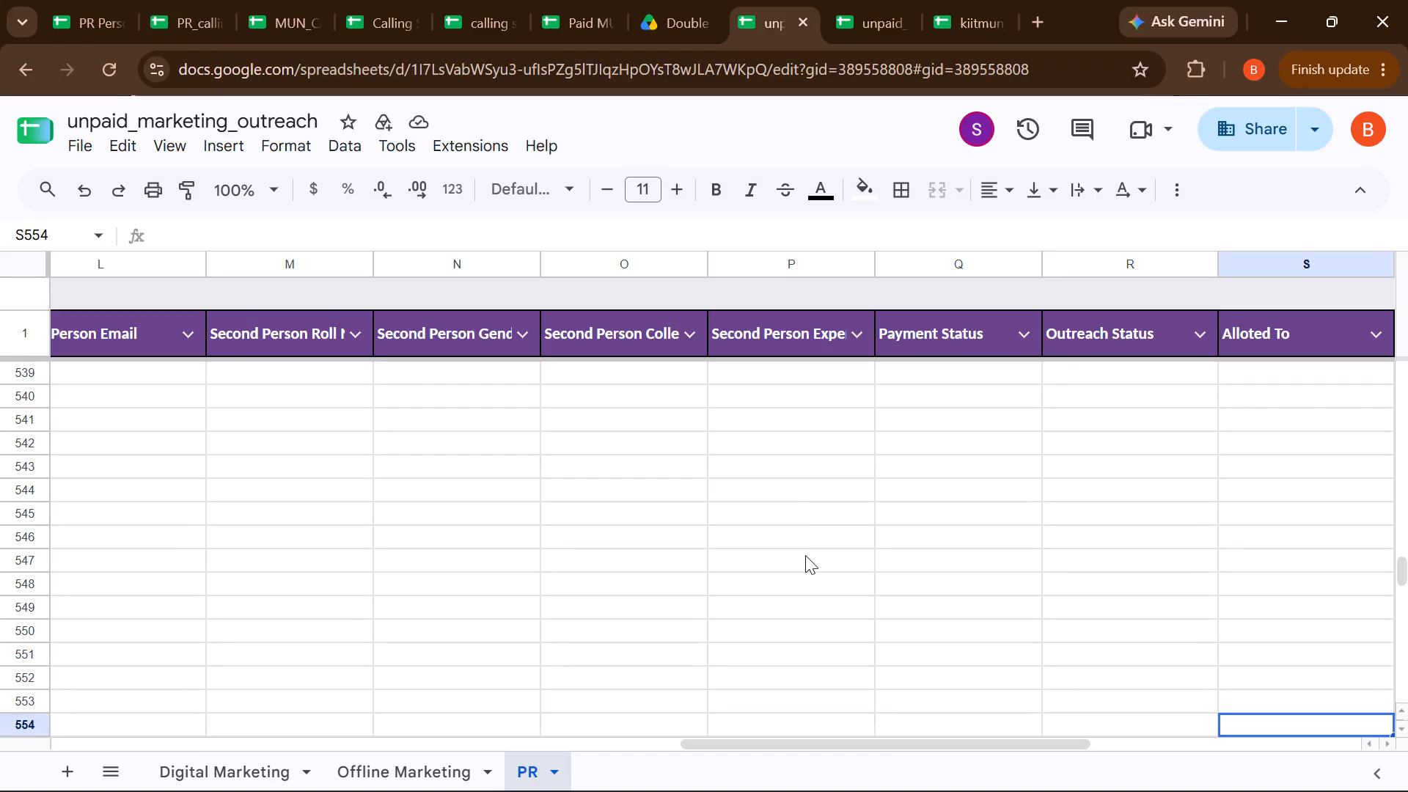
Look back through the other callers' rows from the end of the list to Bibek's contacts around rows 230 to 241.
{"action": "scroll", "coordinate": [985, 555], "scroll_direction": "up", "scroll_amount": 2}
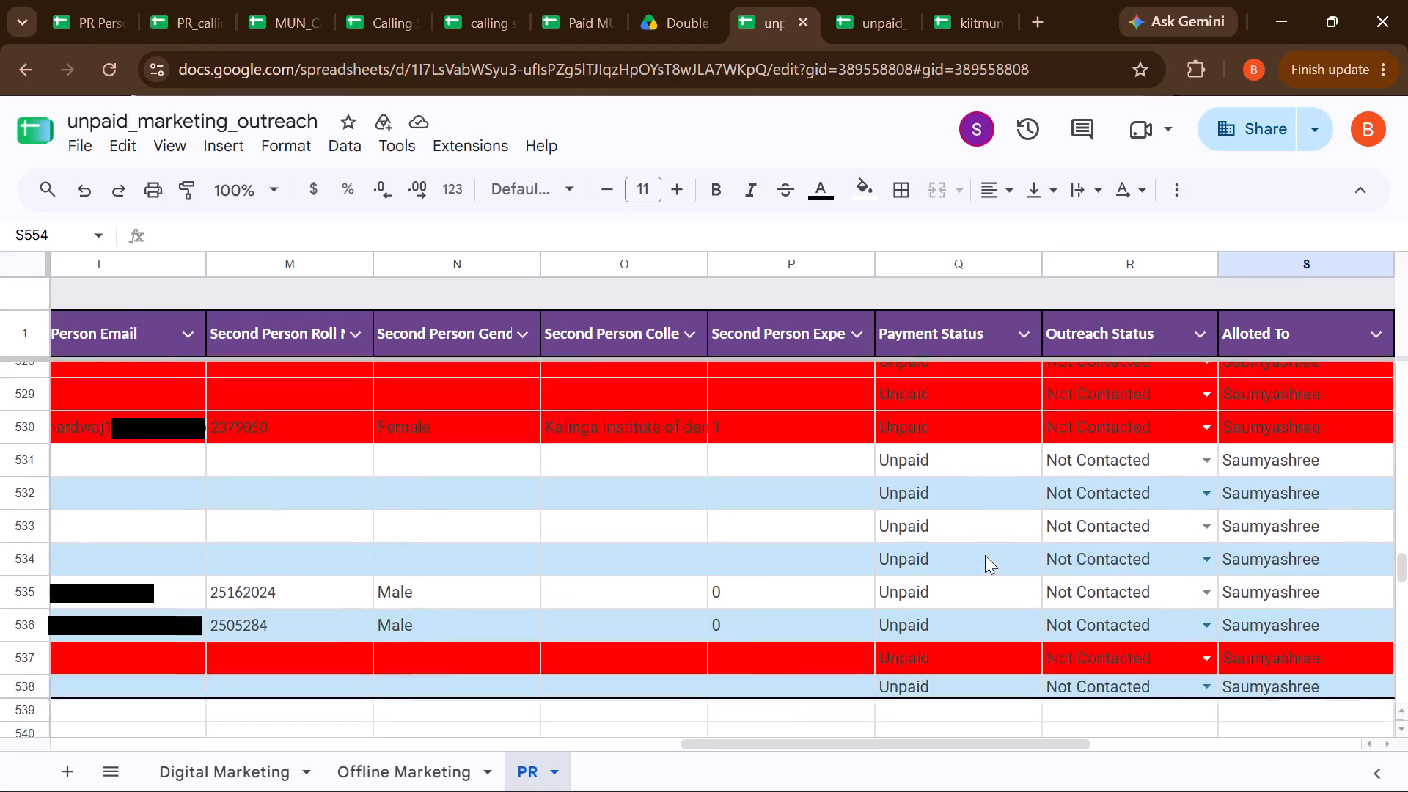
{"action": "scroll", "coordinate": [985, 555], "scroll_direction": "up", "scroll_amount": 20}
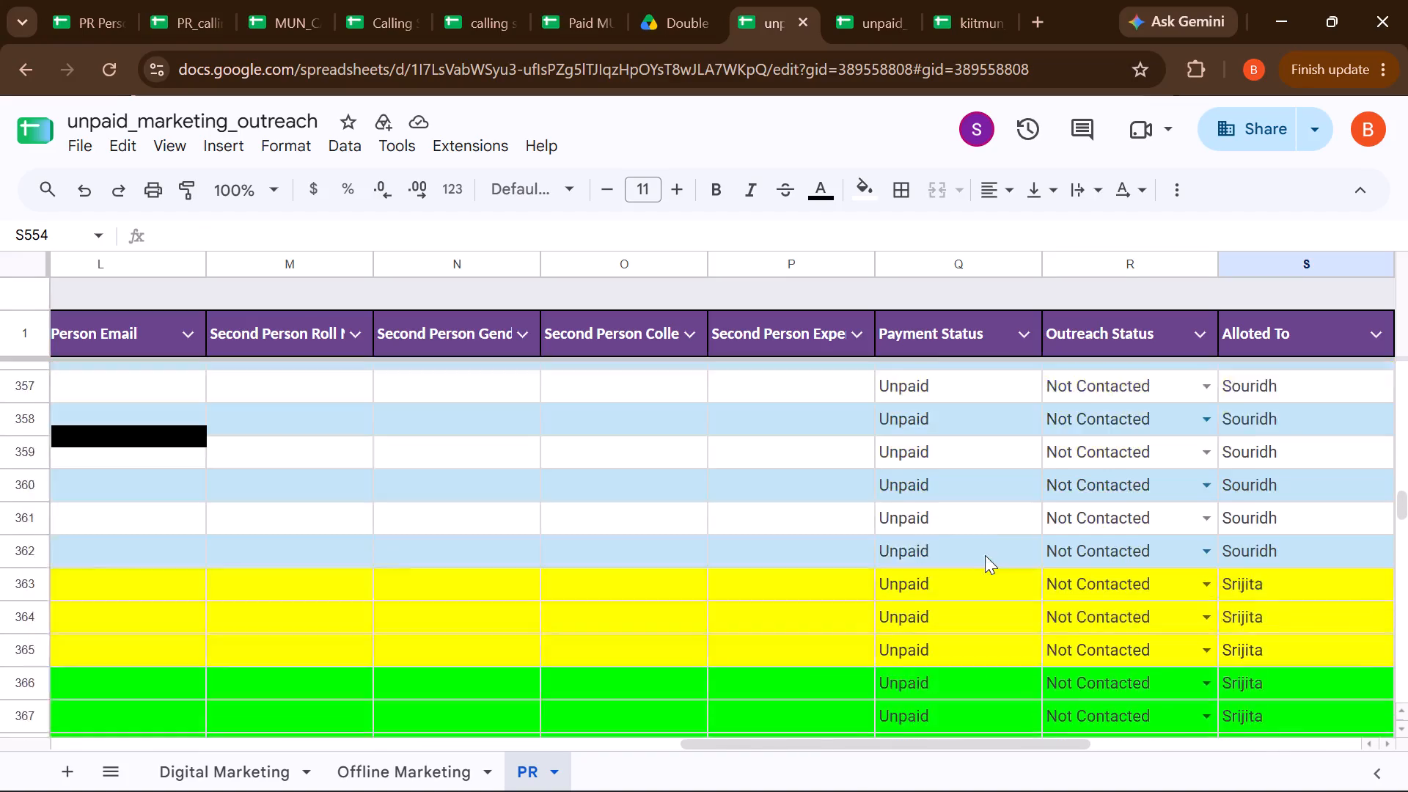
{"action": "scroll", "coordinate": [985, 555], "scroll_direction": "up", "scroll_amount": 9}
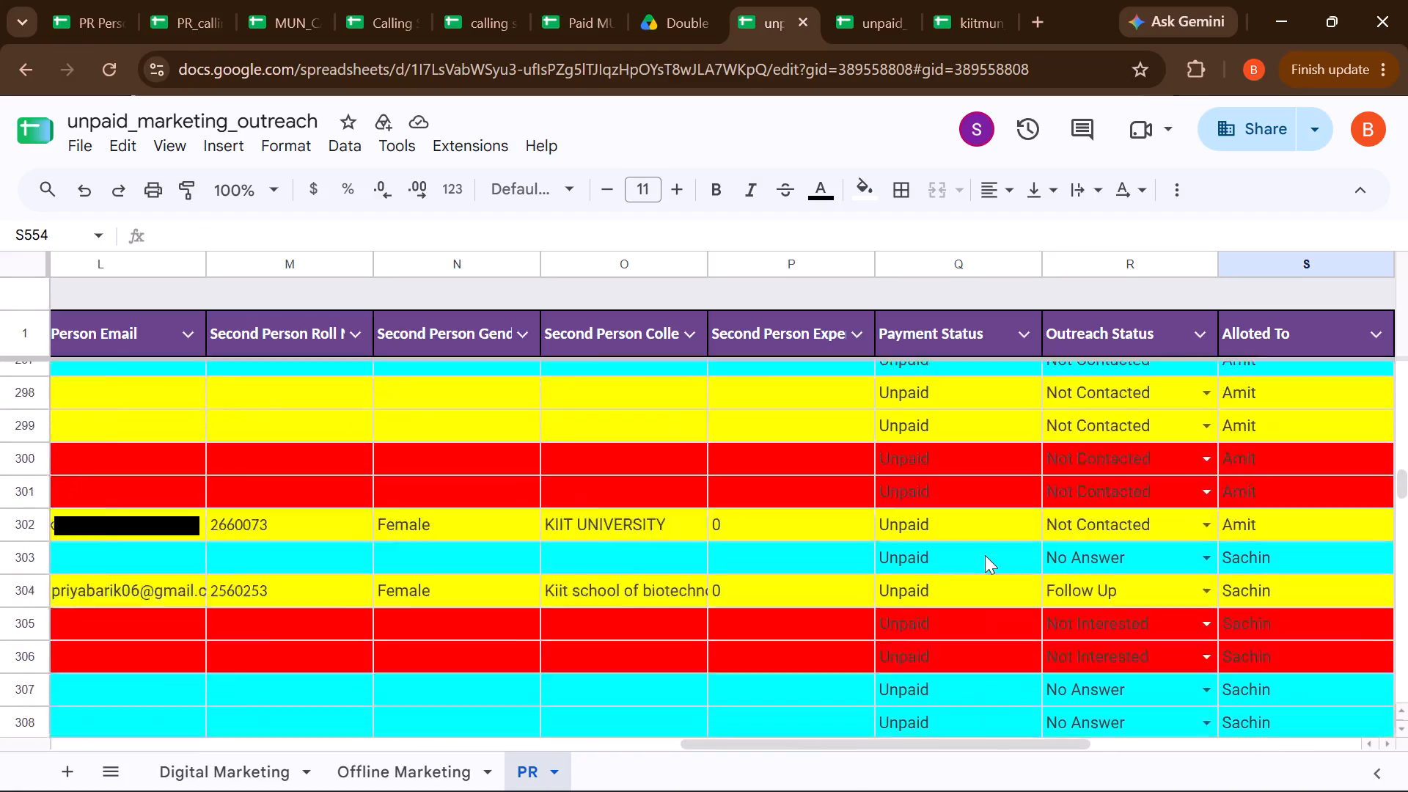
{"action": "scroll", "coordinate": [985, 555], "scroll_direction": "up", "scroll_amount": 11}
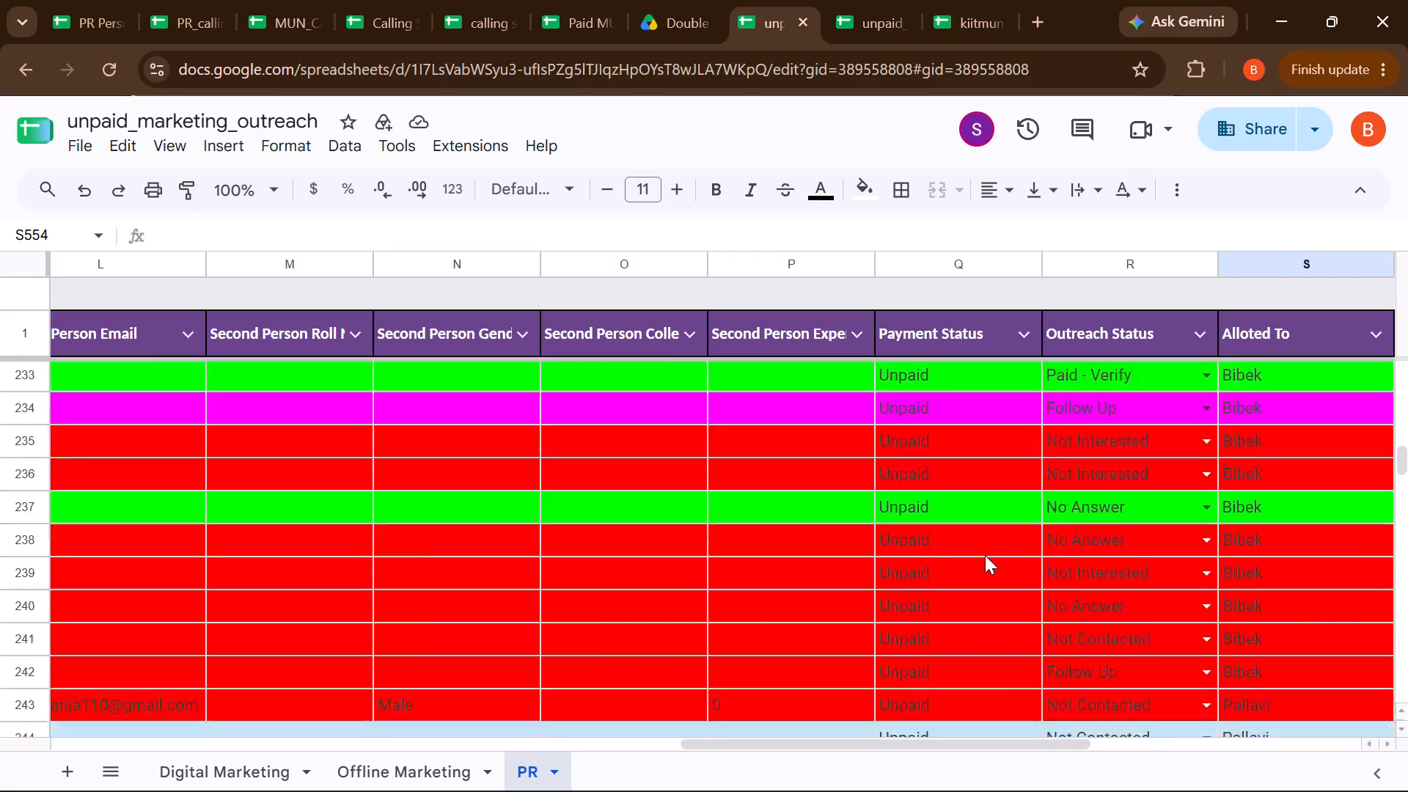
{"action": "scroll", "coordinate": [985, 555], "scroll_direction": "up", "scroll_amount": 1}
{"action": "scroll", "coordinate": [985, 555], "scroll_direction": "down", "scroll_amount": 2}
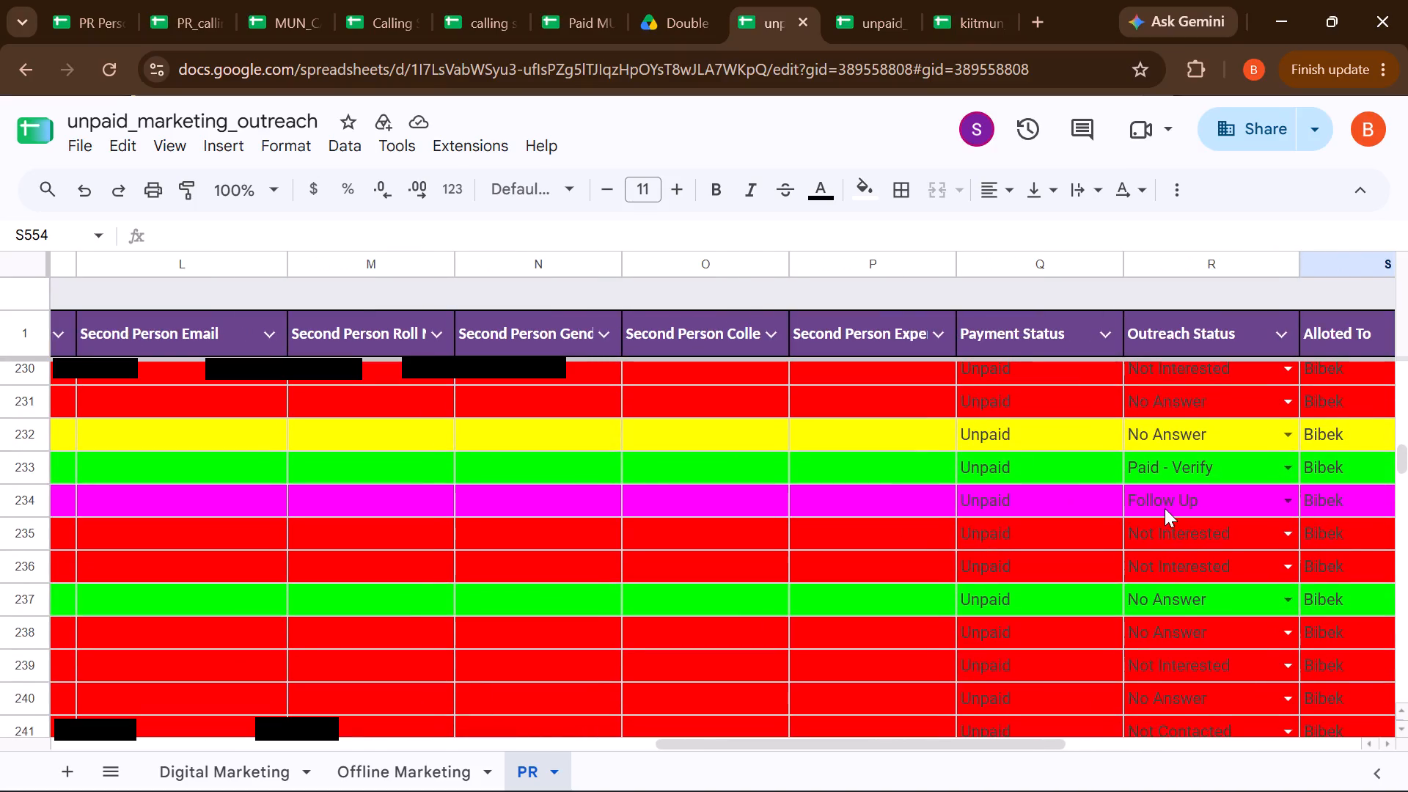
Look up the name and contact details of Bibek's Follow Up contact in row 234.
{"action": "left_click", "coordinate": [1165, 508]}
{"action": "key", "text": "Left"}
{"action": "key", "text": "Left"}
{"action": "key", "text": "Left"}
{"action": "key", "text": "Left"}
{"action": "key", "text": "Left"}
{"action": "key", "text": "Left"}
{"action": "key", "text": "Left"}
{"action": "key", "text": "Left"}
{"action": "key", "text": "Left"}
{"action": "key", "text": "Left"}
{"action": "key", "text": "Left"}
{"action": "key", "text": "Left"}
{"action": "key", "text": "Left"}
{"action": "key", "text": "Left"}
{"action": "key", "text": "Left"}
{"action": "key", "text": "Left"}
{"action": "key", "text": "Left"}
{"action": "key", "text": "Left"}
{"action": "key", "text": "Left"}
{"action": "key", "text": "Left"}
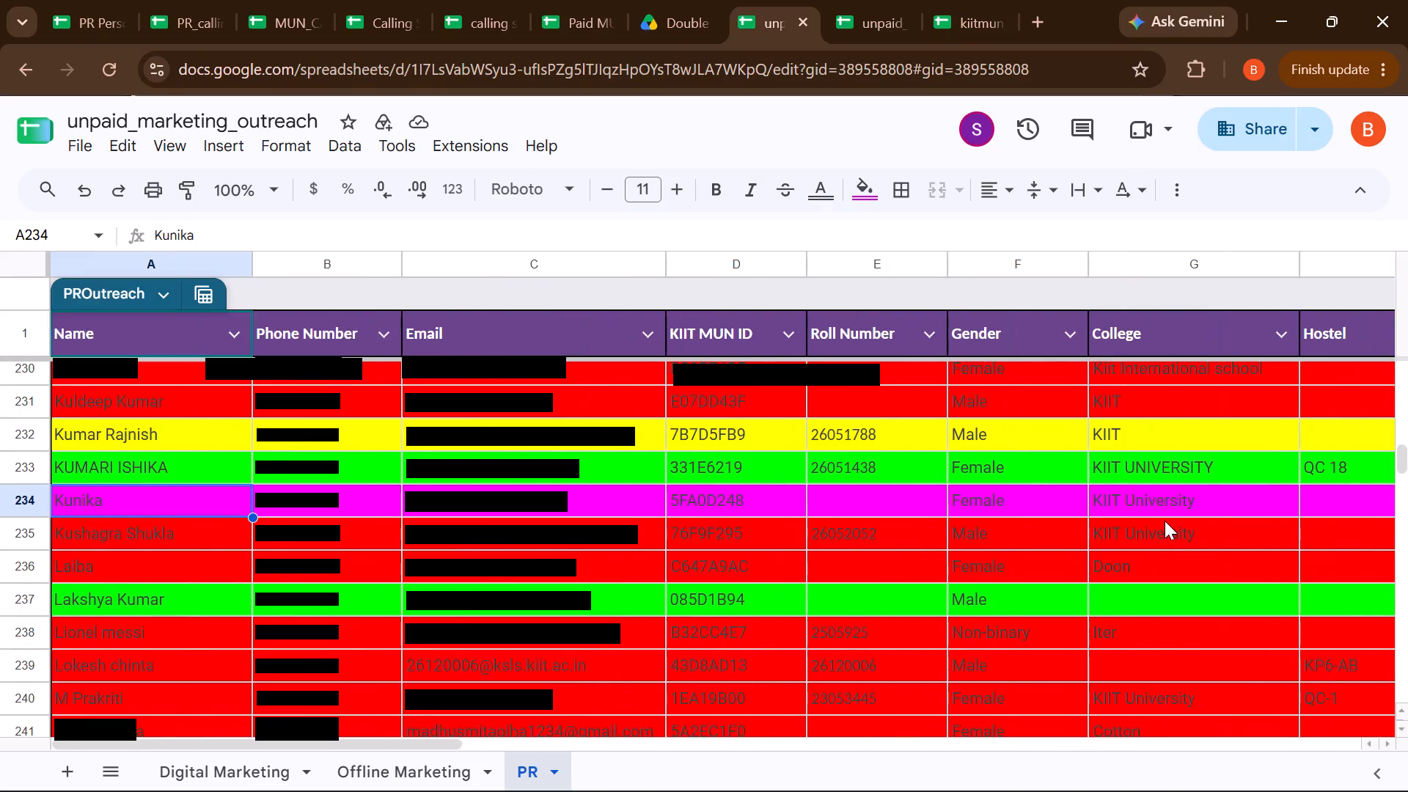
{"action": "scroll", "coordinate": [1165, 521], "scroll_direction": "up", "scroll_amount": 1}
Switch to the PR sheet of unpaid_marketing_teams_latest and locate the start of Bibek's allotted contacts.
{"action": "left_click", "coordinate": [846, 15]}
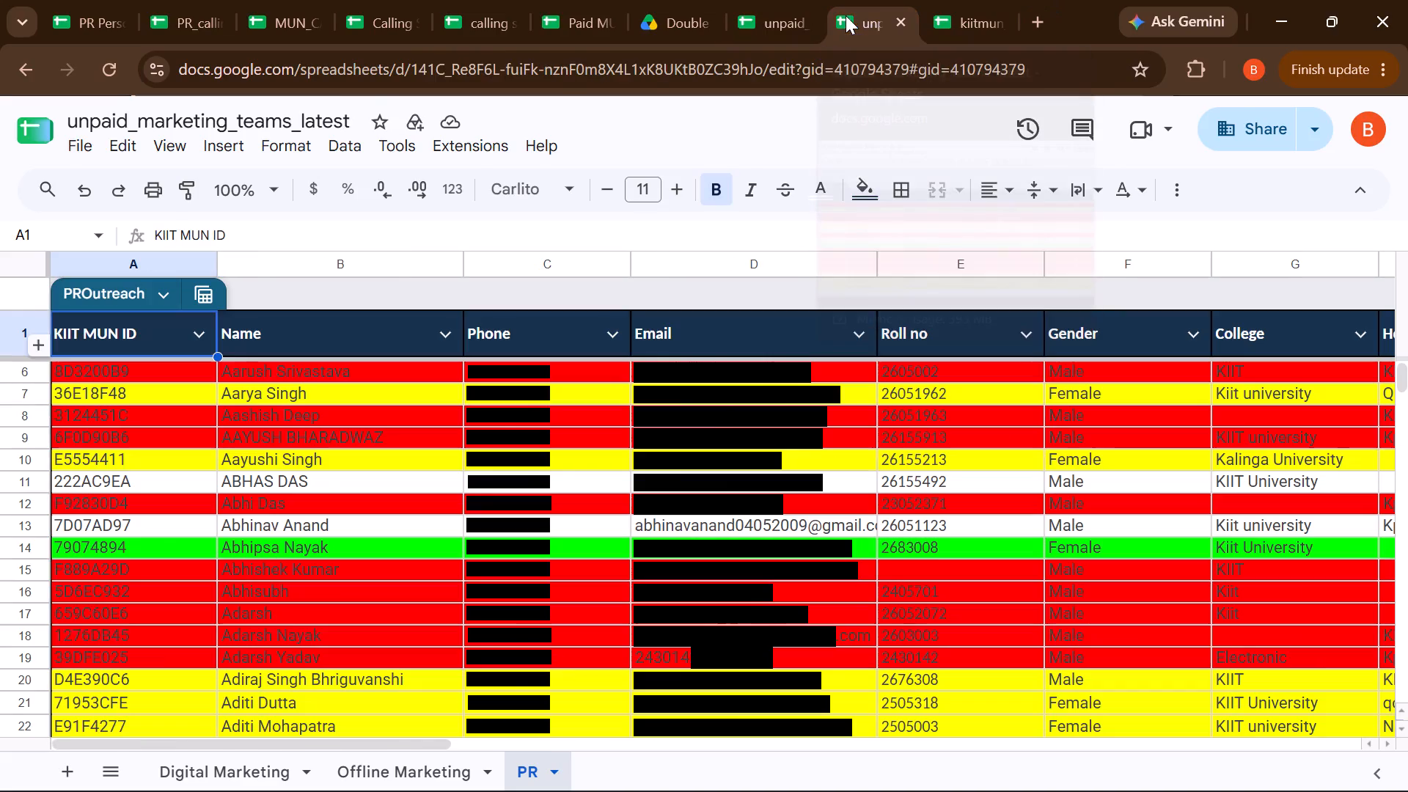
{"action": "scroll", "coordinate": [659, 416], "scroll_direction": "up", "scroll_amount": 4}
{"action": "scroll", "coordinate": [659, 416], "scroll_direction": "left", "scroll_amount": 6}
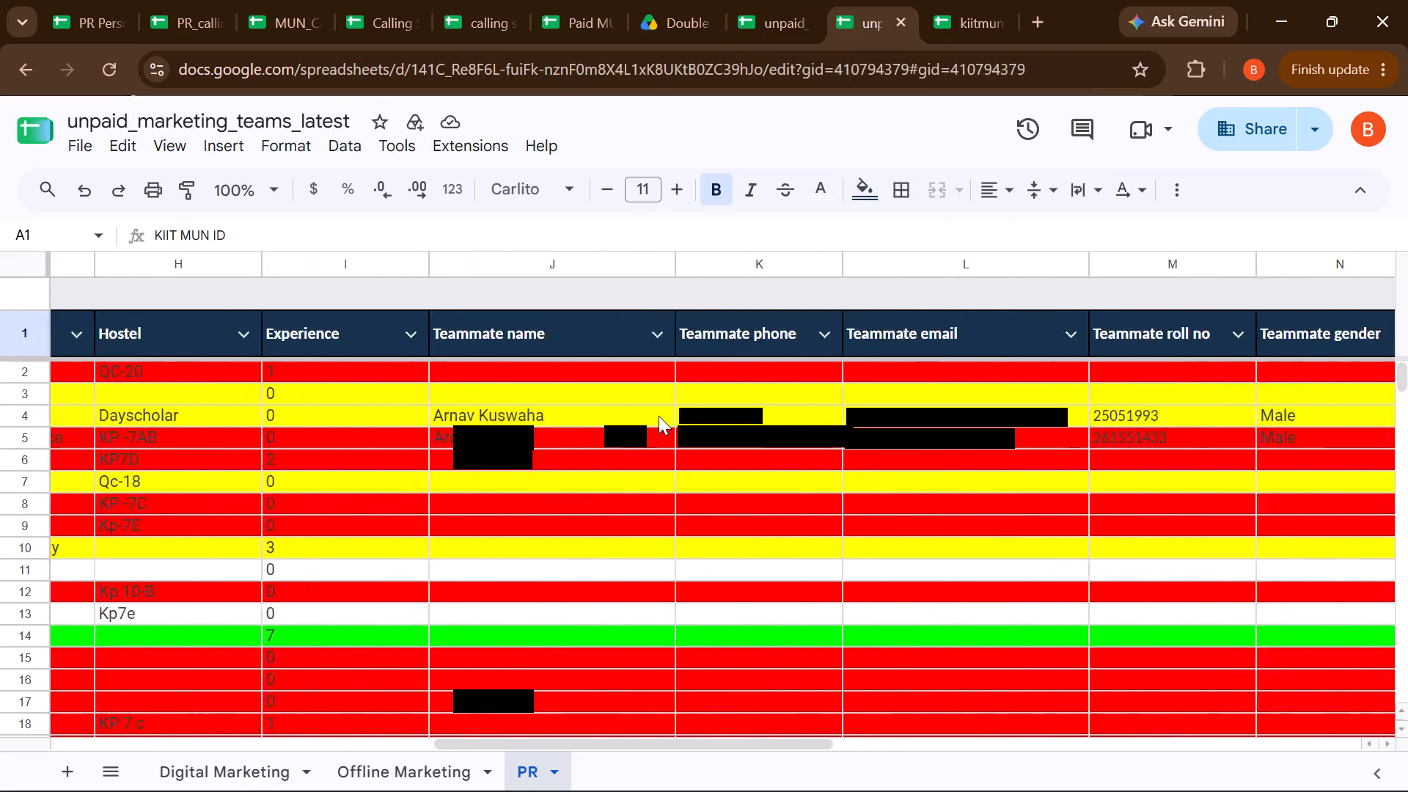
{"action": "scroll", "coordinate": [659, 416], "scroll_direction": "left", "scroll_amount": 6}
{"action": "scroll", "coordinate": [659, 416], "scroll_direction": "up", "scroll_amount": 4}
{"action": "scroll", "coordinate": [659, 416], "scroll_direction": "down", "scroll_amount": 2}
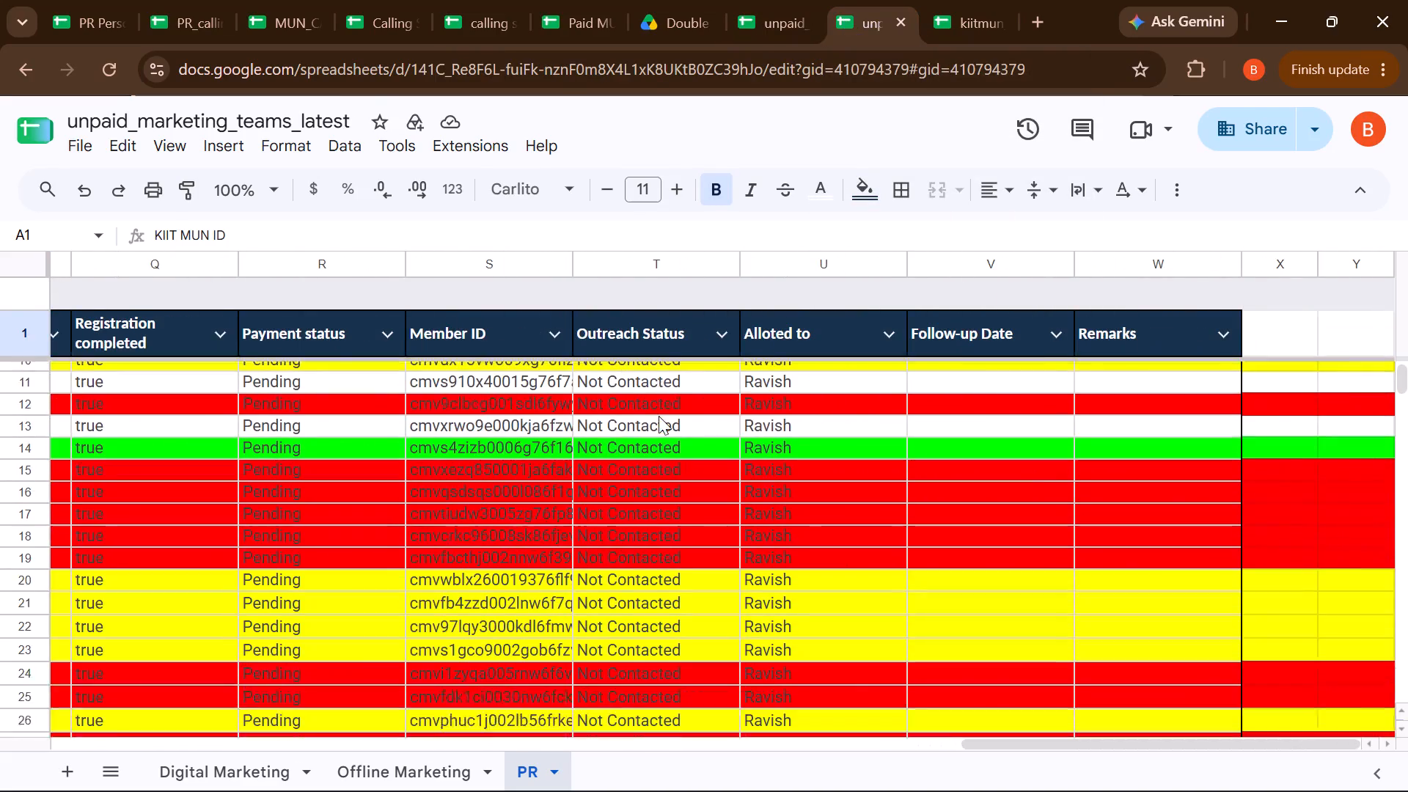
{"action": "scroll", "coordinate": [659, 416], "scroll_direction": "down", "scroll_amount": 7}
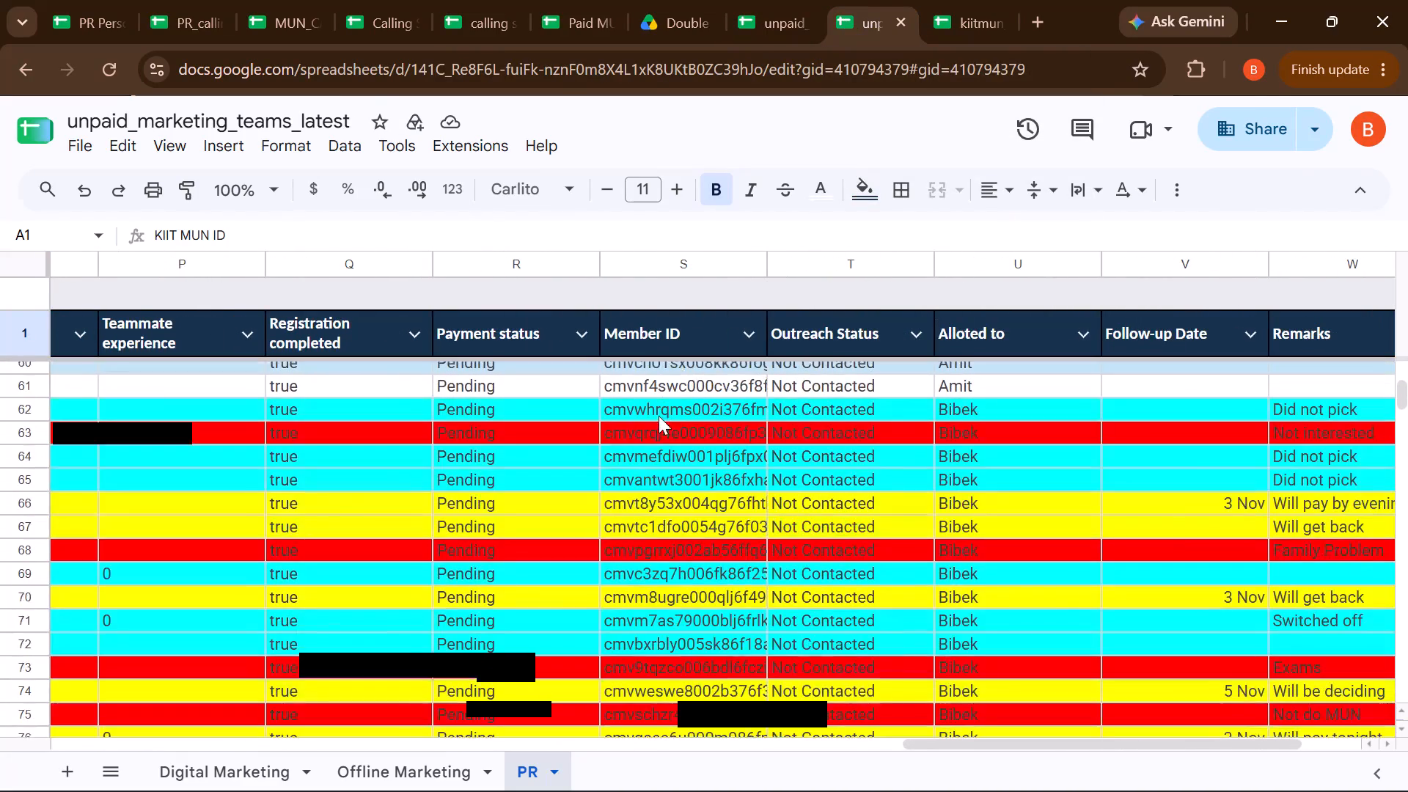
{"action": "scroll", "coordinate": [659, 416], "scroll_direction": "down", "scroll_amount": 1}
Look up the name and phone number of Bibek's first allotted contact in row 62.
{"action": "left_click", "coordinate": [1029, 400]}
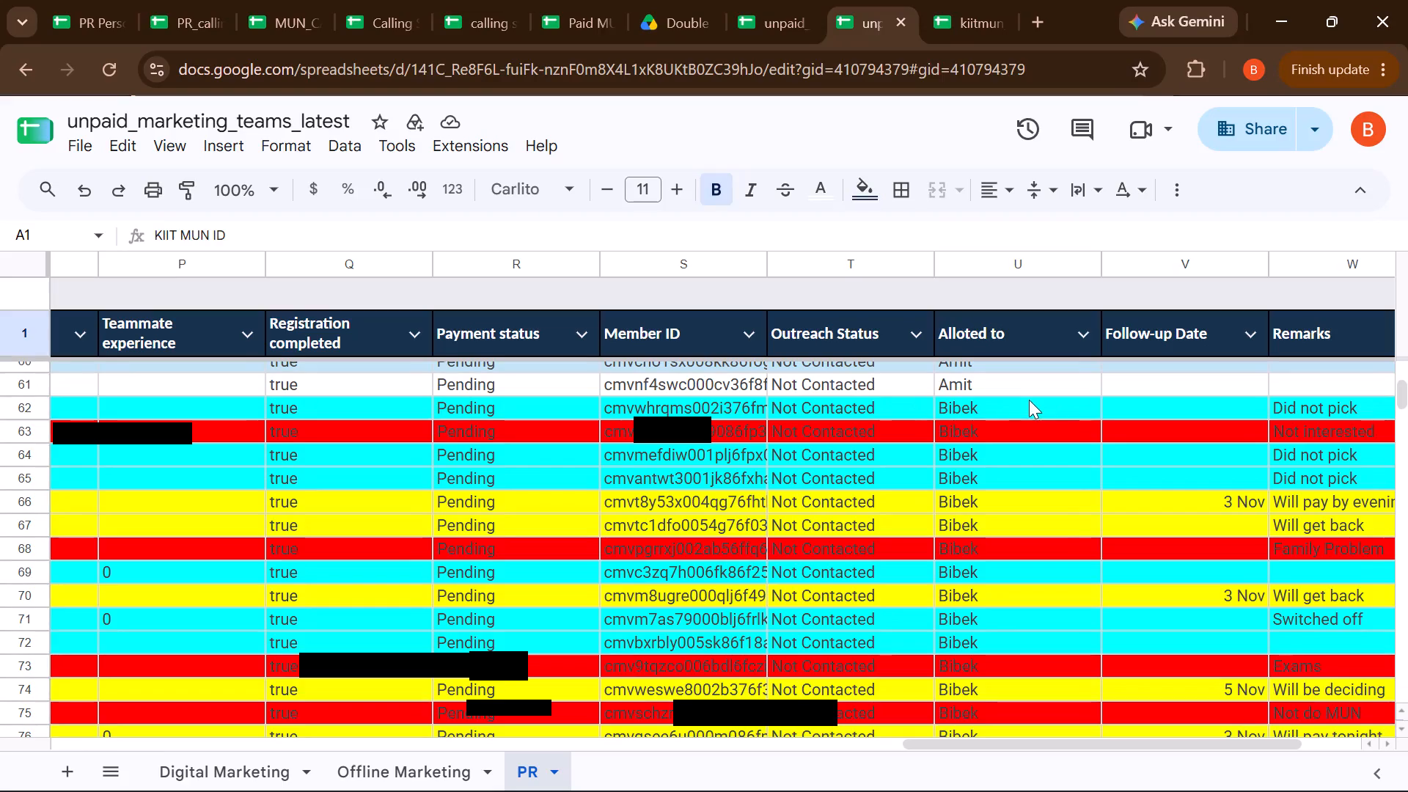
{"action": "key", "text": "Left"}
{"action": "key", "text": "Left"}
{"action": "key", "text": "Left"}
{"action": "key", "text": "Left"}
{"action": "key", "text": "Left"}
{"action": "key", "text": "Left"}
{"action": "key", "text": "Left"}
{"action": "key", "text": "Left"}
{"action": "key", "text": "Left"}
{"action": "key", "text": "Left"}
{"action": "key", "text": "Left"}
{"action": "key", "text": "Left"}
{"action": "key", "text": "Left"}
{"action": "key", "text": "Left"}
{"action": "key", "text": "Left"}
{"action": "key", "text": "Left"}
{"action": "key", "text": "Left"}
{"action": "key", "text": "Left"}
{"action": "key", "text": "Left"}
{"action": "key", "text": "Left"}
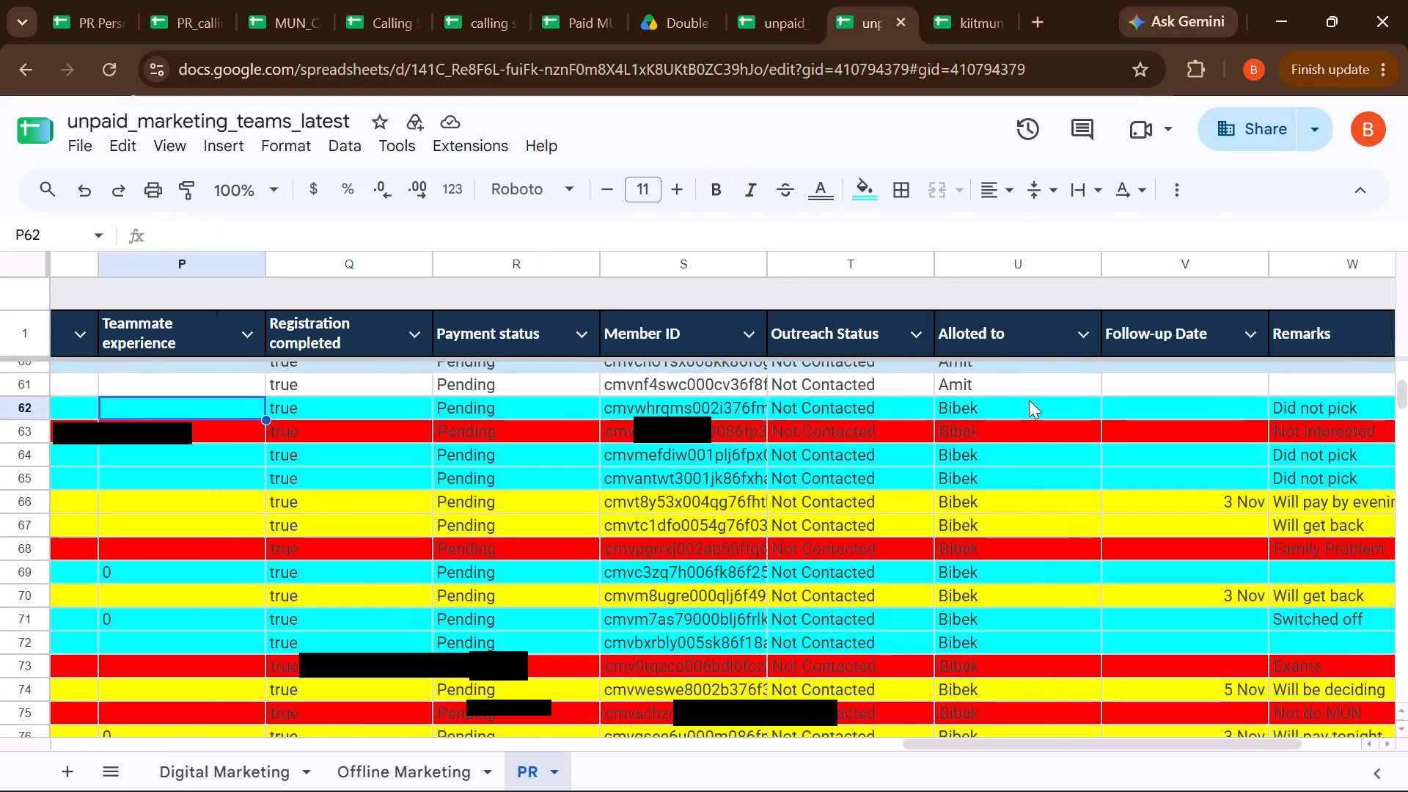
{"action": "key", "text": "Right"}
{"action": "key", "text": "Right"}
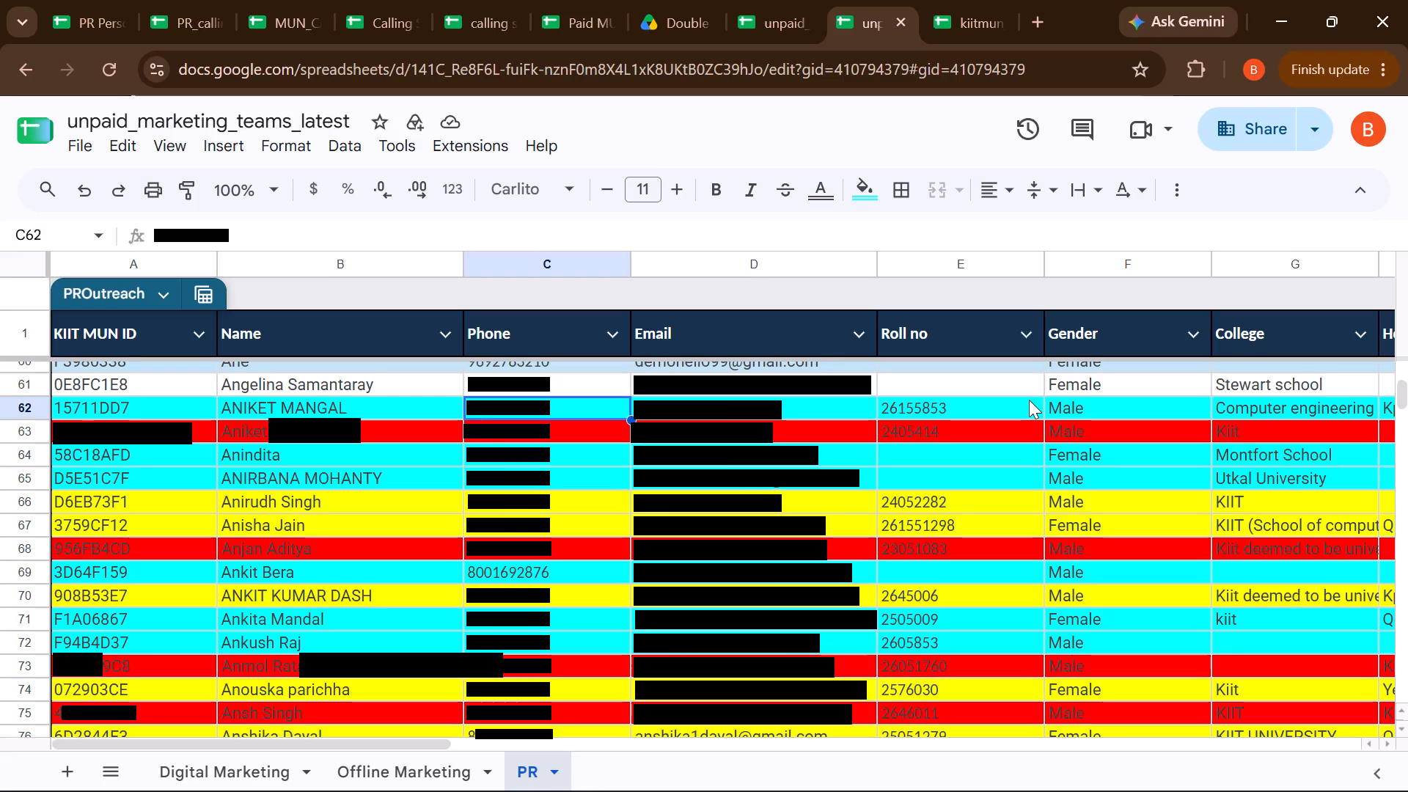
Check row 62 across the teammate and registration details to its payment, outreach and allotment entries.
{"action": "key", "text": "Right"}
{"action": "key", "text": "Right"}
{"action": "key", "text": "Right"}
{"action": "key", "text": "Right"}
{"action": "key", "text": "Right"}
{"action": "key", "text": "Right"}
{"action": "key", "text": "Right"}
{"action": "key", "text": "Right"}
{"action": "key", "text": "Right"}
{"action": "key", "text": "Right"}
{"action": "key", "text": "Right"}
{"action": "key", "text": "Right"}
{"action": "key", "text": "Right"}
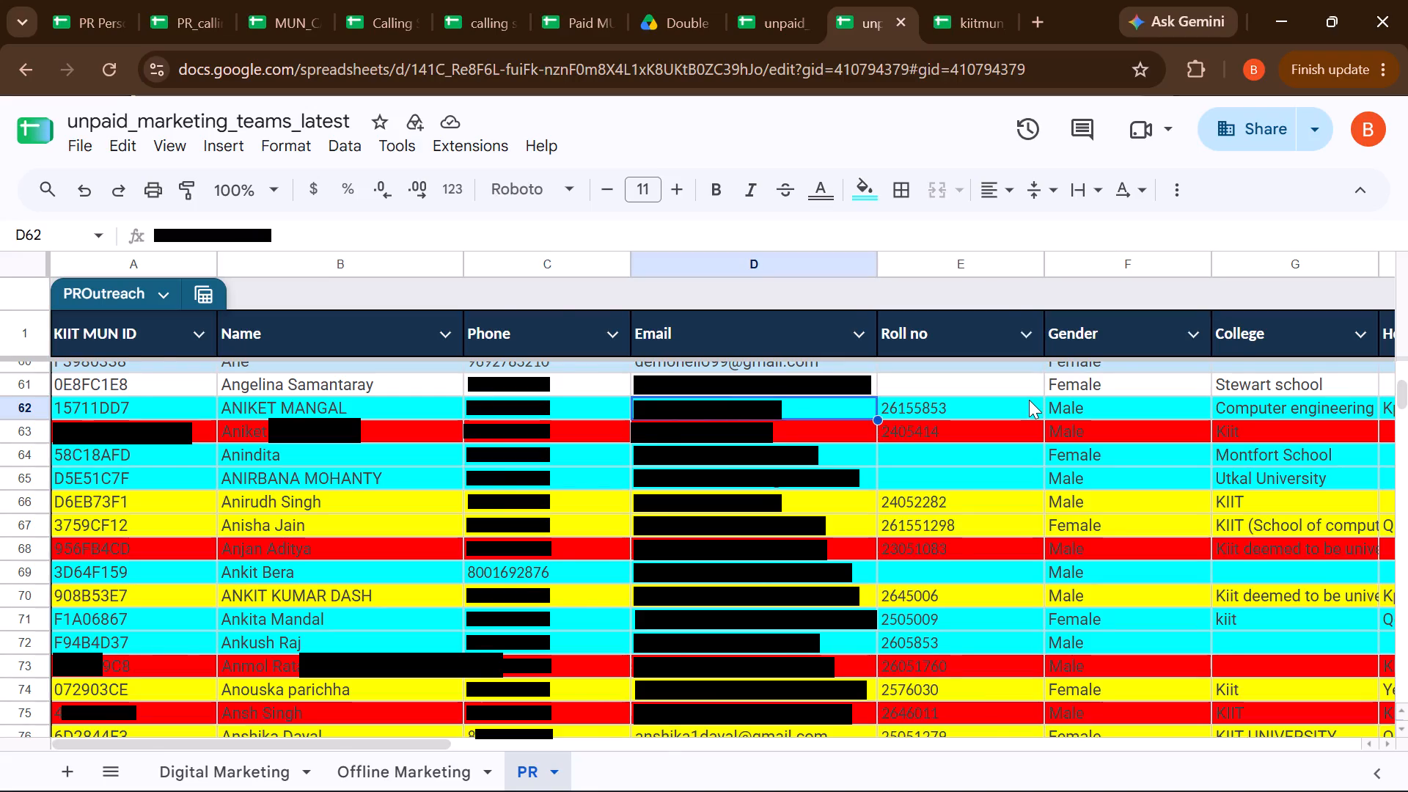
{"action": "key", "text": "Right"}
{"action": "key", "text": "Right"}
{"action": "key", "text": "Right"}
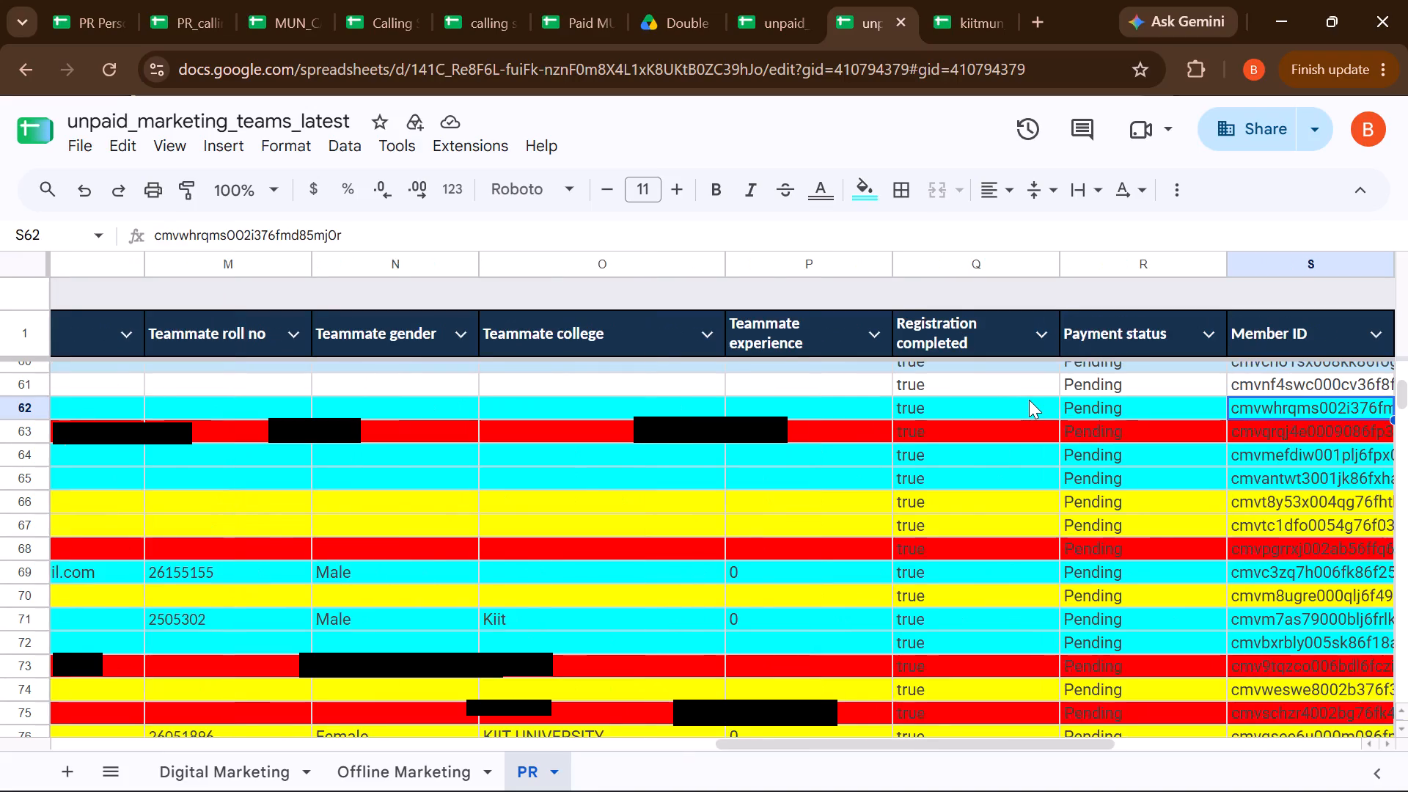
{"action": "key", "text": "Right"}
{"action": "key", "text": "Right"}
{"action": "key", "text": "Right"}
Go back to the name and phone details of Bibek's contact in row 62.
{"action": "key", "text": "Left"}
{"action": "key", "text": "Left"}
{"action": "key", "text": "Left"}
{"action": "key", "text": "Left"}
{"action": "key", "text": "Left"}
{"action": "key", "text": "Left"}
{"action": "key", "text": "Left"}
{"action": "key", "text": "Left"}
{"action": "key", "text": "Left"}
{"action": "key", "text": "Left"}
{"action": "key", "text": "Left"}
{"action": "key", "text": "Left"}
{"action": "key", "text": "Left"}
{"action": "key", "text": "Left"}
{"action": "key", "text": "Left"}
{"action": "key", "text": "Left"}
{"action": "key", "text": "Left"}
{"action": "key", "text": "Left"}
{"action": "key", "text": "Left"}
{"action": "key", "text": "Left"}
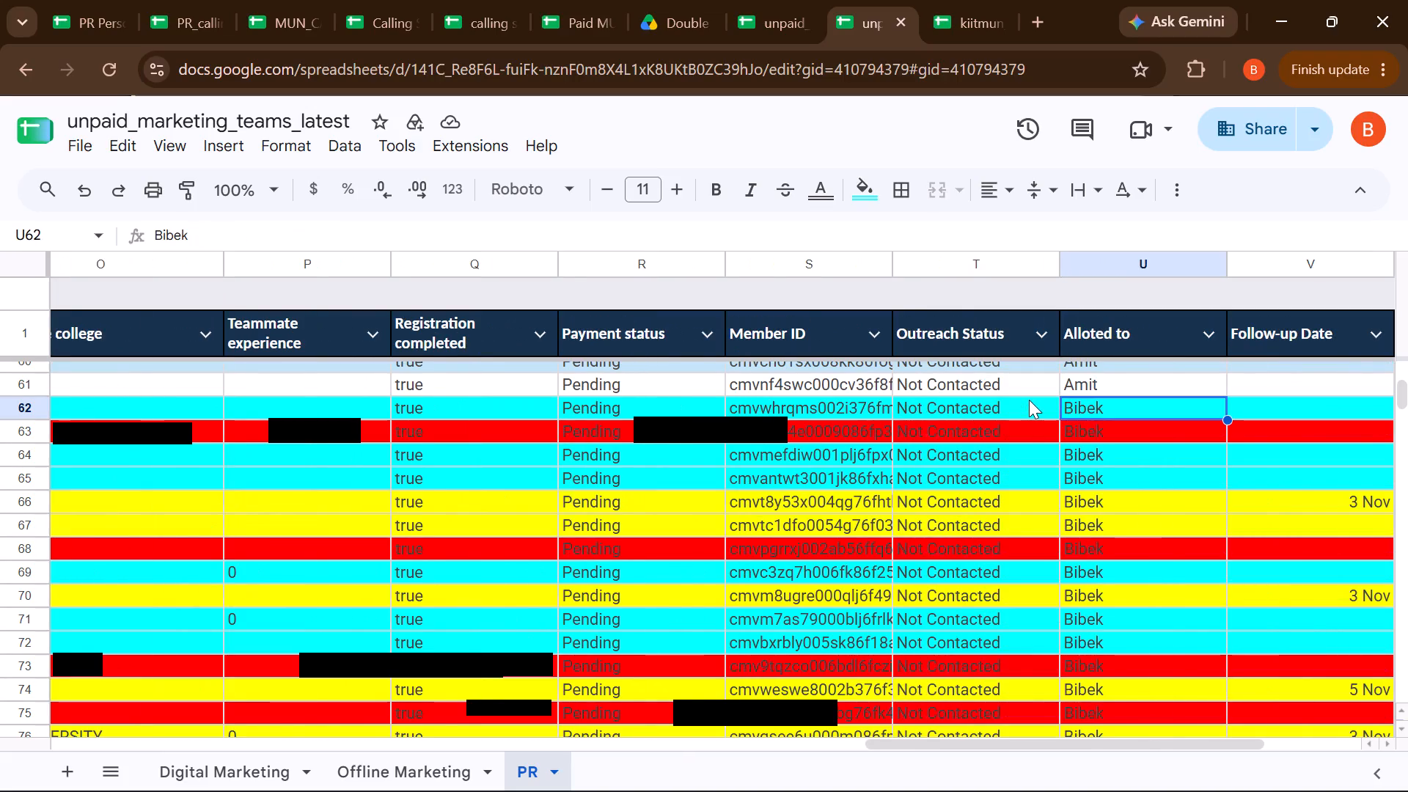
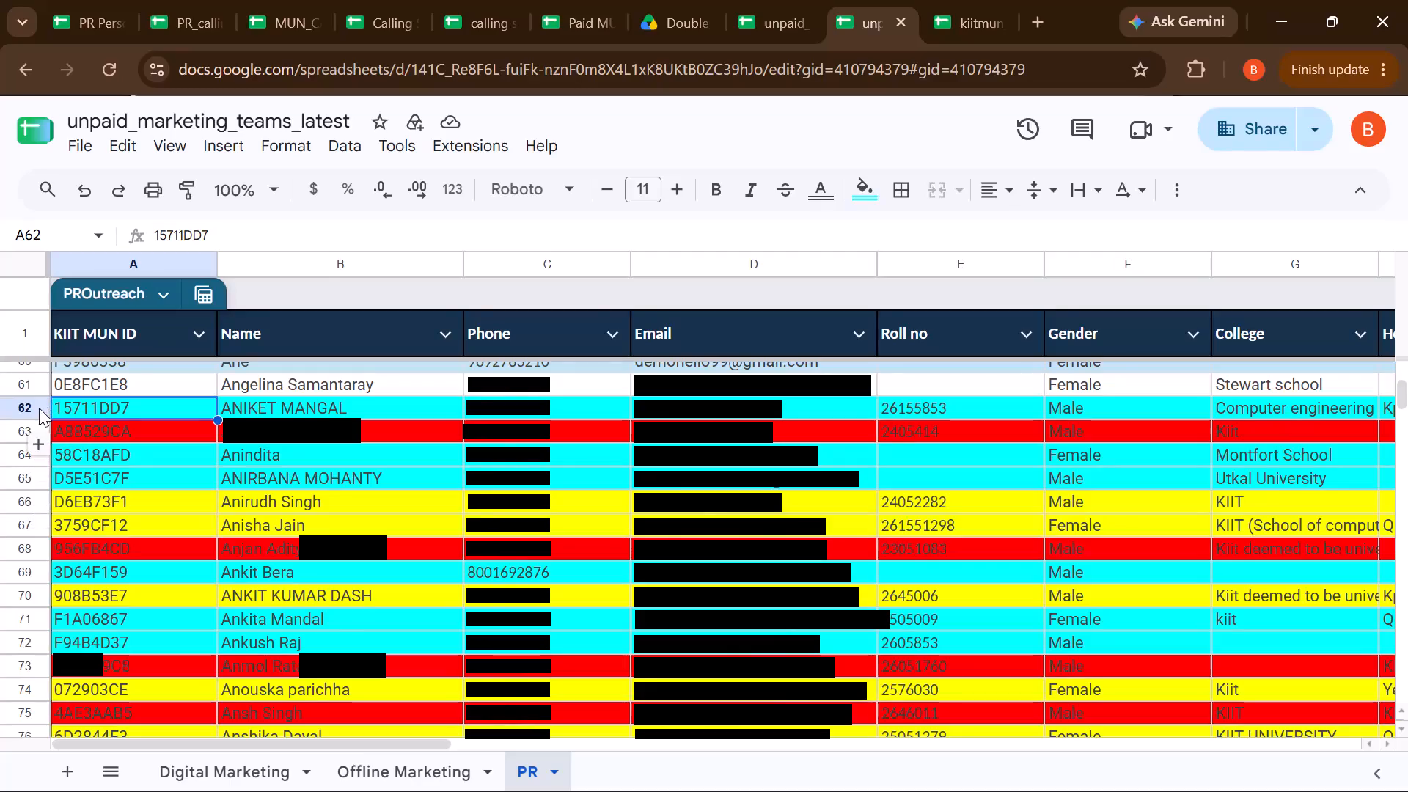
Fill the whole of row 62 with yellow.
{"action": "left_click", "coordinate": [40, 410]}
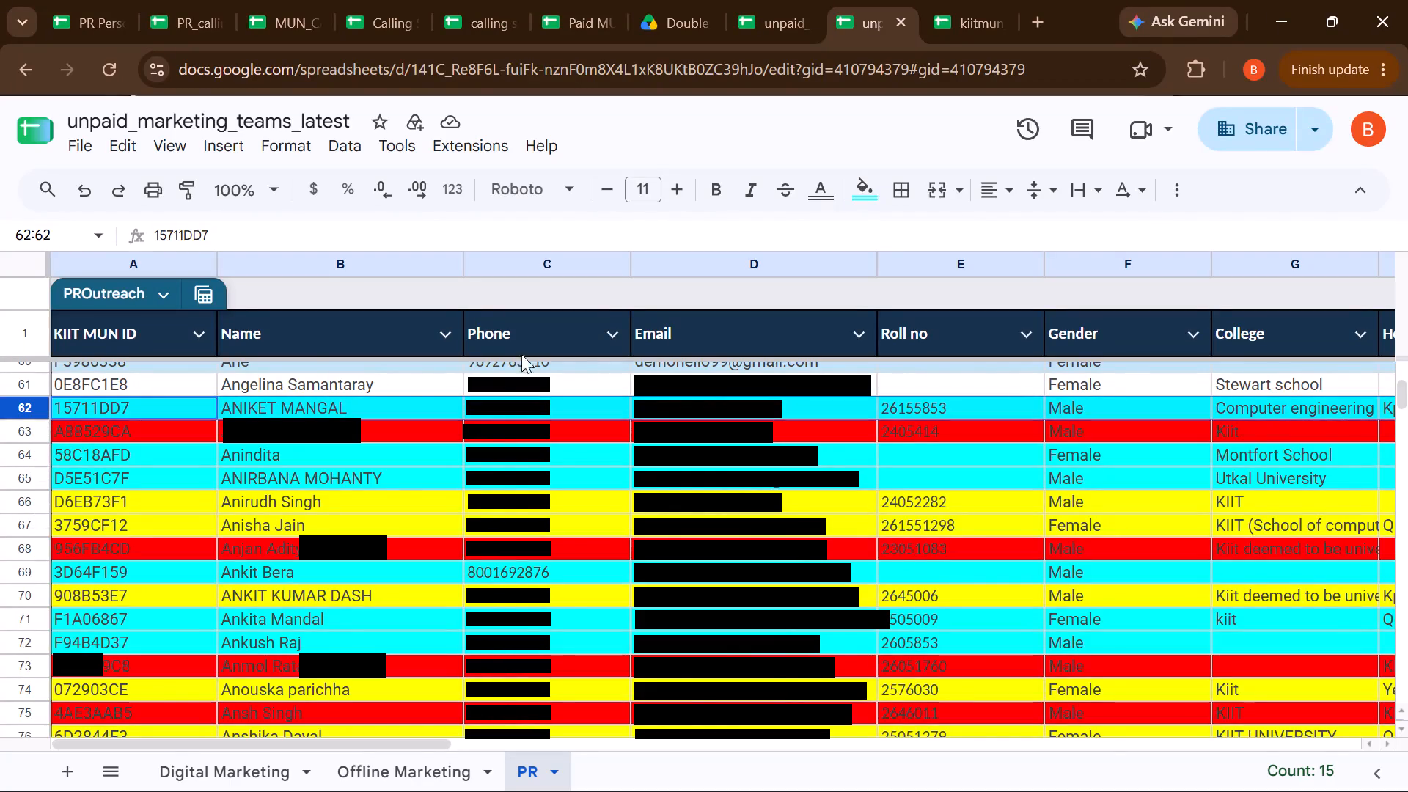
{"action": "left_click", "coordinate": [854, 183]}
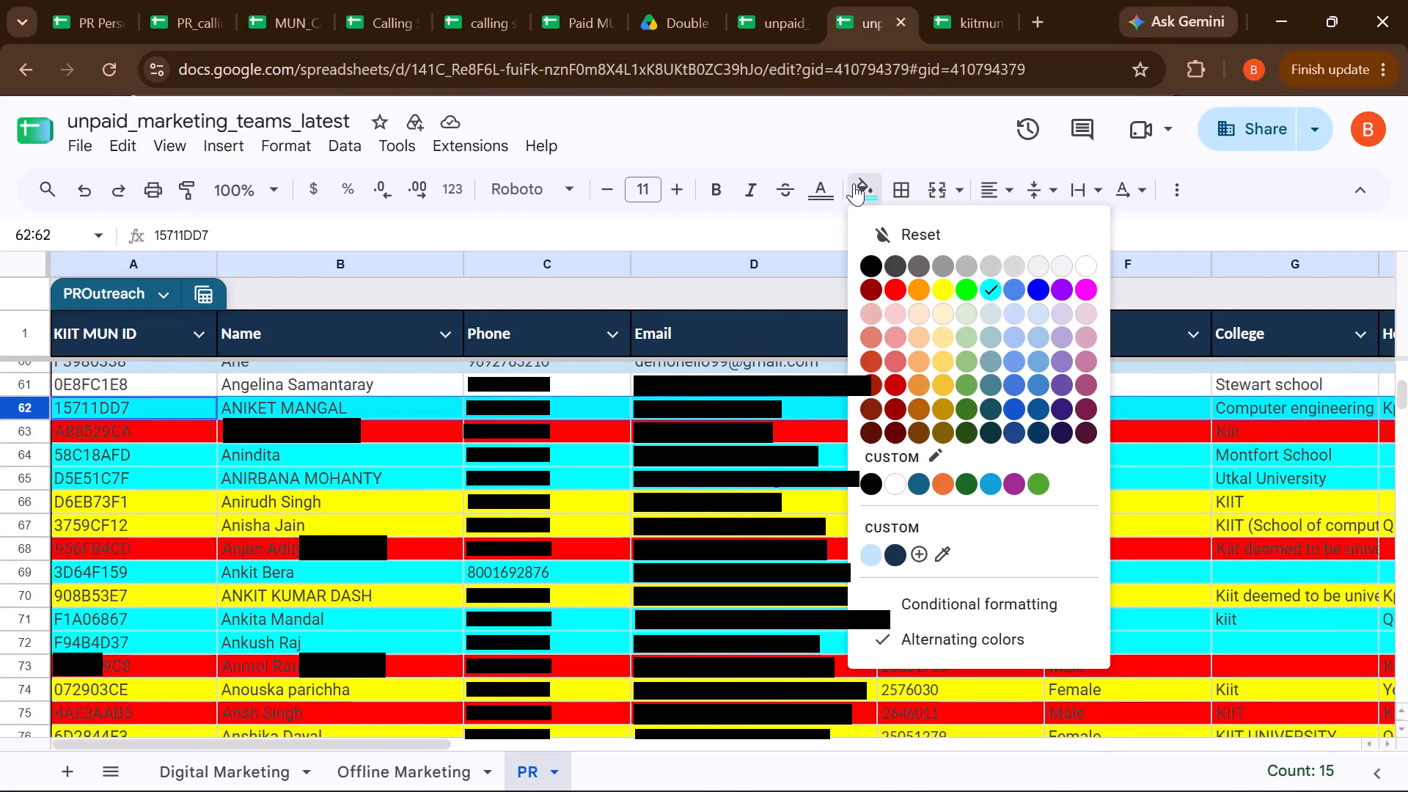
{"action": "left_click", "coordinate": [942, 294]}
Replace the remark in row 62 with "Will pay after sometime".
{"action": "key", "text": "Right"}
{"action": "key", "text": "Right"}
{"action": "key", "text": "Right"}
{"action": "key", "text": "Right"}
{"action": "key", "text": "Right"}
{"action": "key", "text": "Right"}
{"action": "key", "text": "Right"}
{"action": "key", "text": "Right"}
{"action": "key", "text": "Right"}
{"action": "key", "text": "Right"}
{"action": "key", "text": "Right"}
{"action": "key", "text": "Right"}
{"action": "key", "text": "Right"}
{"action": "key", "text": "Right"}
{"action": "key", "text": "Right"}
{"action": "key", "text": "Right"}
{"action": "key", "text": "Right"}
{"action": "key", "text": "Right"}
{"action": "key", "text": "Right"}
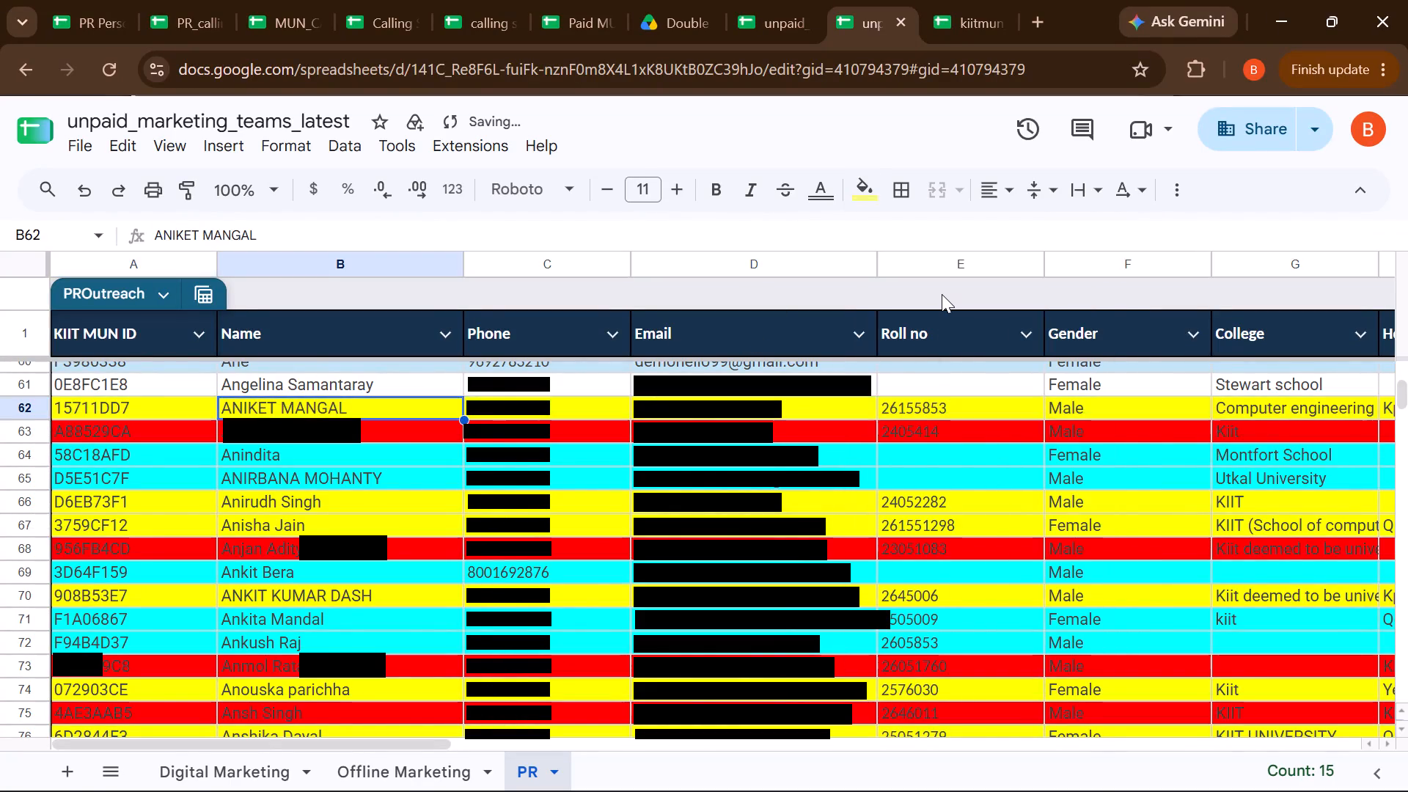
{"action": "key", "text": "Right"}
{"action": "key", "text": "Right"}
{"action": "key", "text": "Right"}
{"action": "key", "text": "Right"}
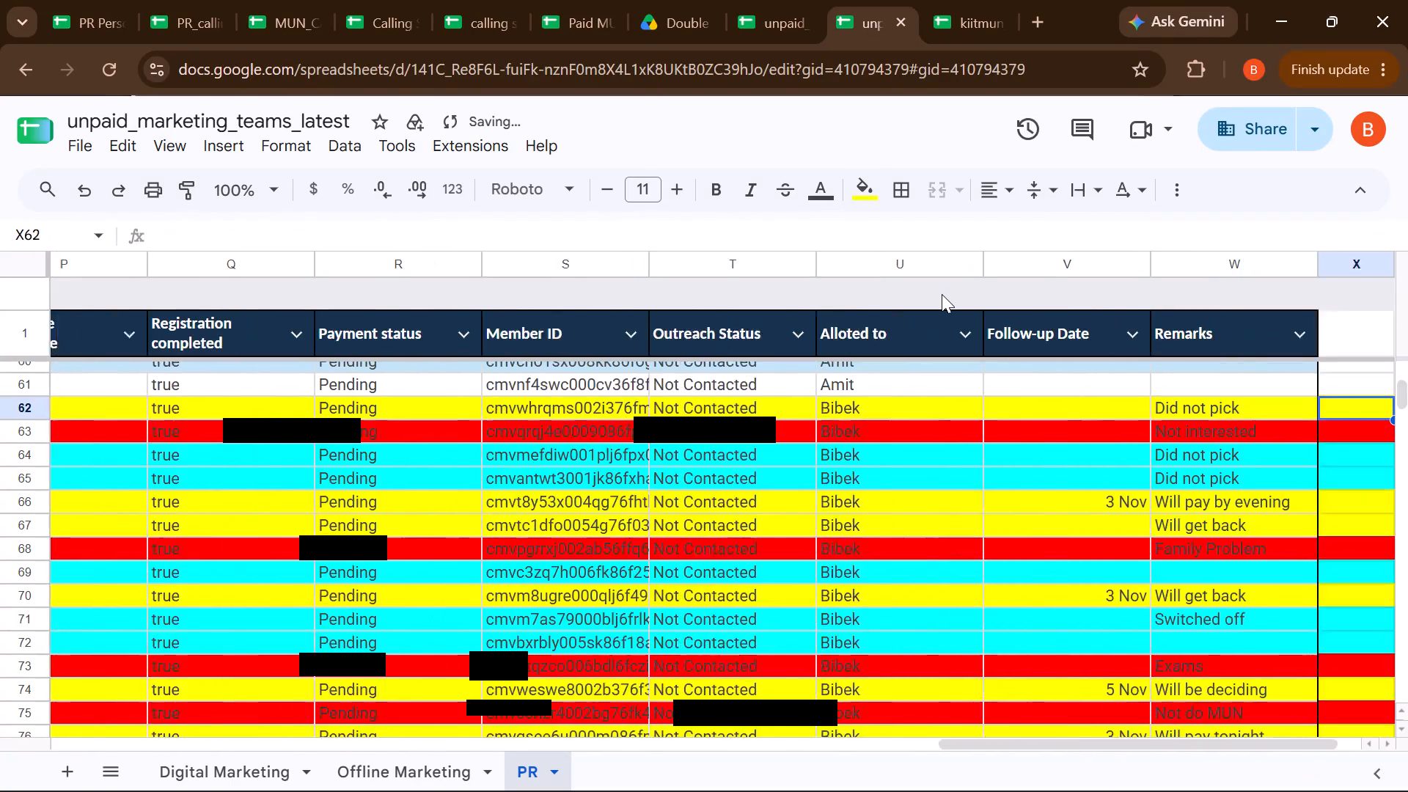
{"action": "key", "text": "Right"}
{"action": "key", "text": "Right"}
{"action": "key", "text": "Left"}
{"action": "key", "text": "Left"}
{"action": "key", "text": "Left"}
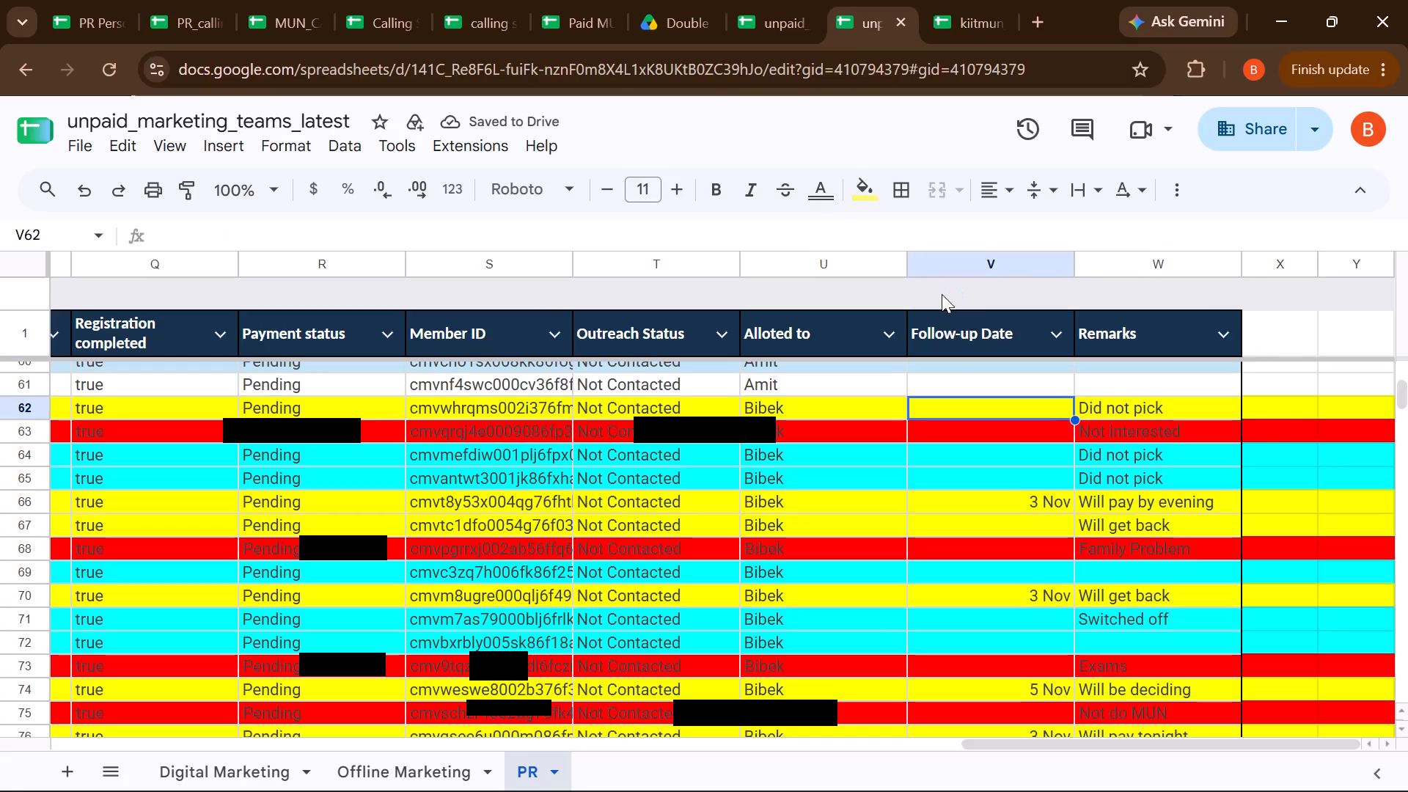
{"action": "key", "text": "Right"}
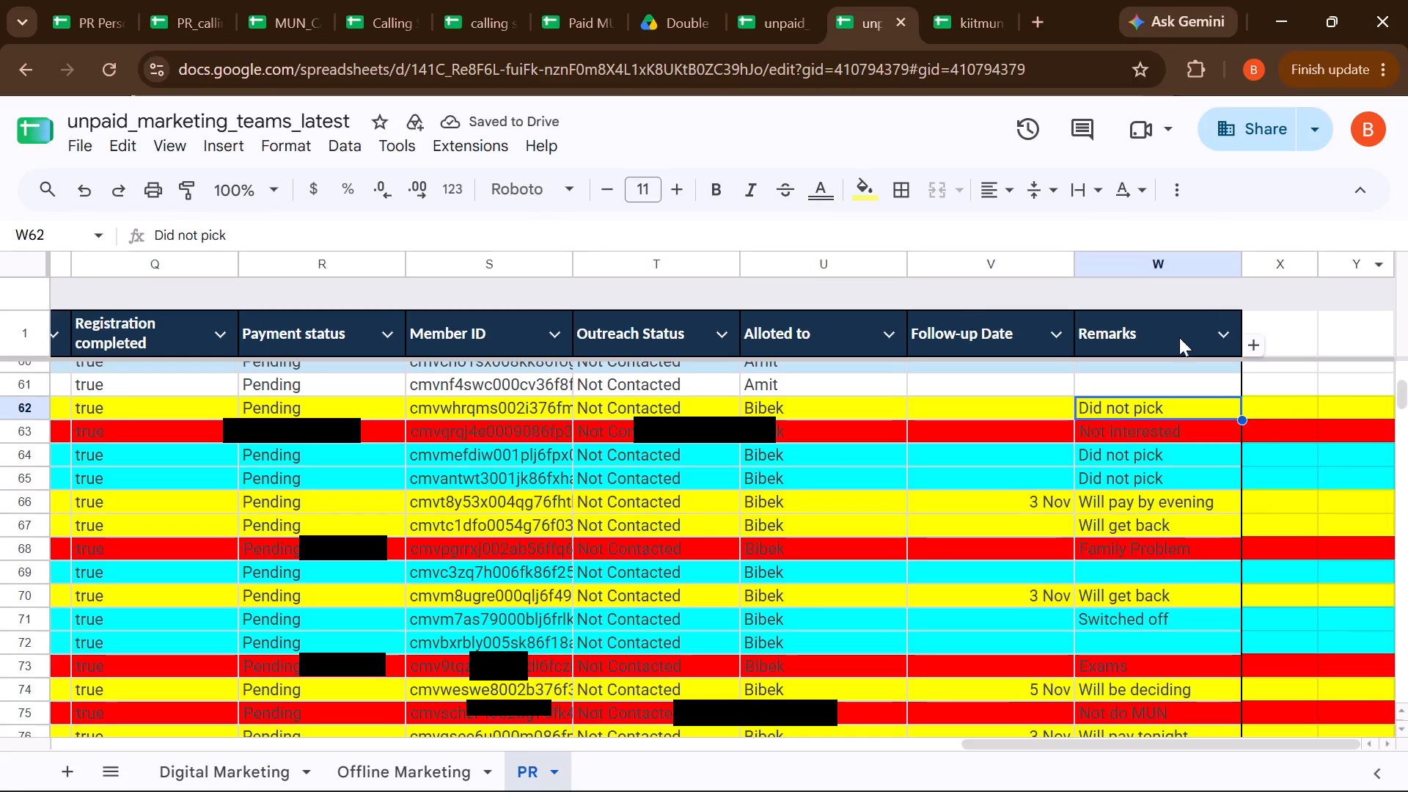
{"action": "double_click", "coordinate": [1148, 408]}
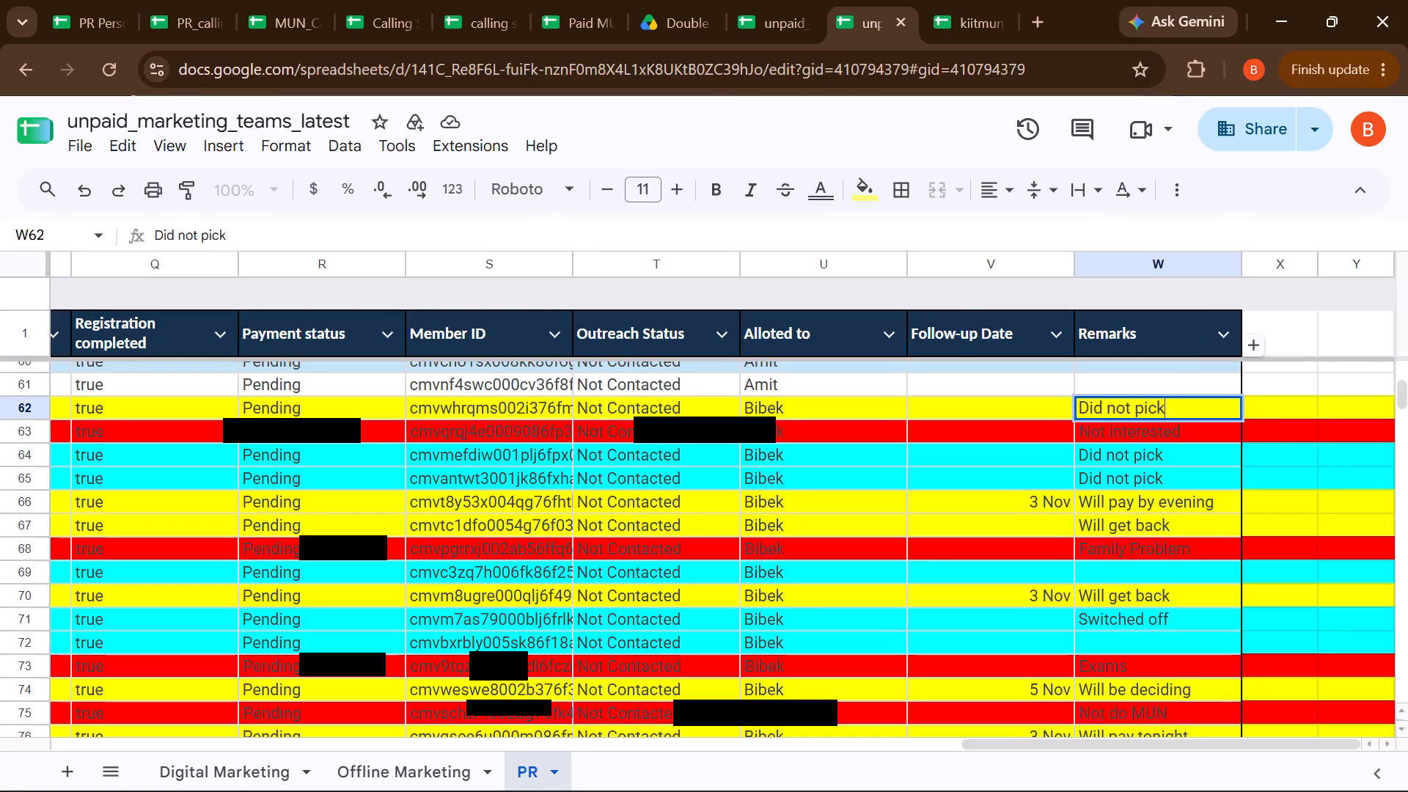
{"action": "key", "text": "BackSpace"}
{"action": "key", "text": "BackSpace"}
{"action": "key", "text": "BackSpace"}
{"action": "key", "text": "BackSpace"}
{"action": "key", "text": "BackSpace"}
{"action": "key", "text": "BackSpace"}
{"action": "key", "text": "BackSpace"}
{"action": "key", "text": "BackSpace"}
{"action": "key", "text": "BackSpace"}
{"action": "key", "text": "BackSpace"}
{"action": "key", "text": "BackSpace"}
{"action": "key", "text": "BackSpace"}
{"action": "key", "text": "BackSpace"}
{"action": "key", "text": "BackSpace"}
{"action": "key", "text": "BackSpace"}
{"action": "key", "text": "BackSpace"}
{"action": "key", "text": "BackSpace"}
{"action": "key", "text": "BackSpace"}
{"action": "key", "text": "BackSpace"}
{"action": "key", "text": "BackSpace"}
{"action": "type", "text": "Wi"}
{"action": "key", "text": "BackSpace"}
{"action": "type", "text": "ill pay after sometime"}
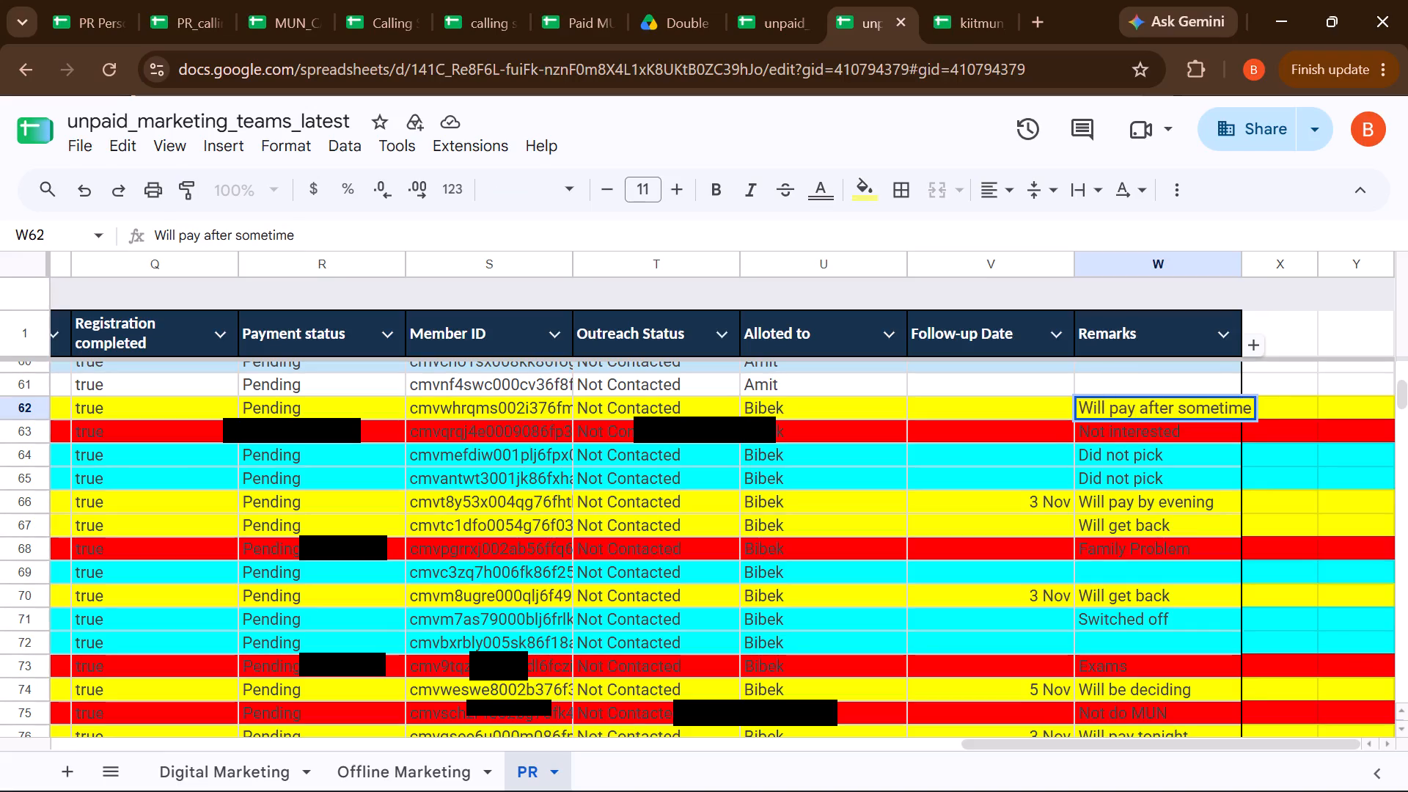
{"action": "key", "text": "Return"}
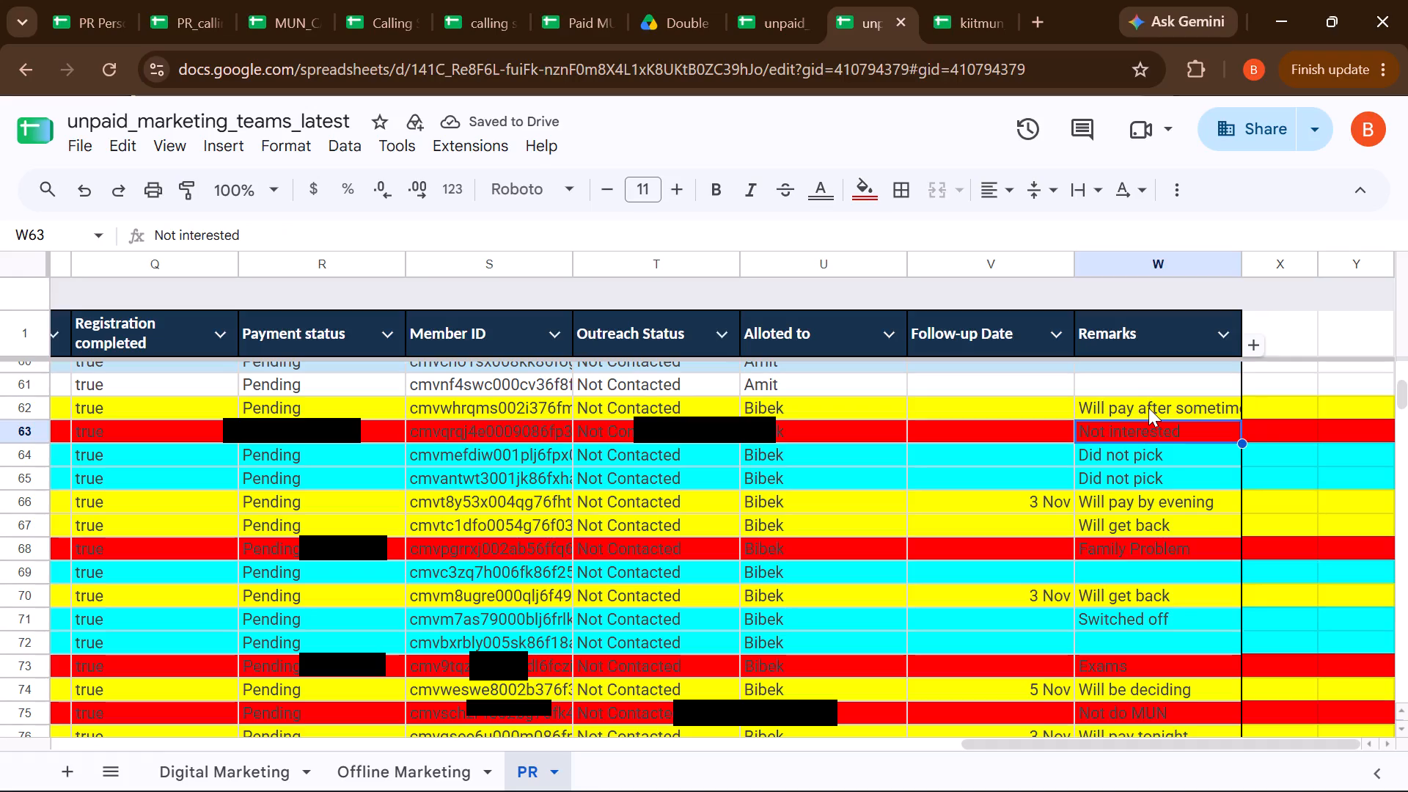
Look up the name and phone details of Bibek's next cyan-marked contact in row 64.
{"action": "key", "text": "Down"}
{"action": "key", "text": "Left"}
{"action": "key", "text": "Left"}
{"action": "key", "text": "Left"}
{"action": "key", "text": "Left"}
{"action": "key", "text": "Left"}
{"action": "key", "text": "Left"}
{"action": "key", "text": "Left"}
{"action": "key", "text": "Left"}
{"action": "key", "text": "Left"}
{"action": "key", "text": "Left"}
{"action": "key", "text": "Left"}
{"action": "key", "text": "Left"}
{"action": "key", "text": "Left"}
{"action": "key", "text": "Left"}
{"action": "key", "text": "Left"}
{"action": "key", "text": "Left"}
{"action": "key", "text": "Left"}
{"action": "key", "text": "Left"}
{"action": "key", "text": "Left"}
{"action": "key", "text": "Left"}
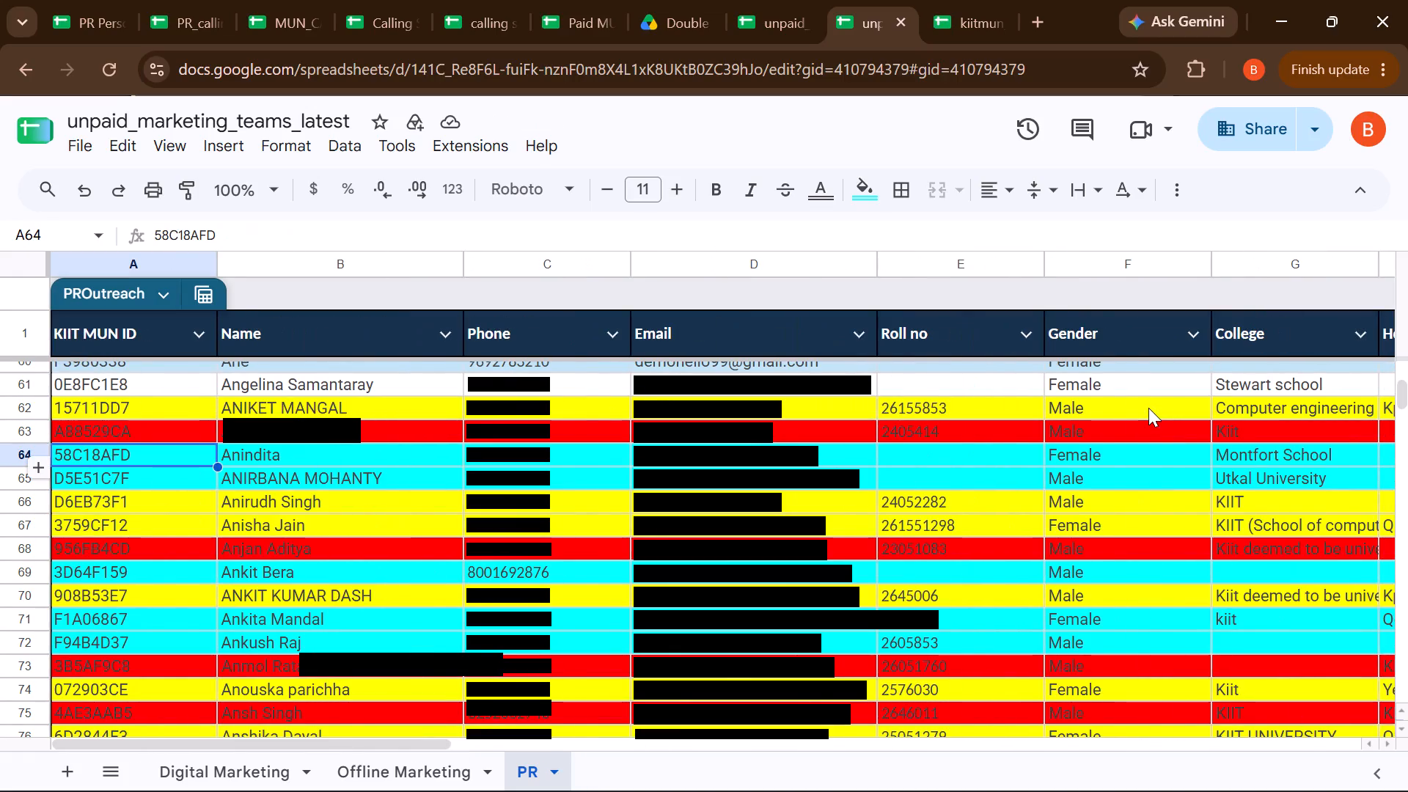
{"action": "key", "text": "Left"}
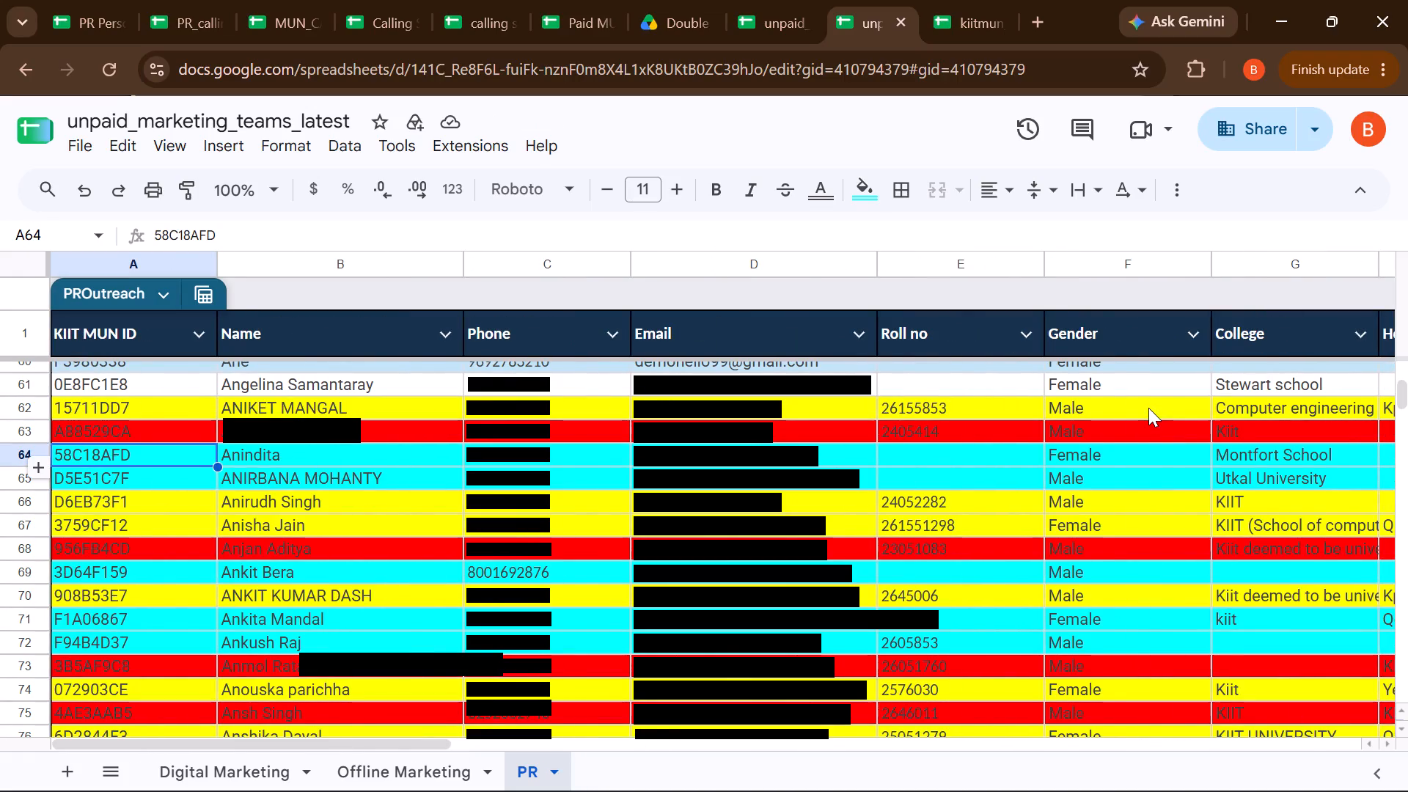